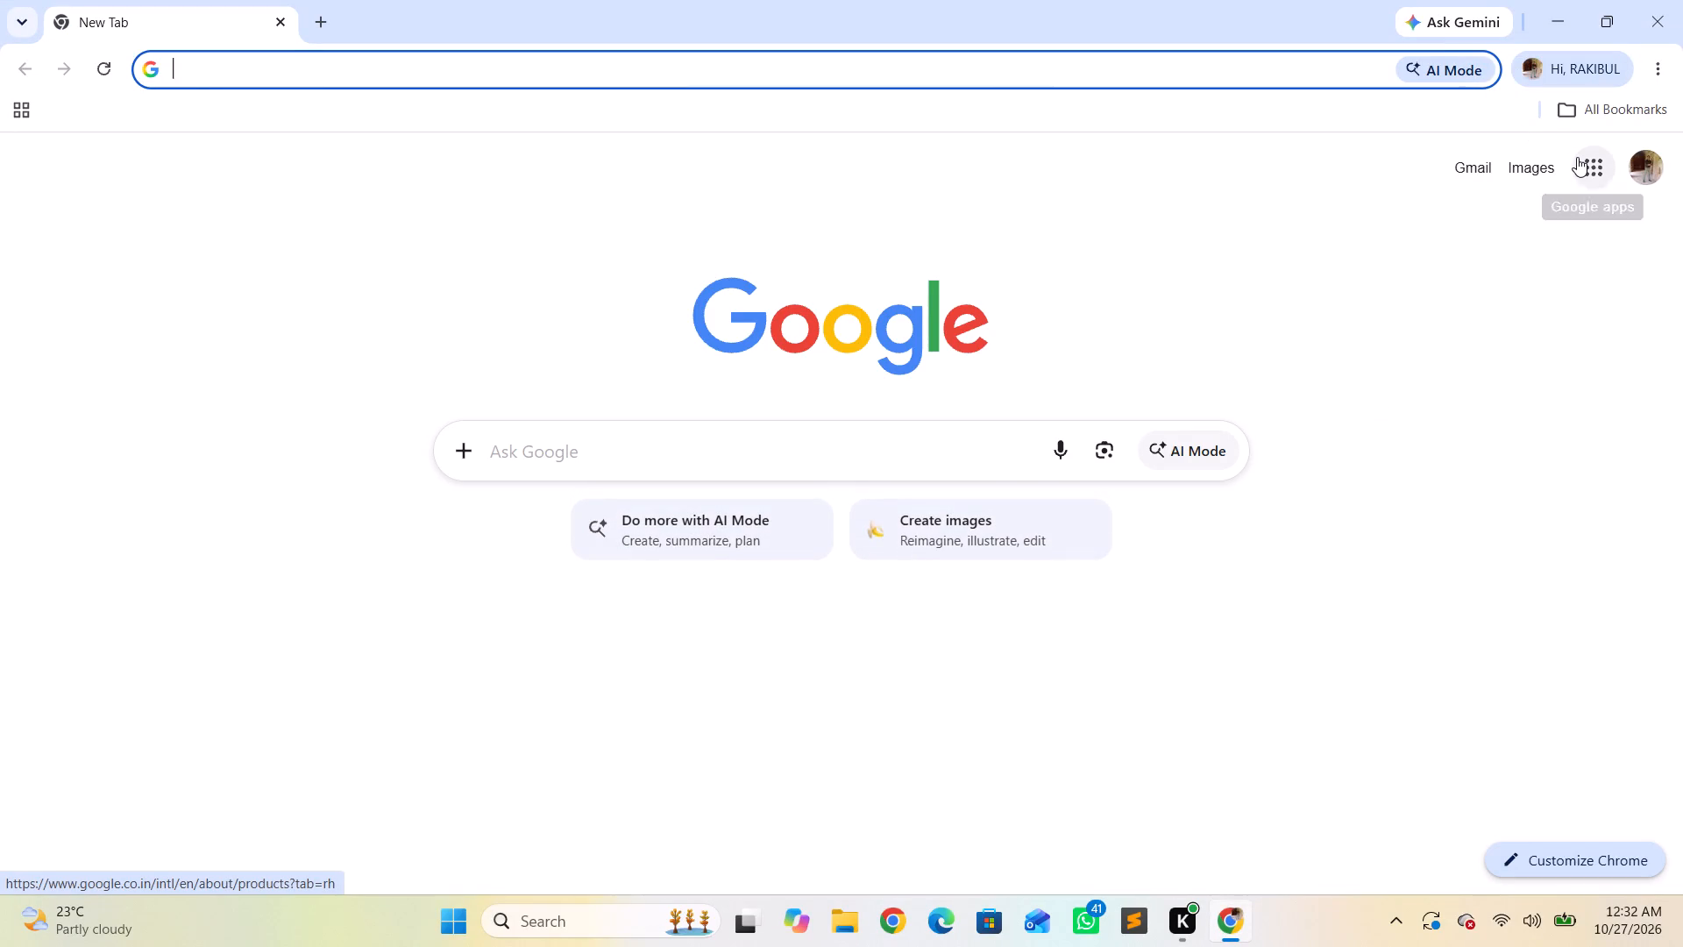
# Open the "staff performance" spreadsheet from the Google Sheets file list.
pyautogui.click(1577, 159)
pyautogui.click(1606, 436)
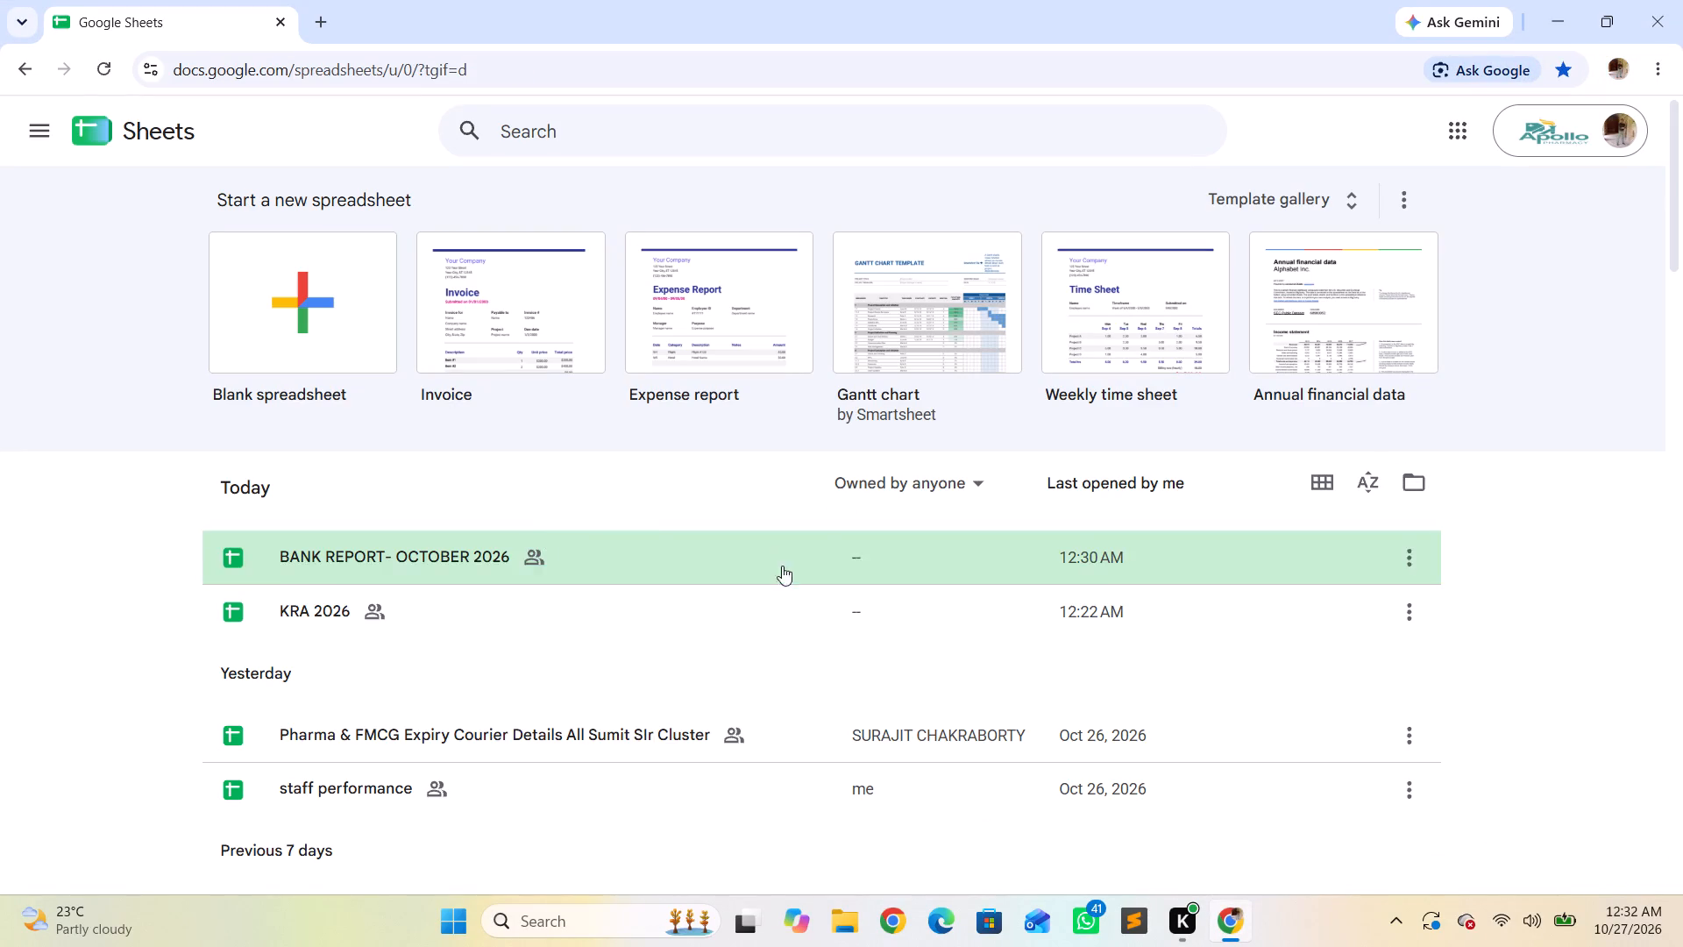
pyautogui.scroll(-1, 611, 726)
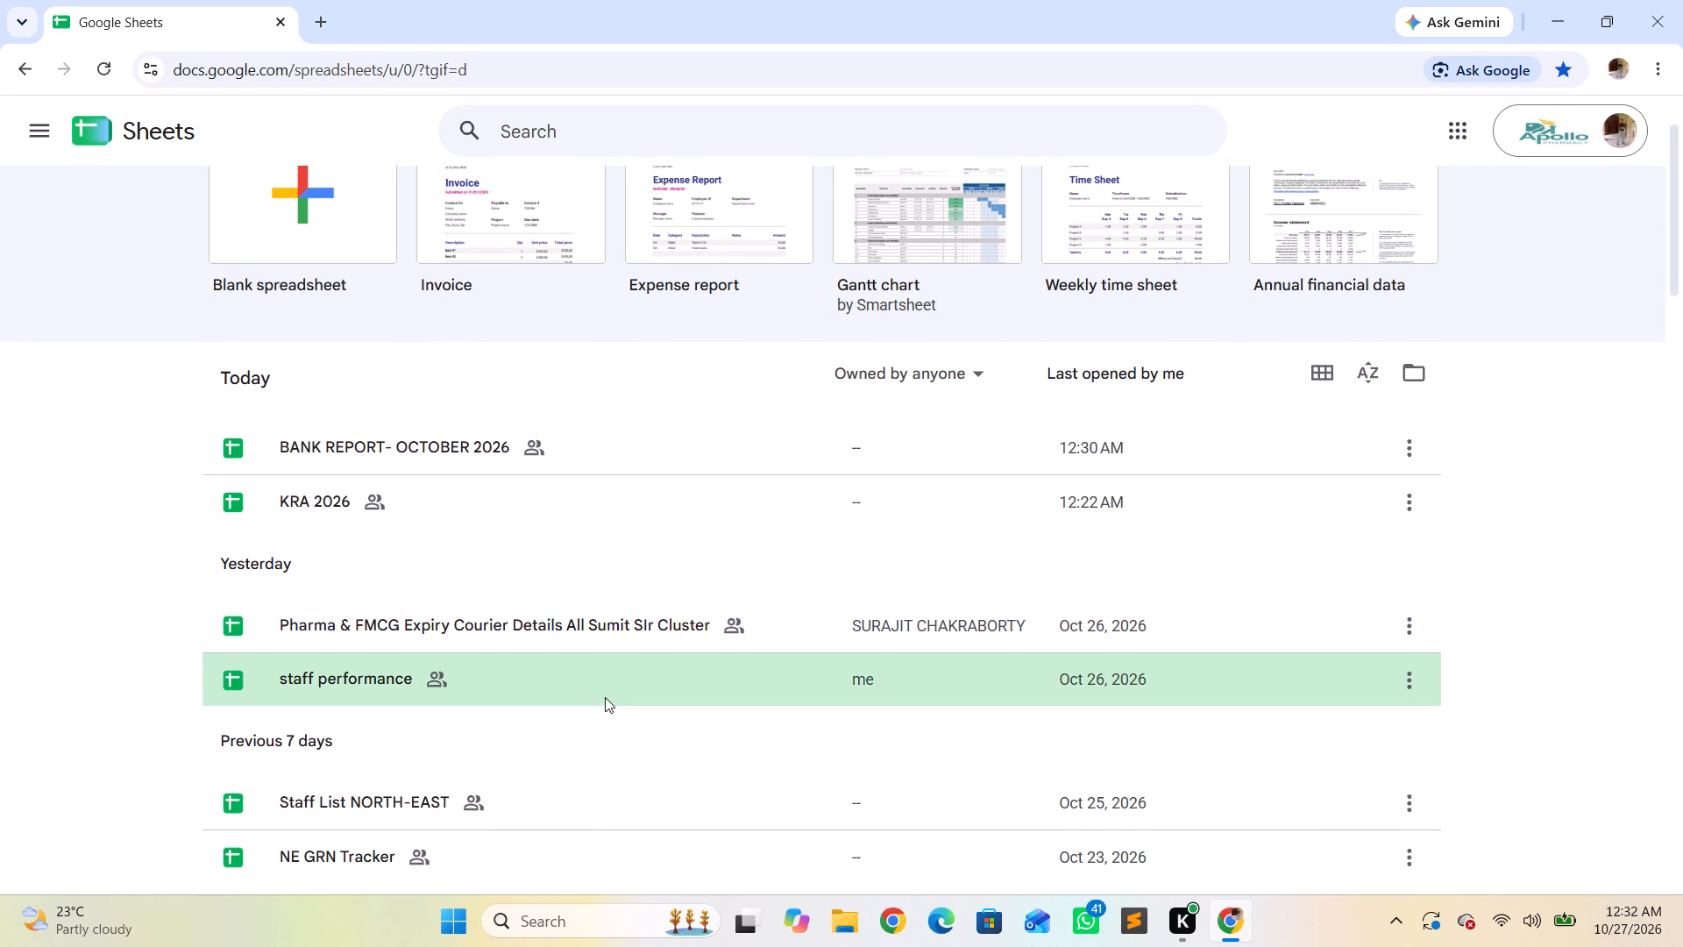
pyautogui.scroll(-1, 605, 697)
pyautogui.click(503, 645)
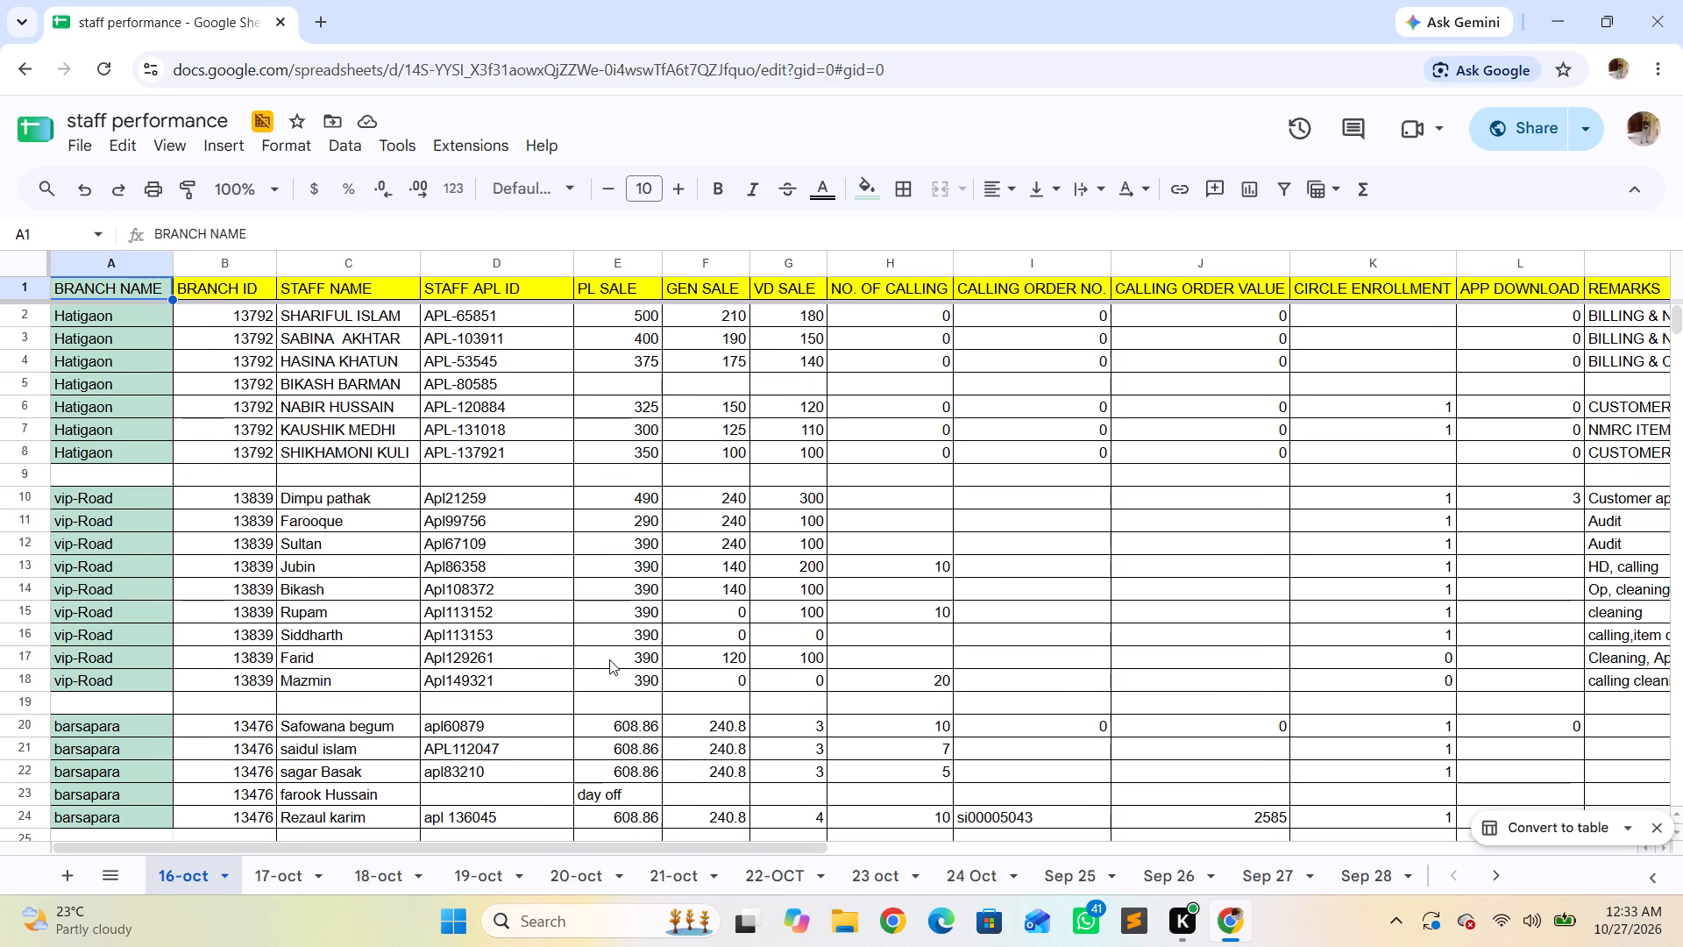
# Look through the Sep 28, Sep 27 and Sep 26 sheets to check the branches' daily staff entries.
pyautogui.click(1378, 875)
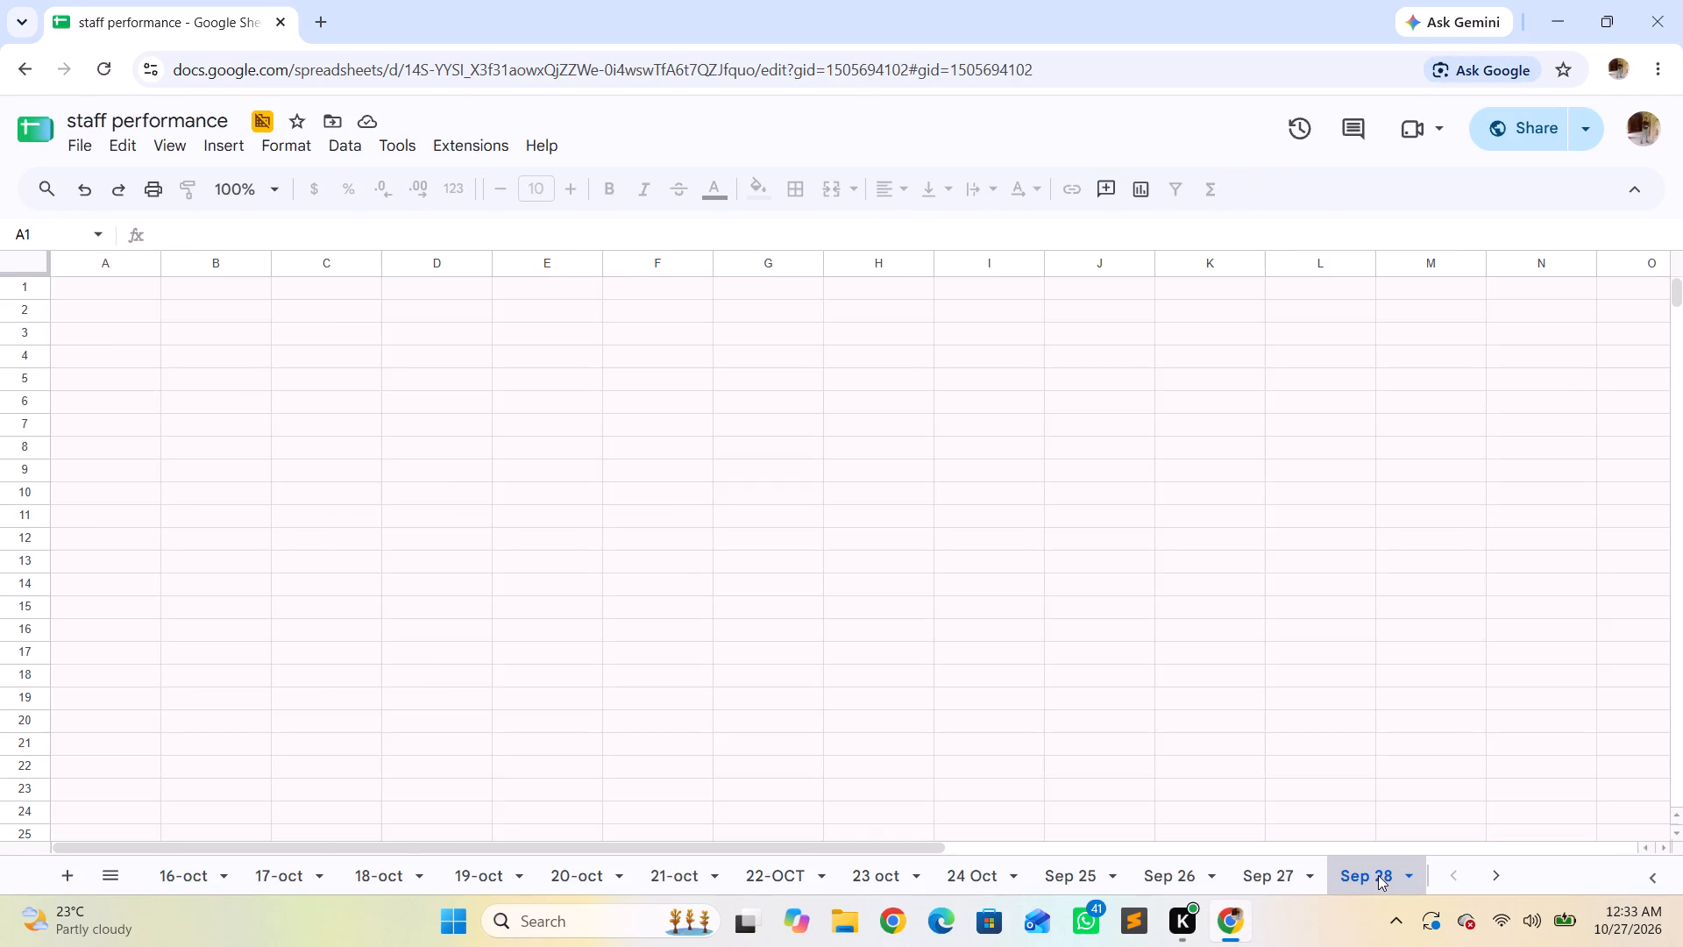
pyautogui.click(1257, 879)
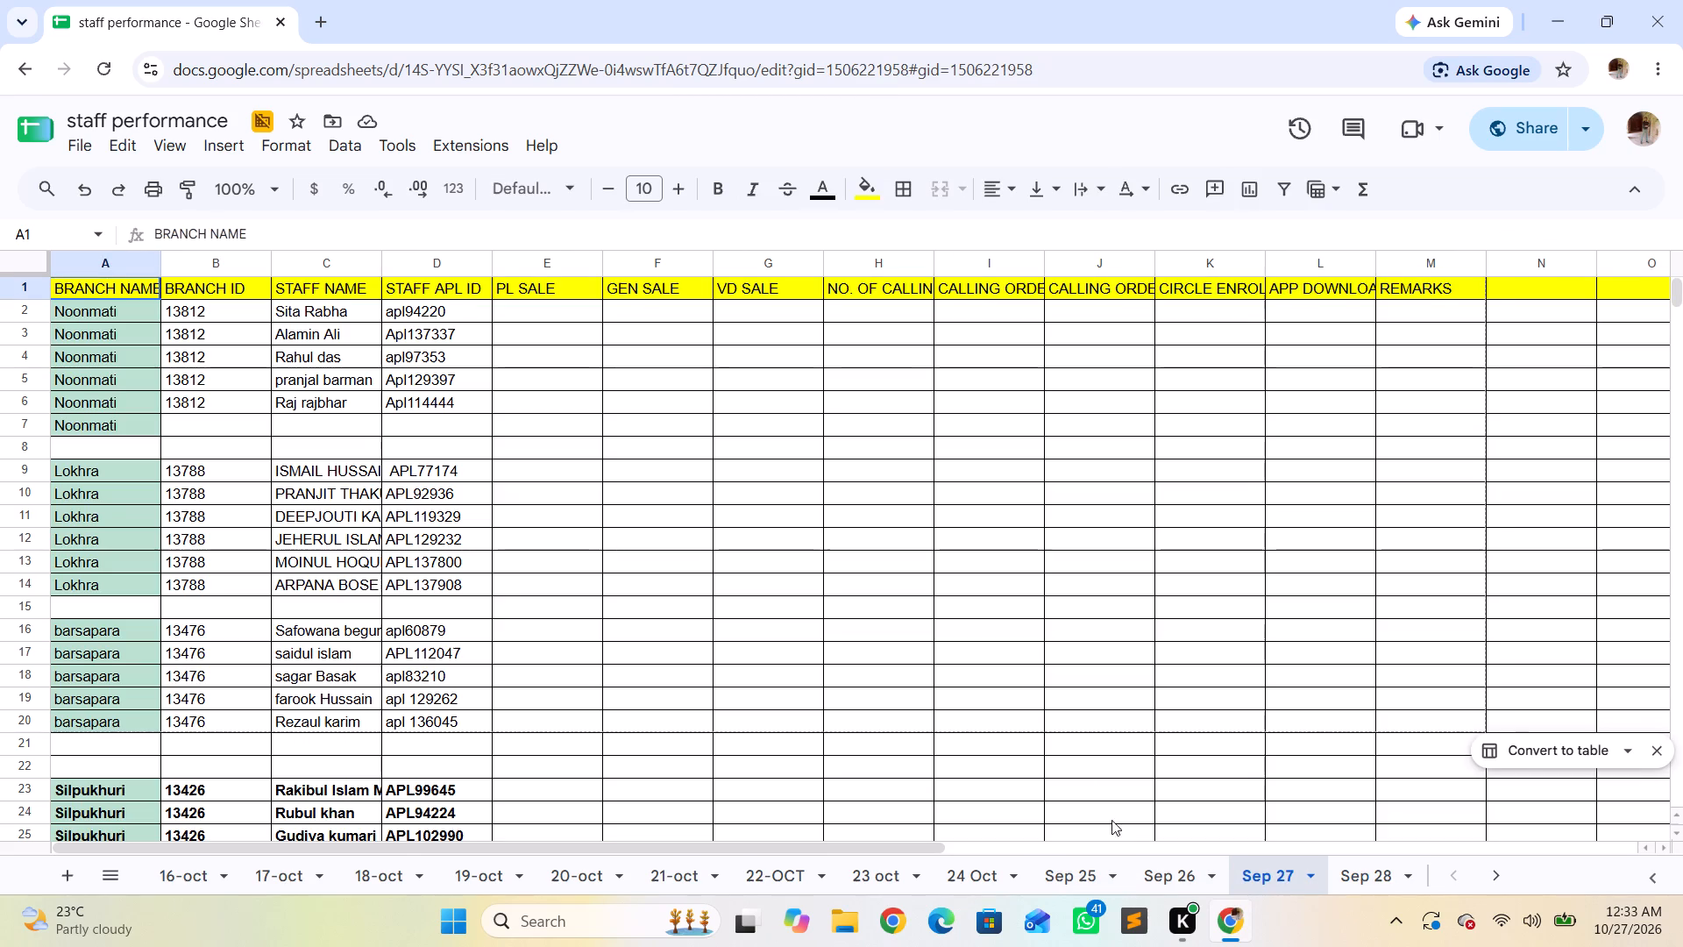
pyautogui.scroll(1, 1020, 677)
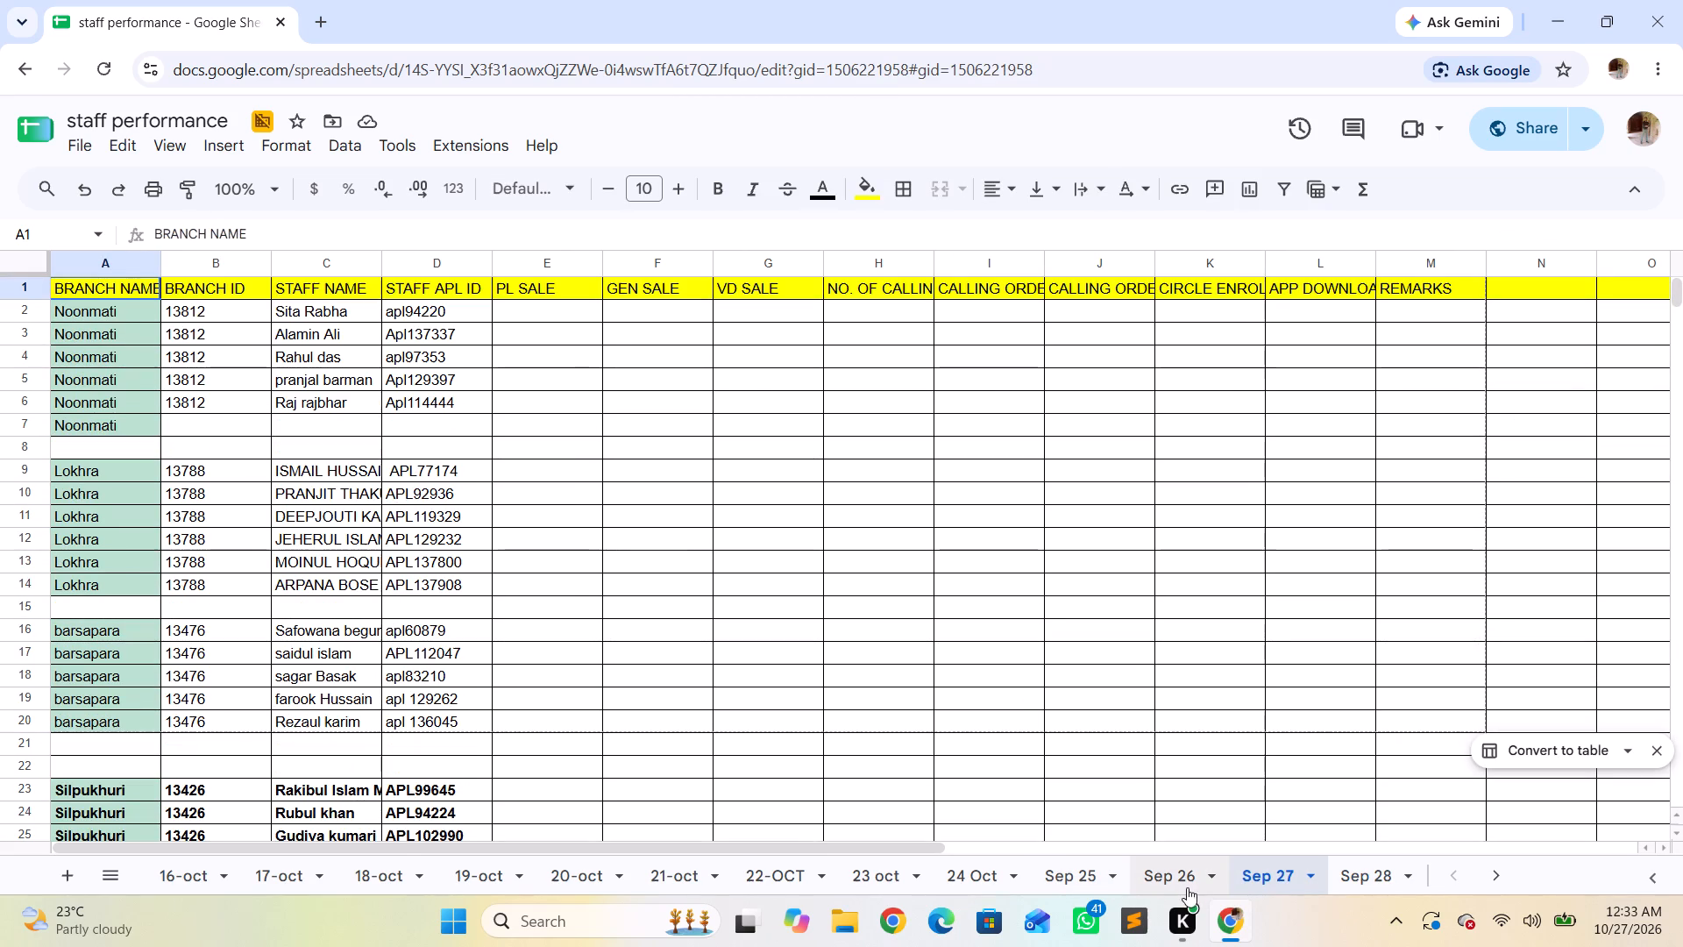
pyautogui.click(1064, 874)
pyautogui.click(1175, 886)
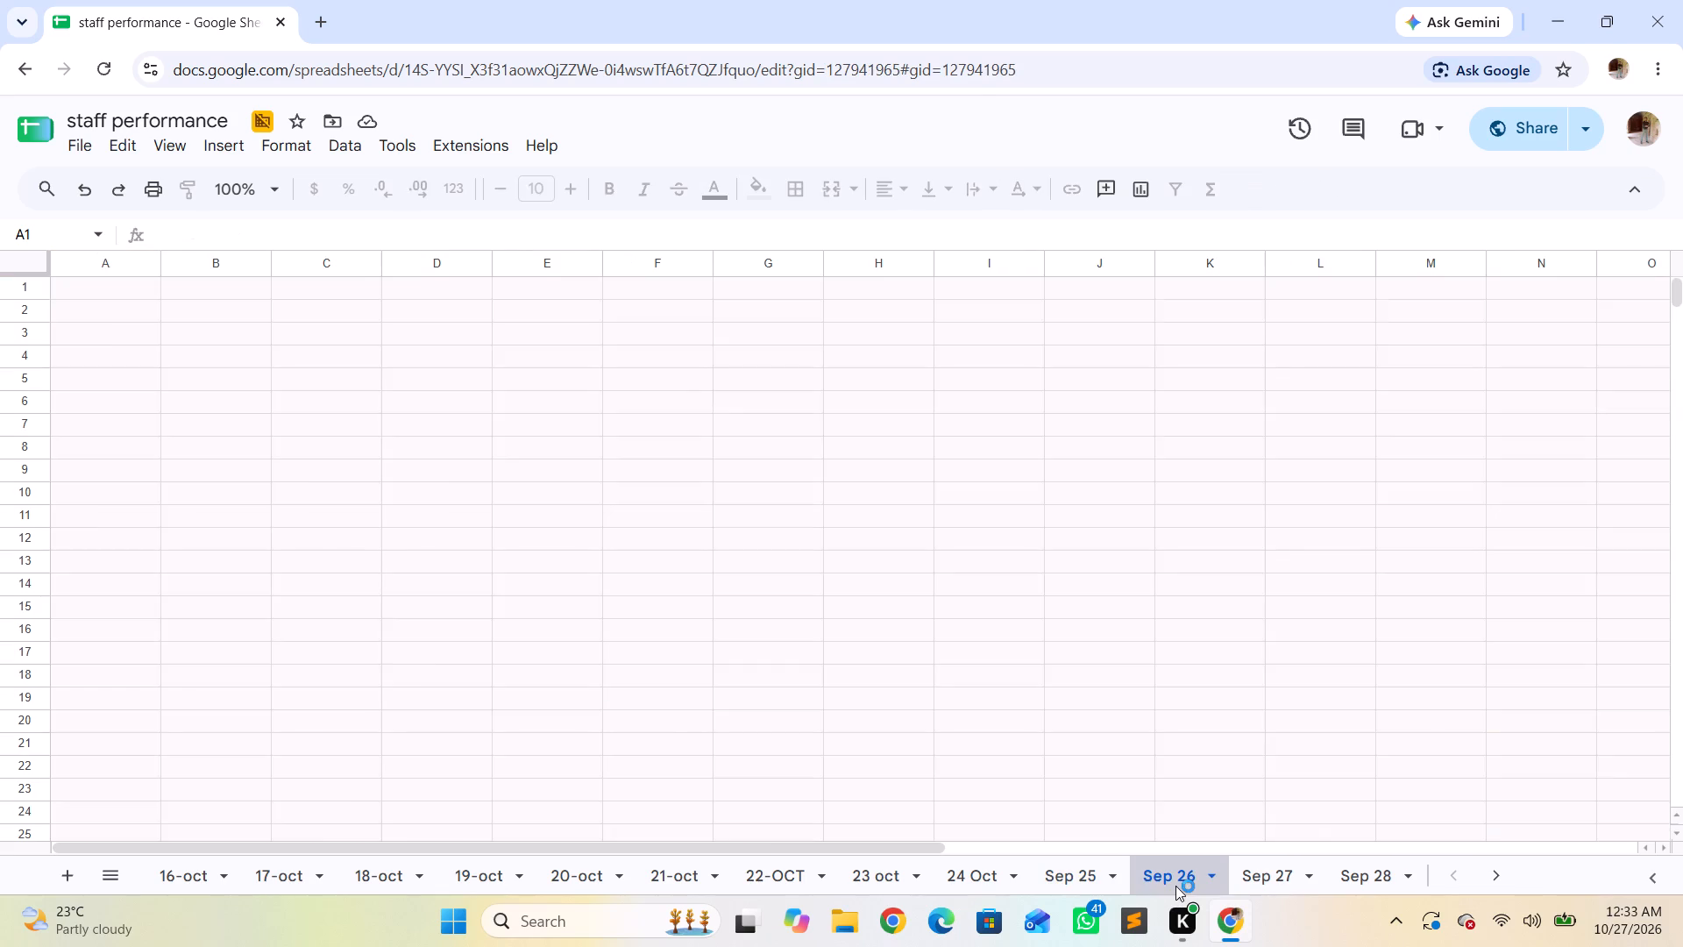
pyautogui.scroll(1, 815, 606)
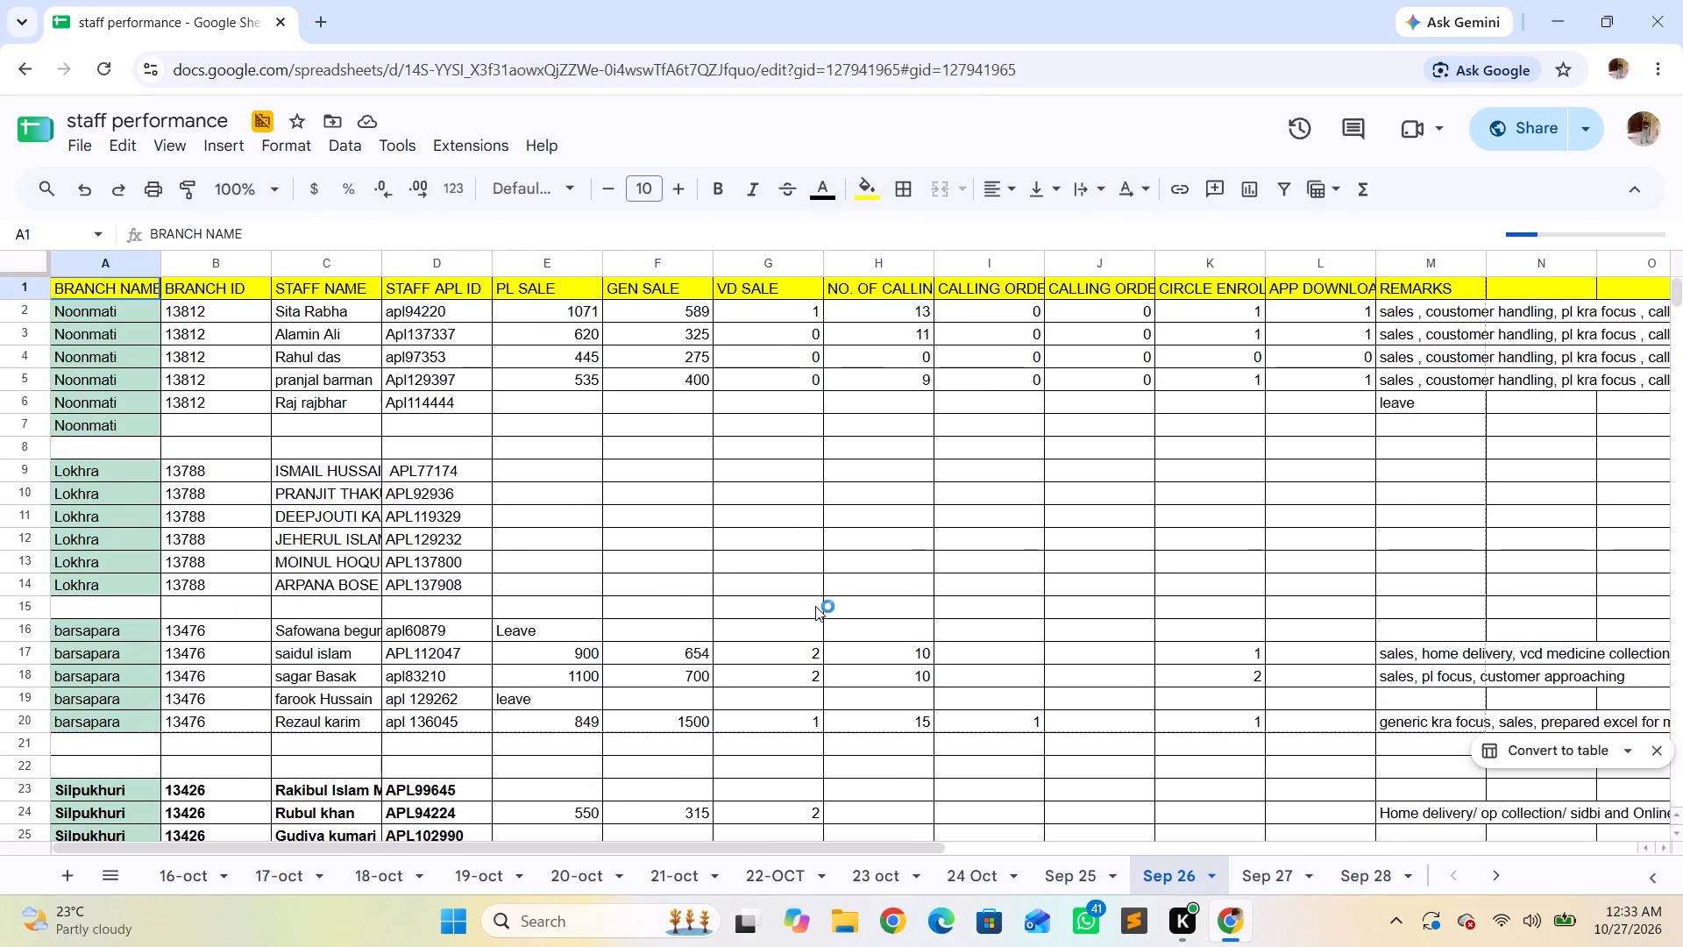
# Review the staff rows of all branches on the Sep 25 sheet, checking which entries are filled in.
pyautogui.click(1085, 876)
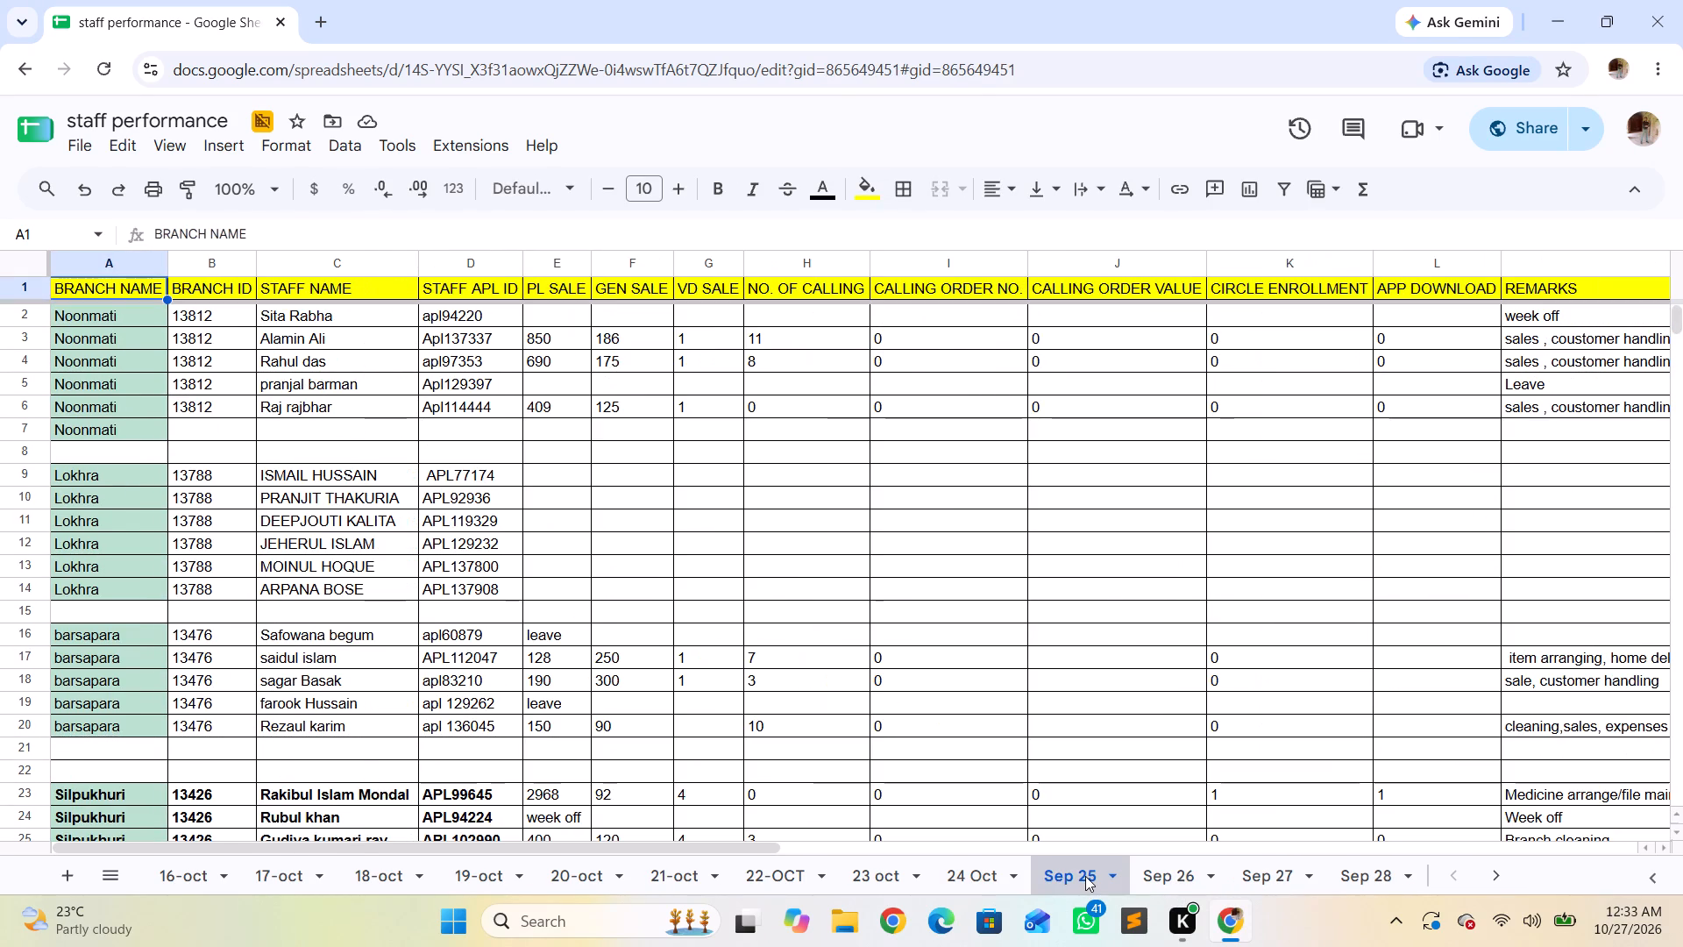
pyautogui.hscroll(1, 747, 740)
pyautogui.scroll(-5, 747, 740)
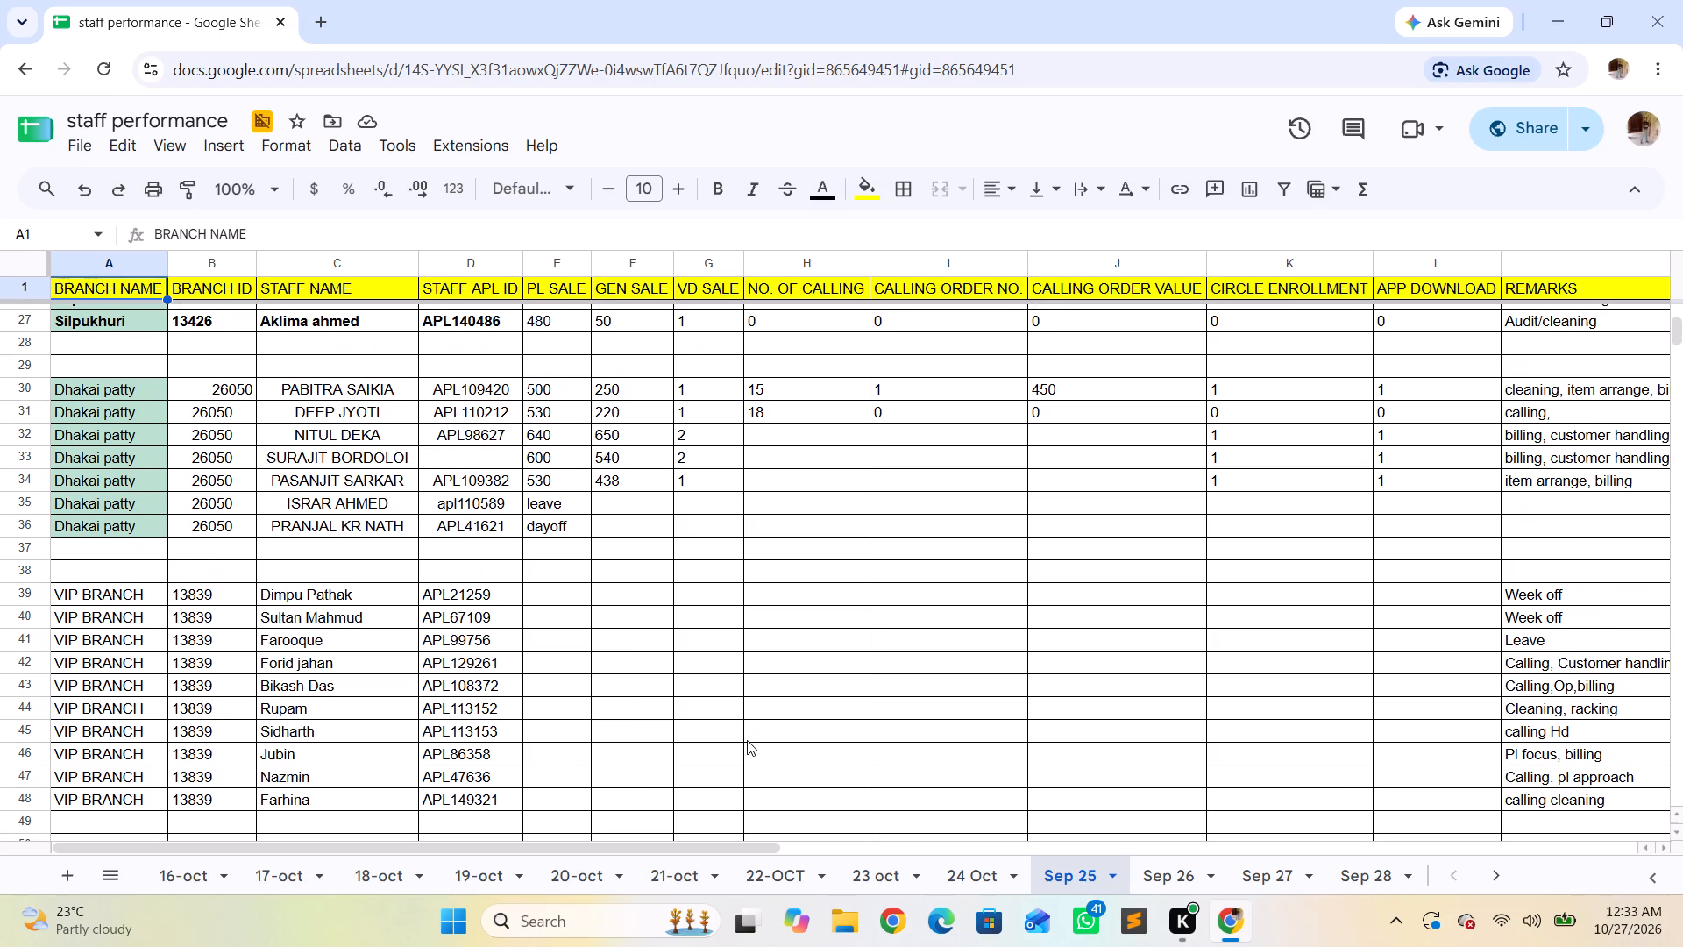
pyautogui.scroll(4, 747, 740)
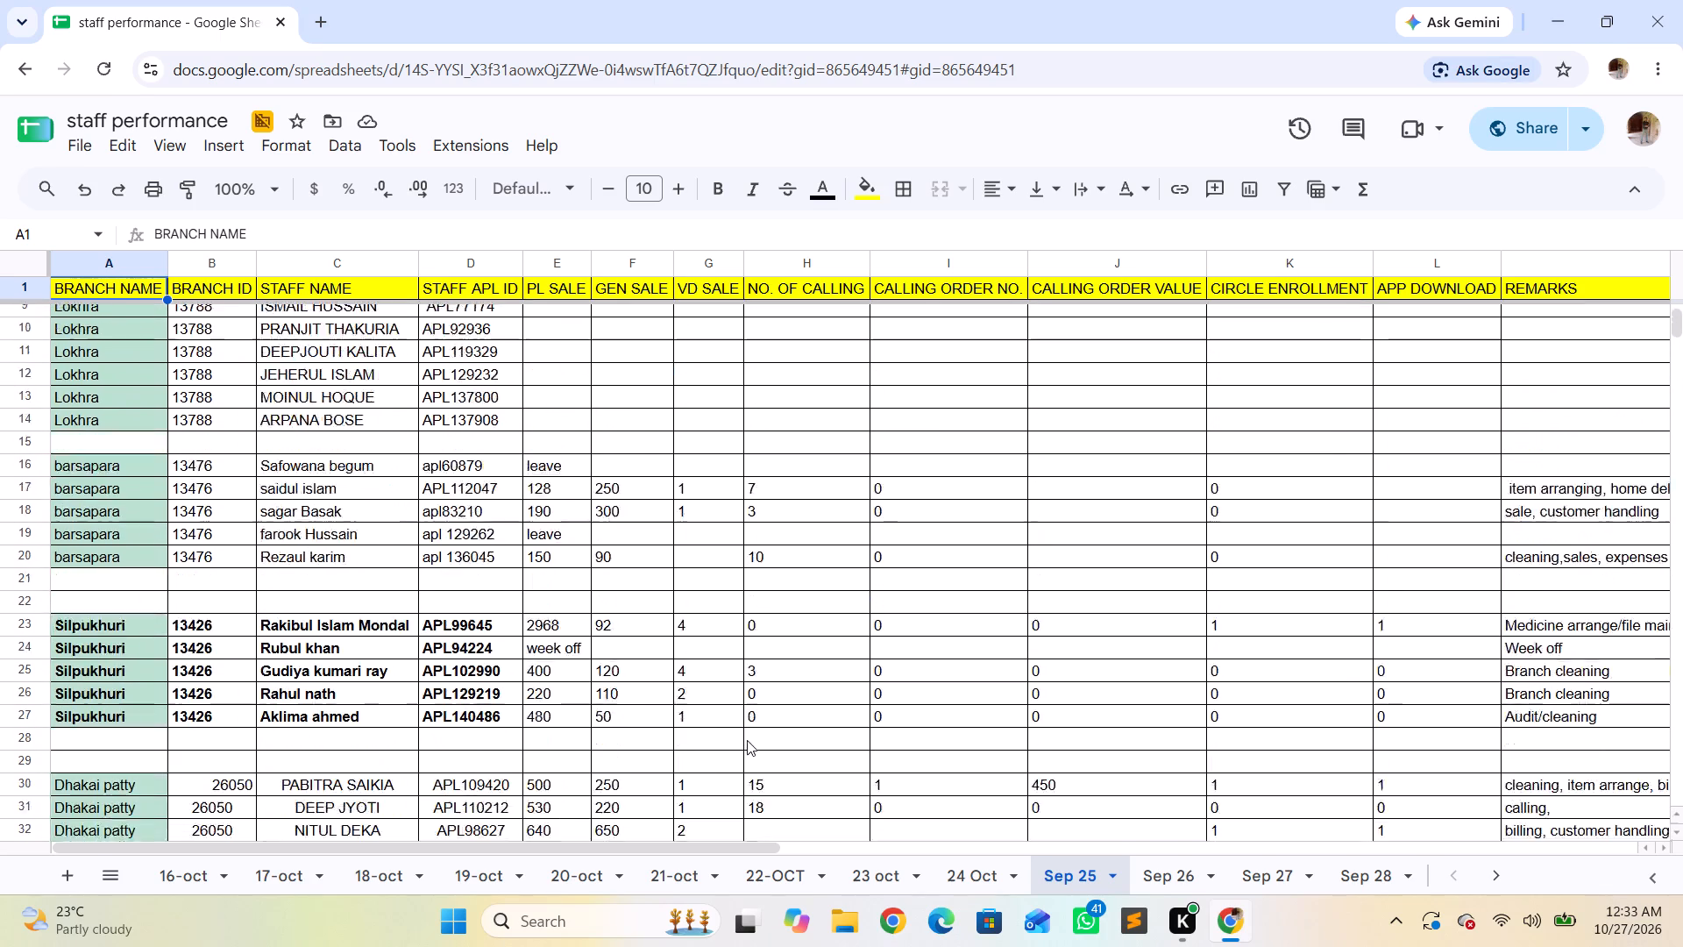
pyautogui.scroll(-6, 747, 740)
pyautogui.scroll(4, 747, 740)
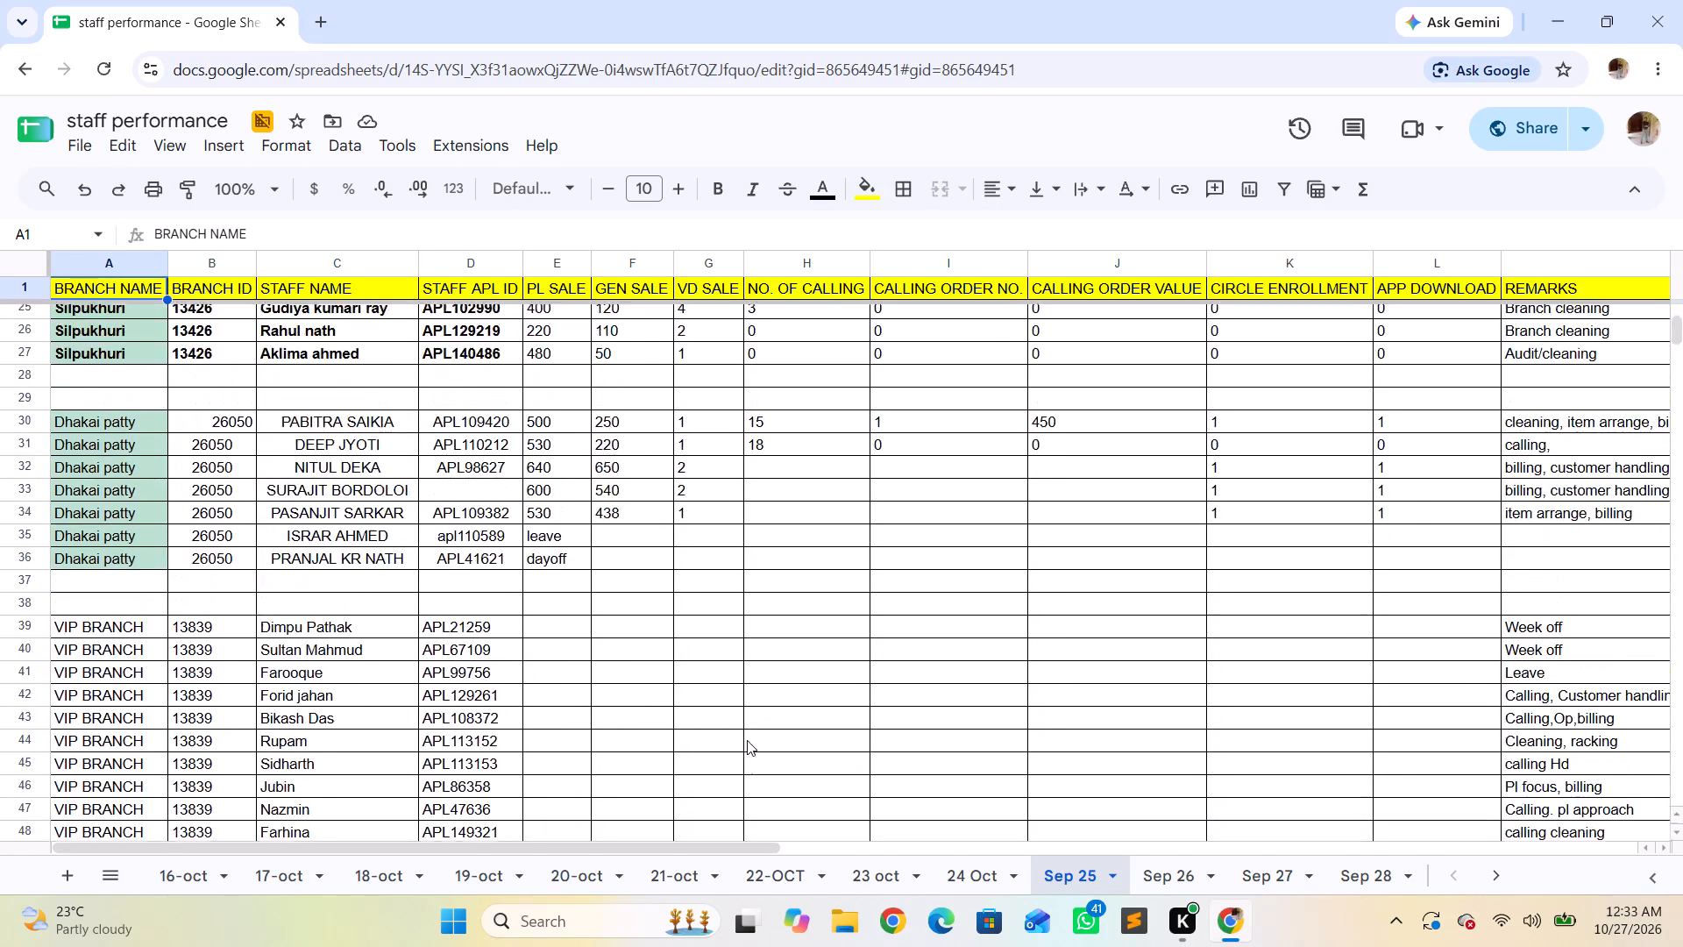
pyautogui.scroll(3, 747, 740)
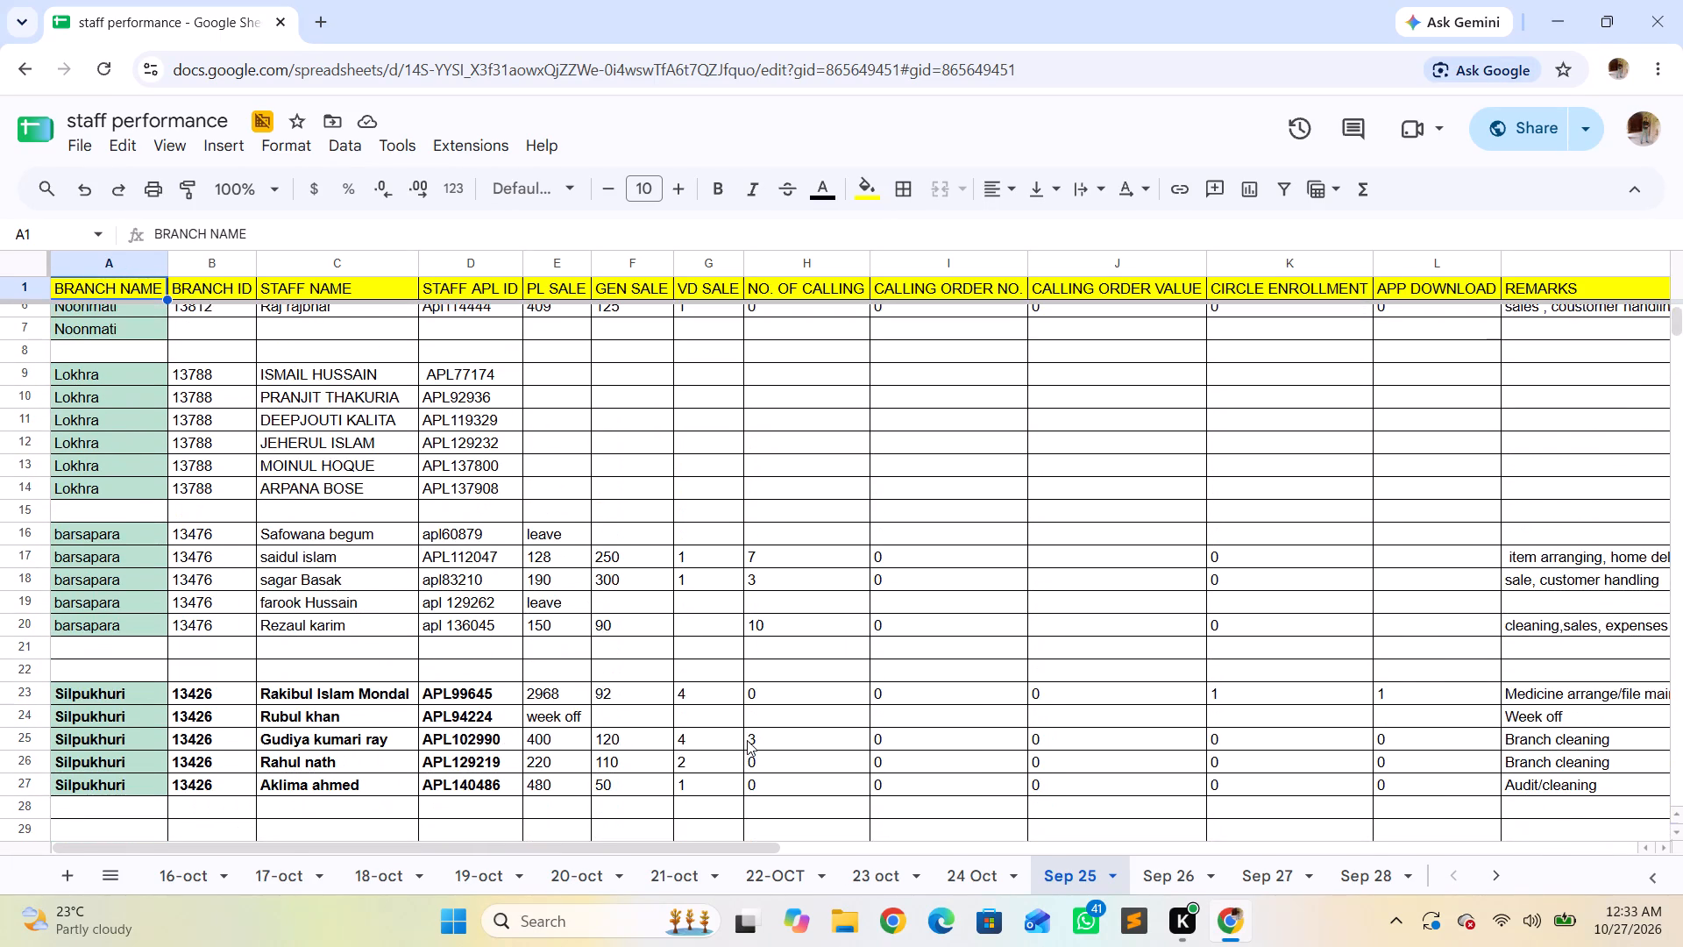
pyautogui.click(747, 740)
pyautogui.scroll(1, 679, 470)
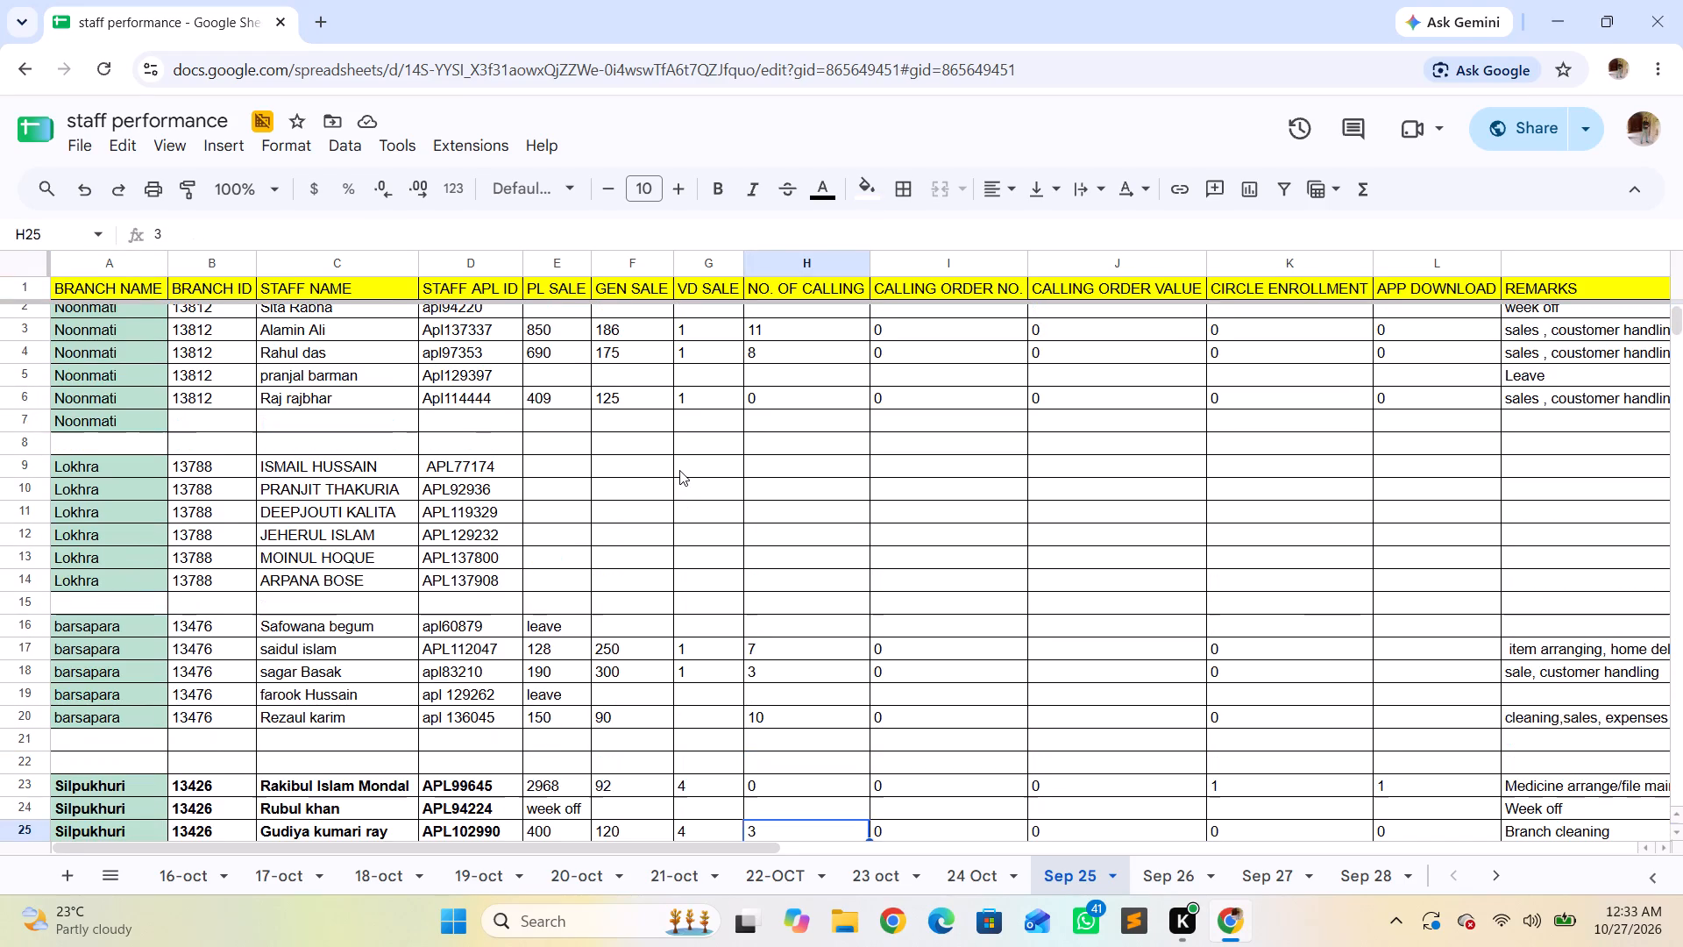
# Compare the Lokhra rows on the Sep 25 and 24 Oct sheets and check the date in the system calendar.
pyautogui.click(564, 469)
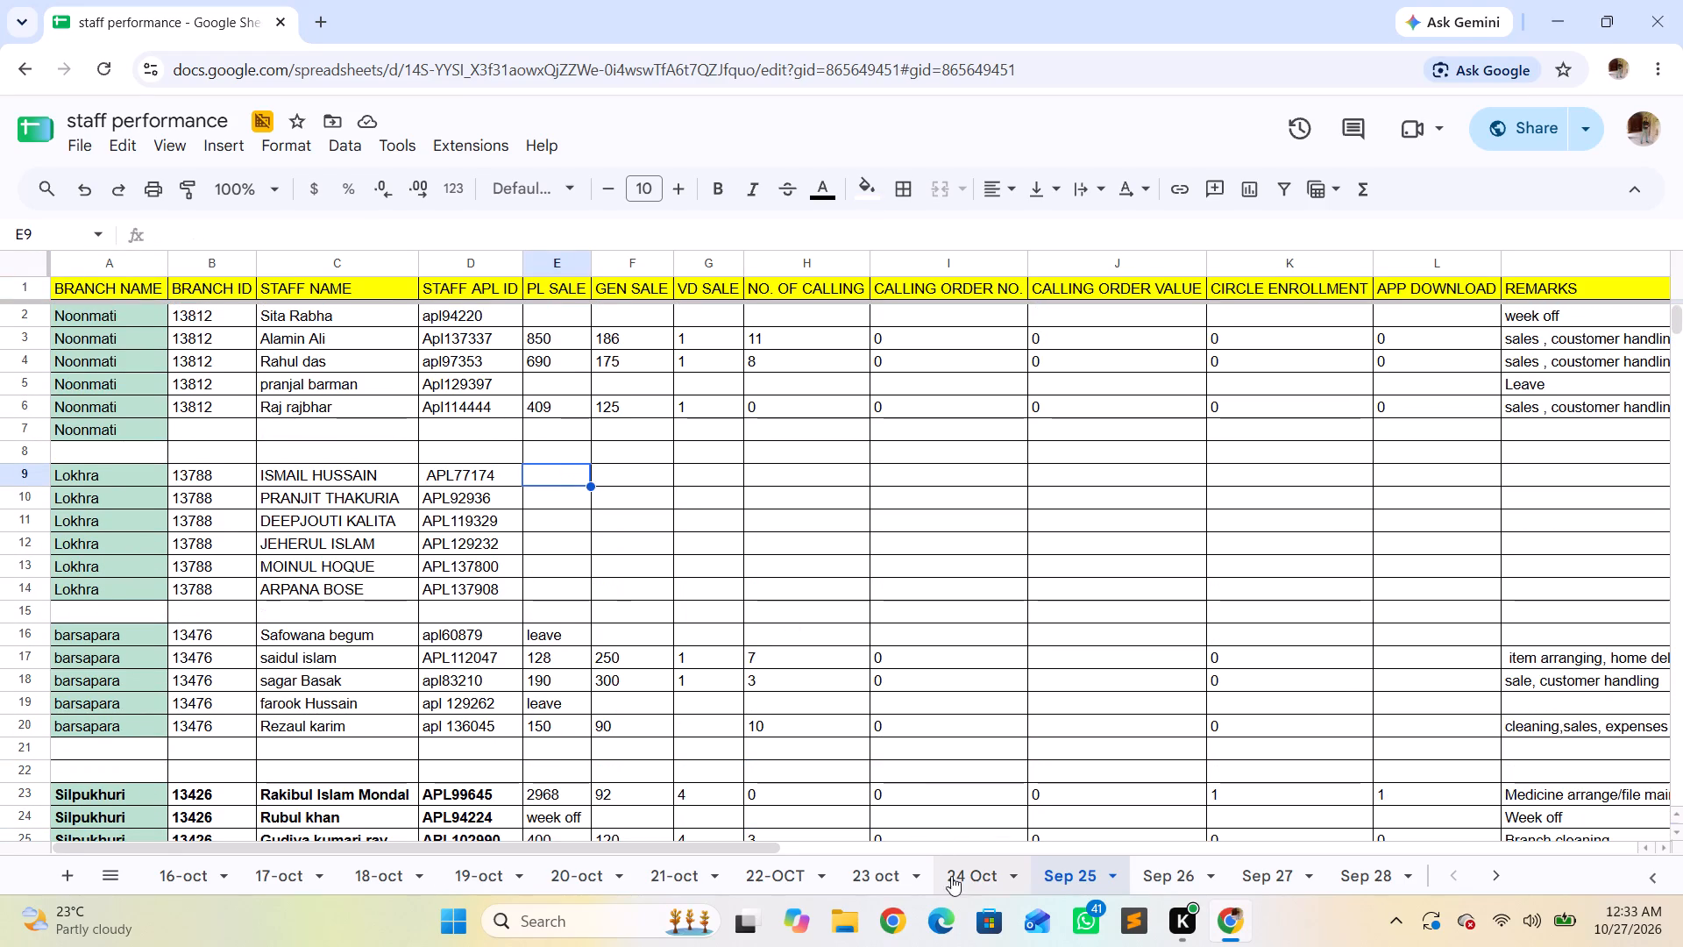
pyautogui.click(962, 884)
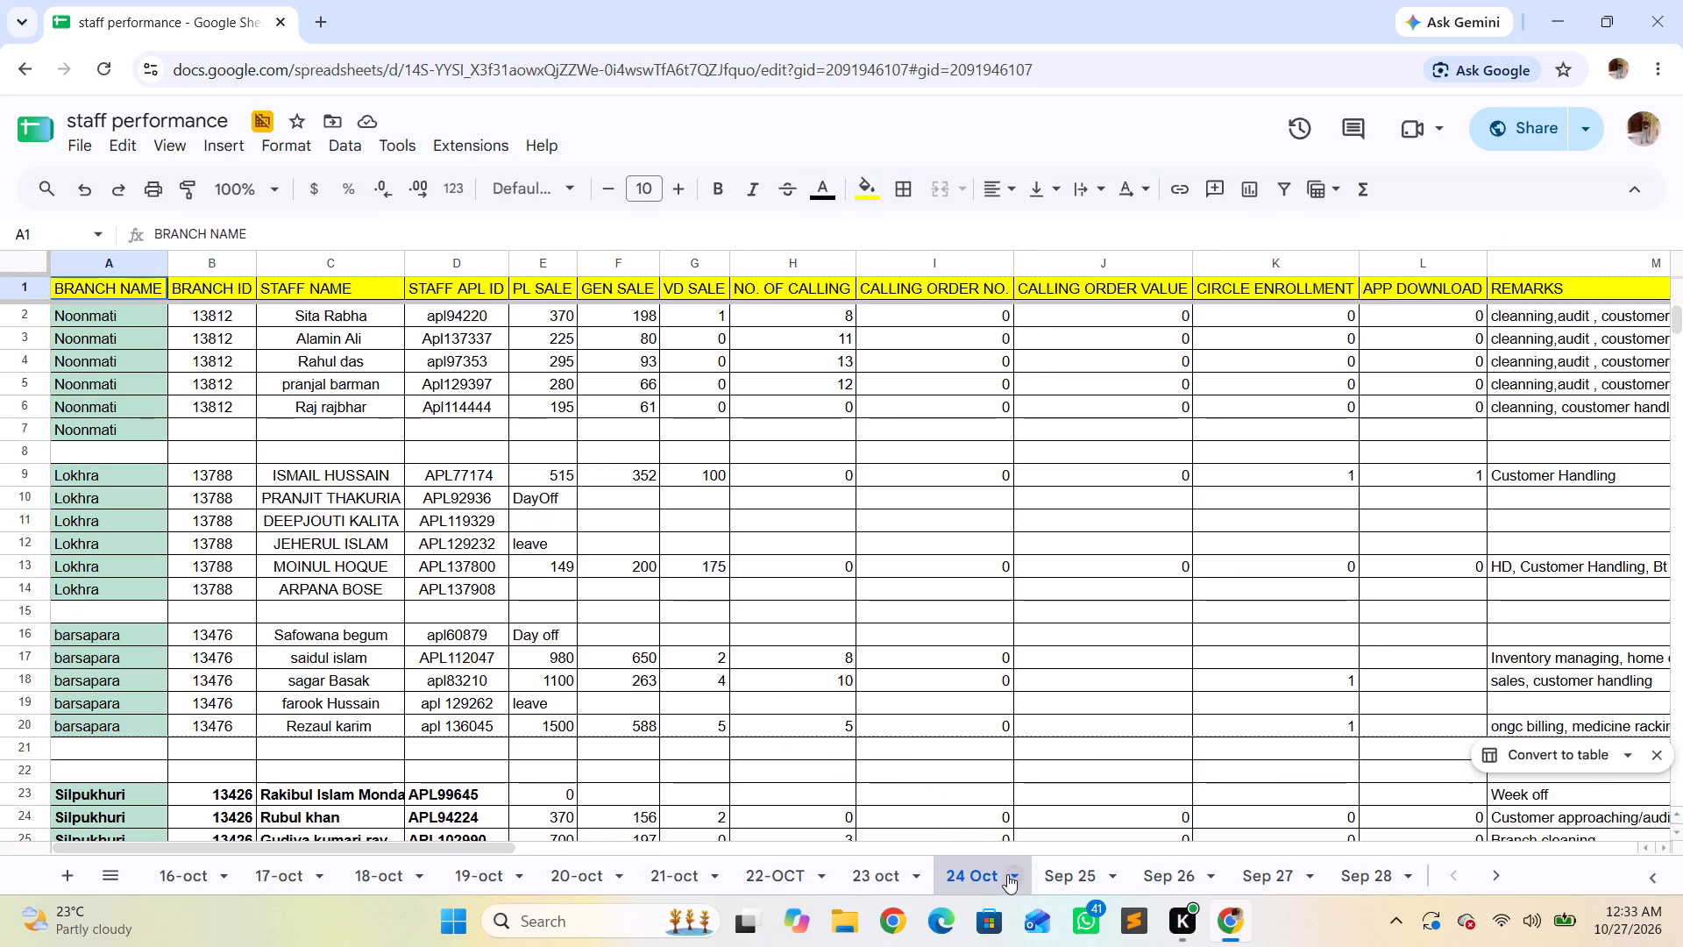
pyautogui.click(1058, 874)
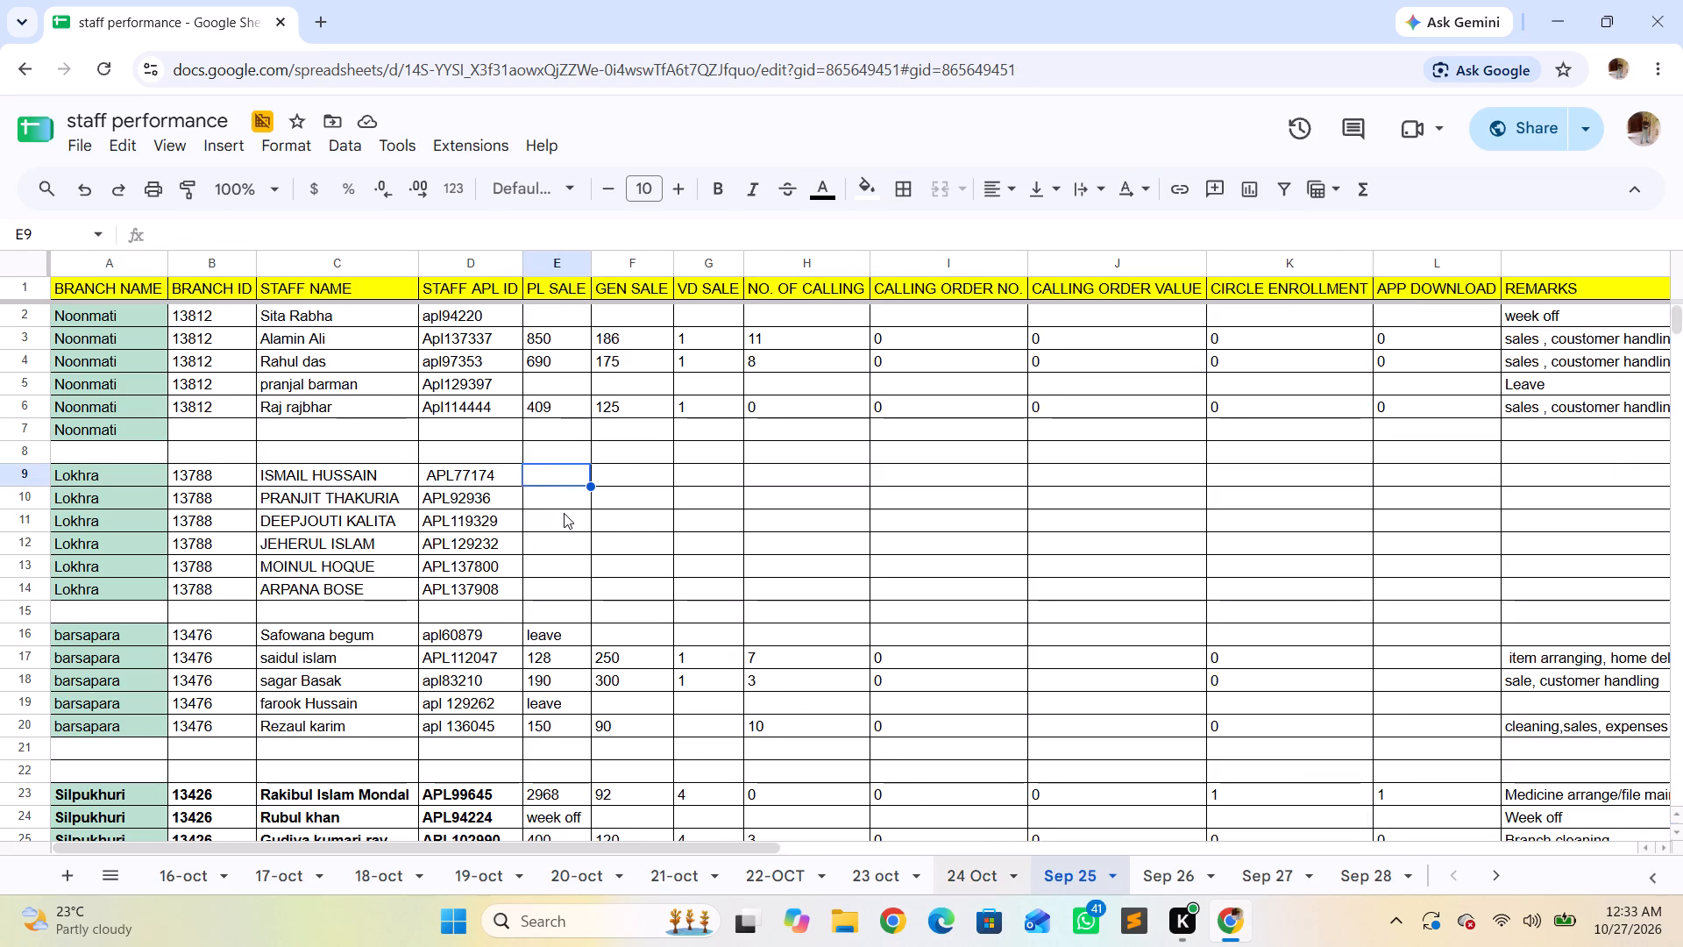
pyautogui.click(1629, 930)
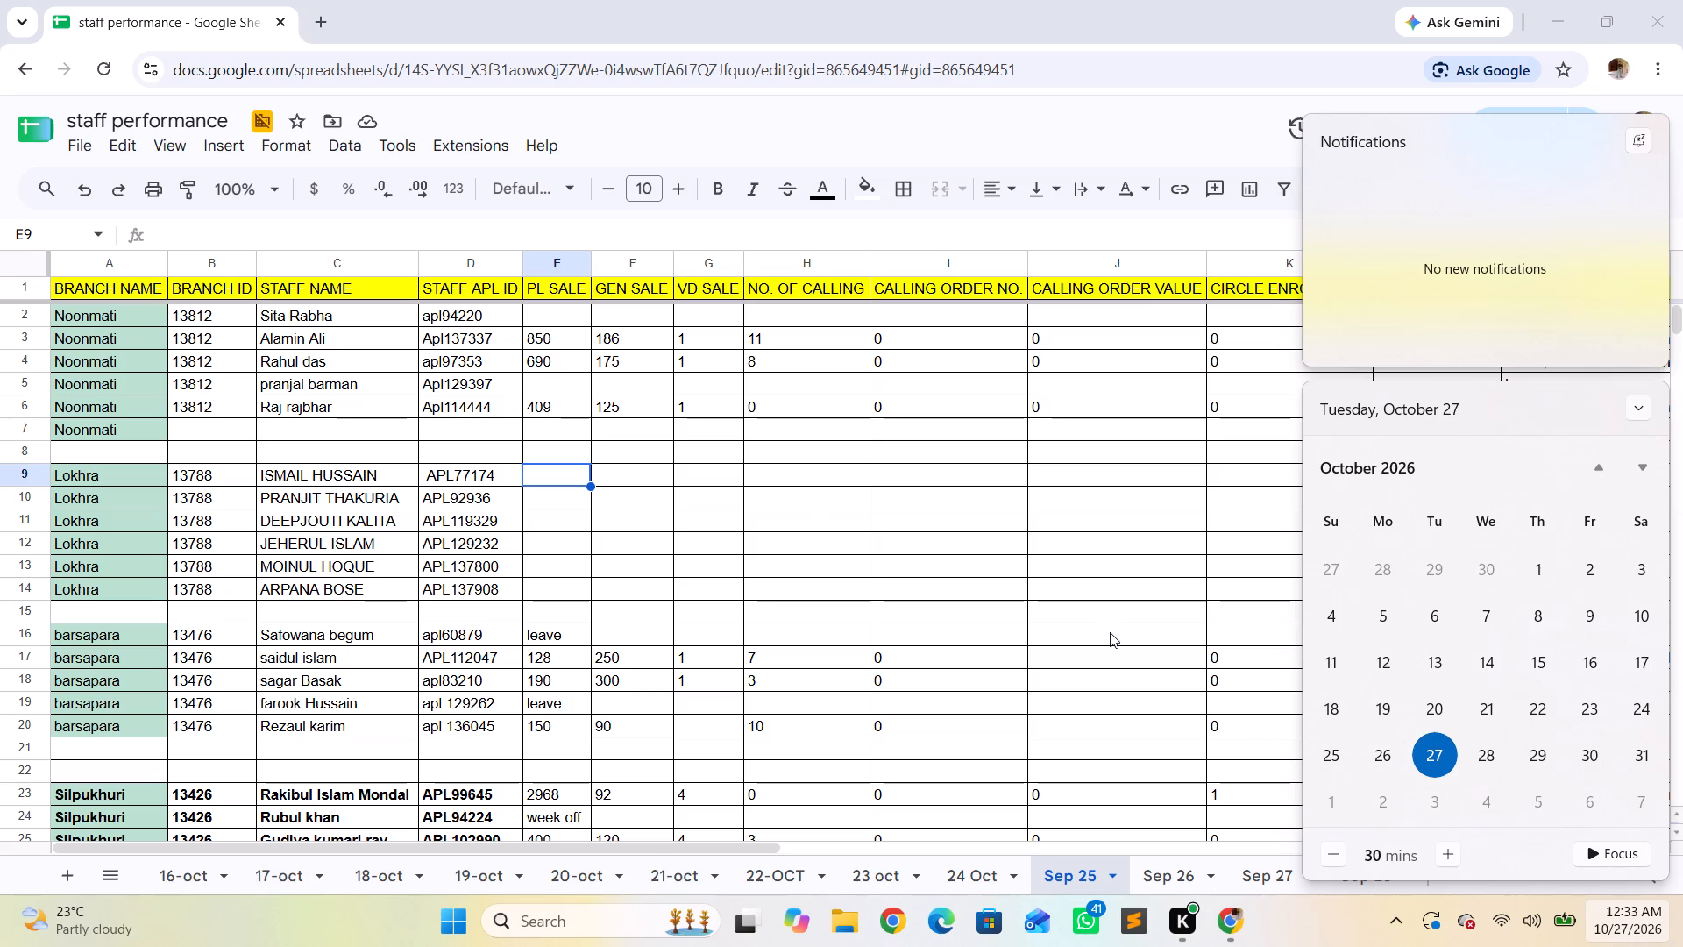
# Enter "Leave" under PL SALE for the first Lokhra staff member, row 9 of the Sep 25 sheet.
pyautogui.click(549, 476)
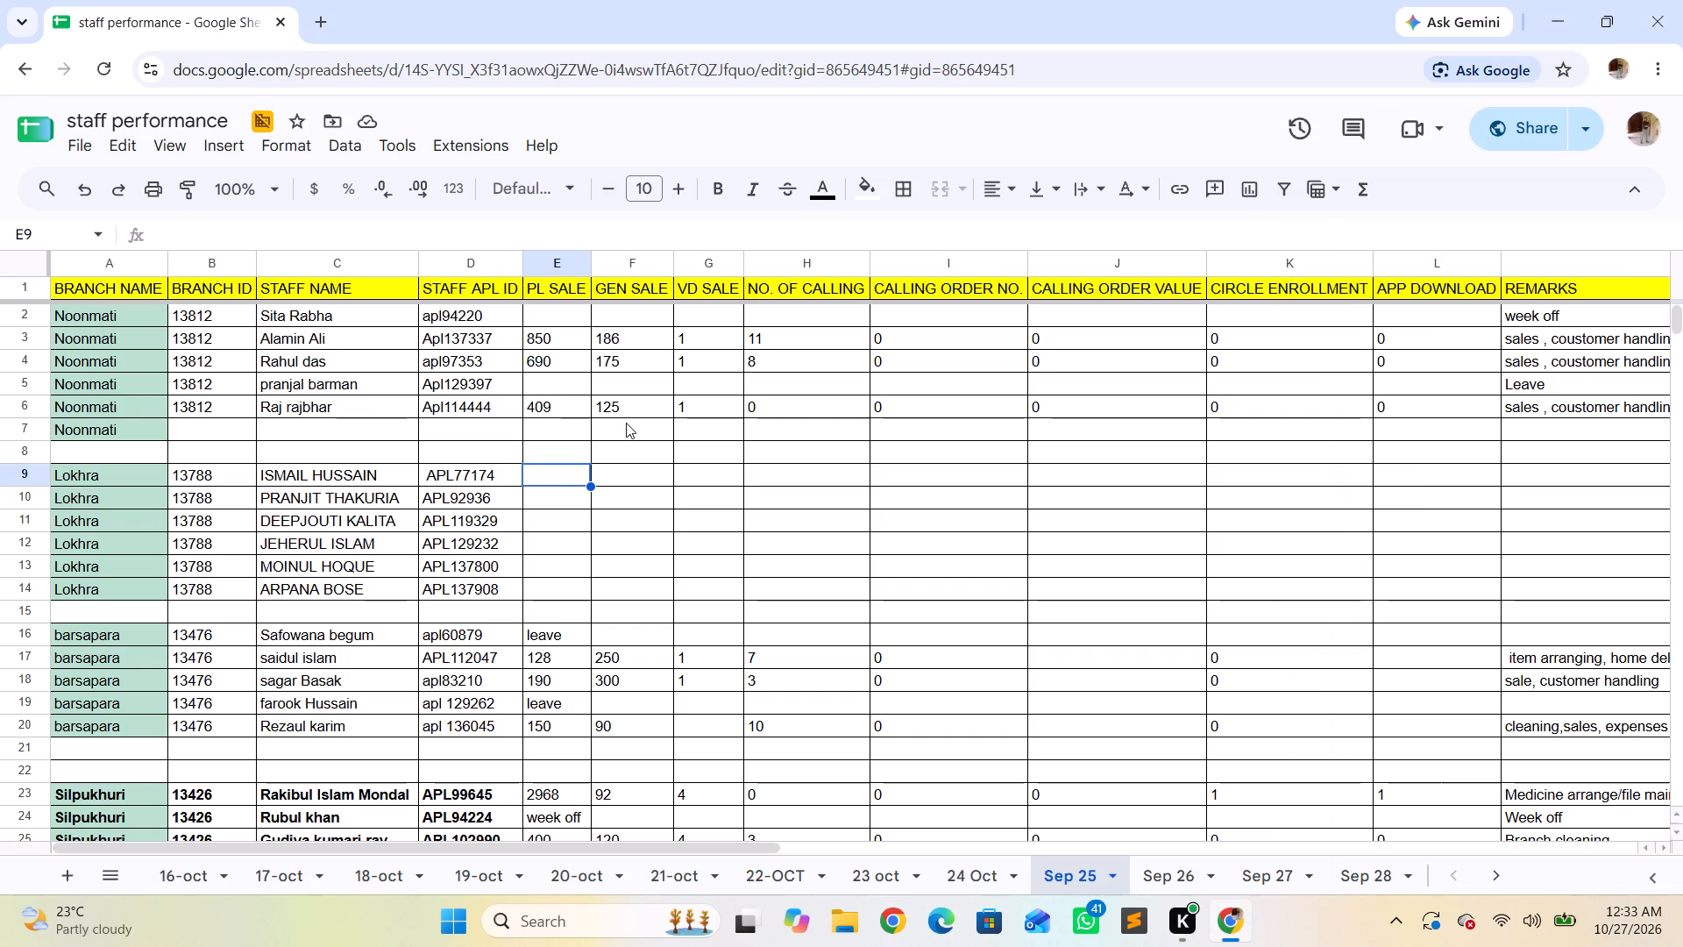
pyautogui.hotkey('shift', 'l')
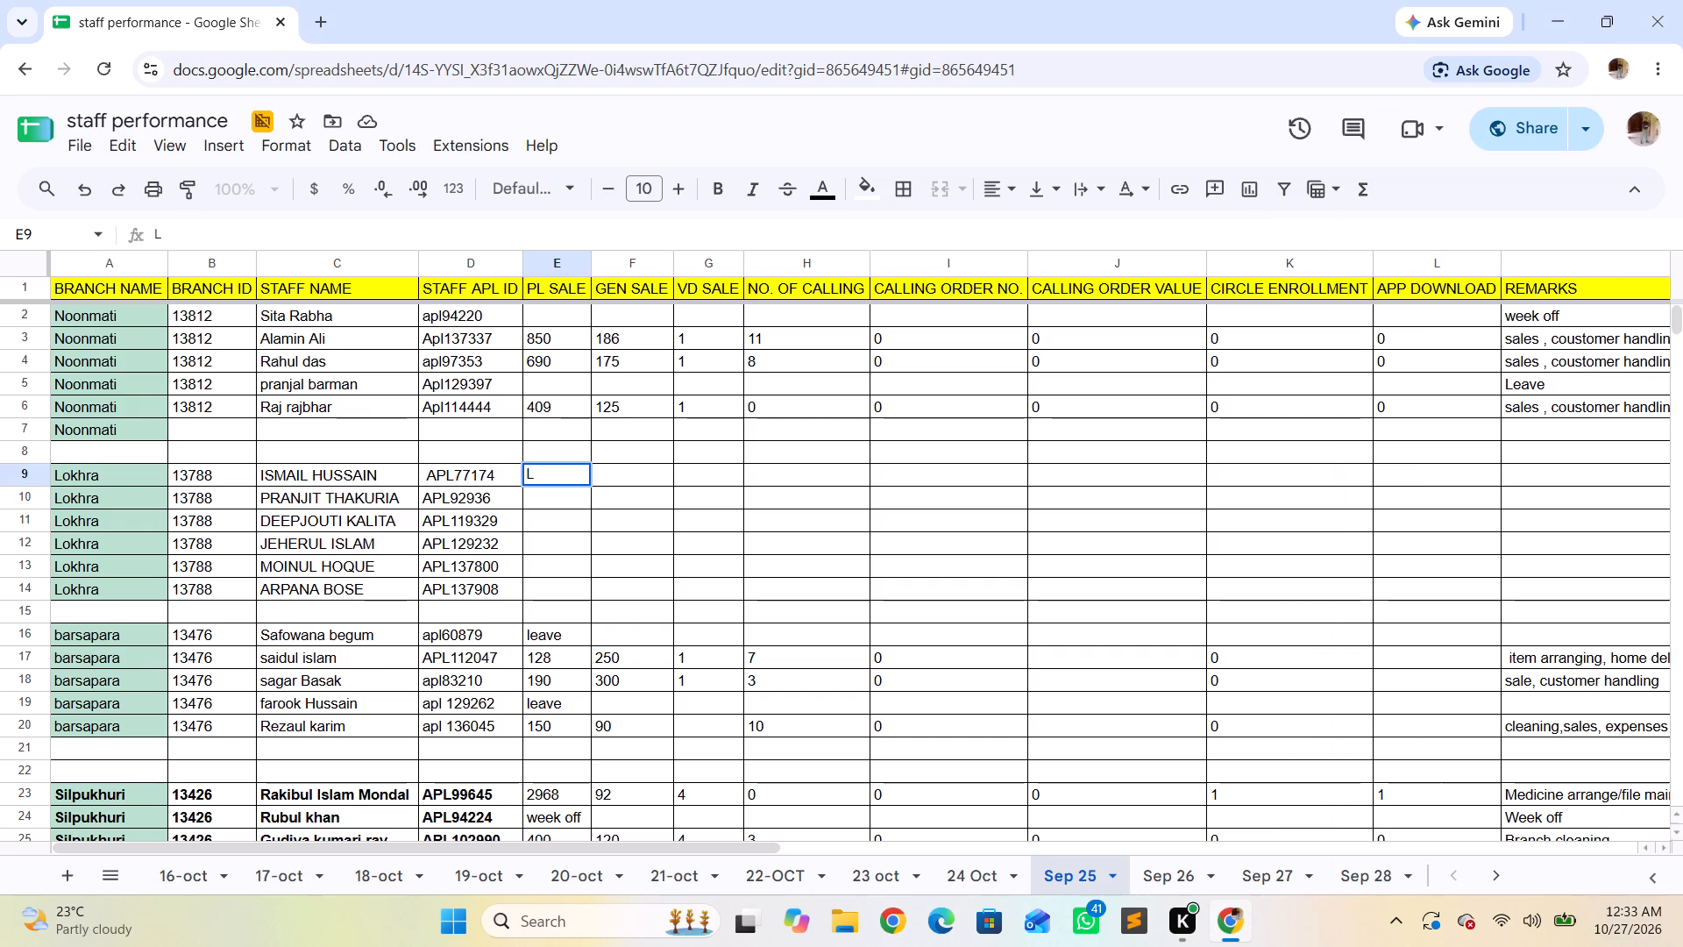
pyautogui.write('eave')
# Enter "DayOff" under PL SALE for the last Lokhra staff member in row 14.
pyautogui.press('Down')
pyautogui.press('Down')
pyautogui.press('Down')
pyautogui.press('Down')
pyautogui.press('Down')
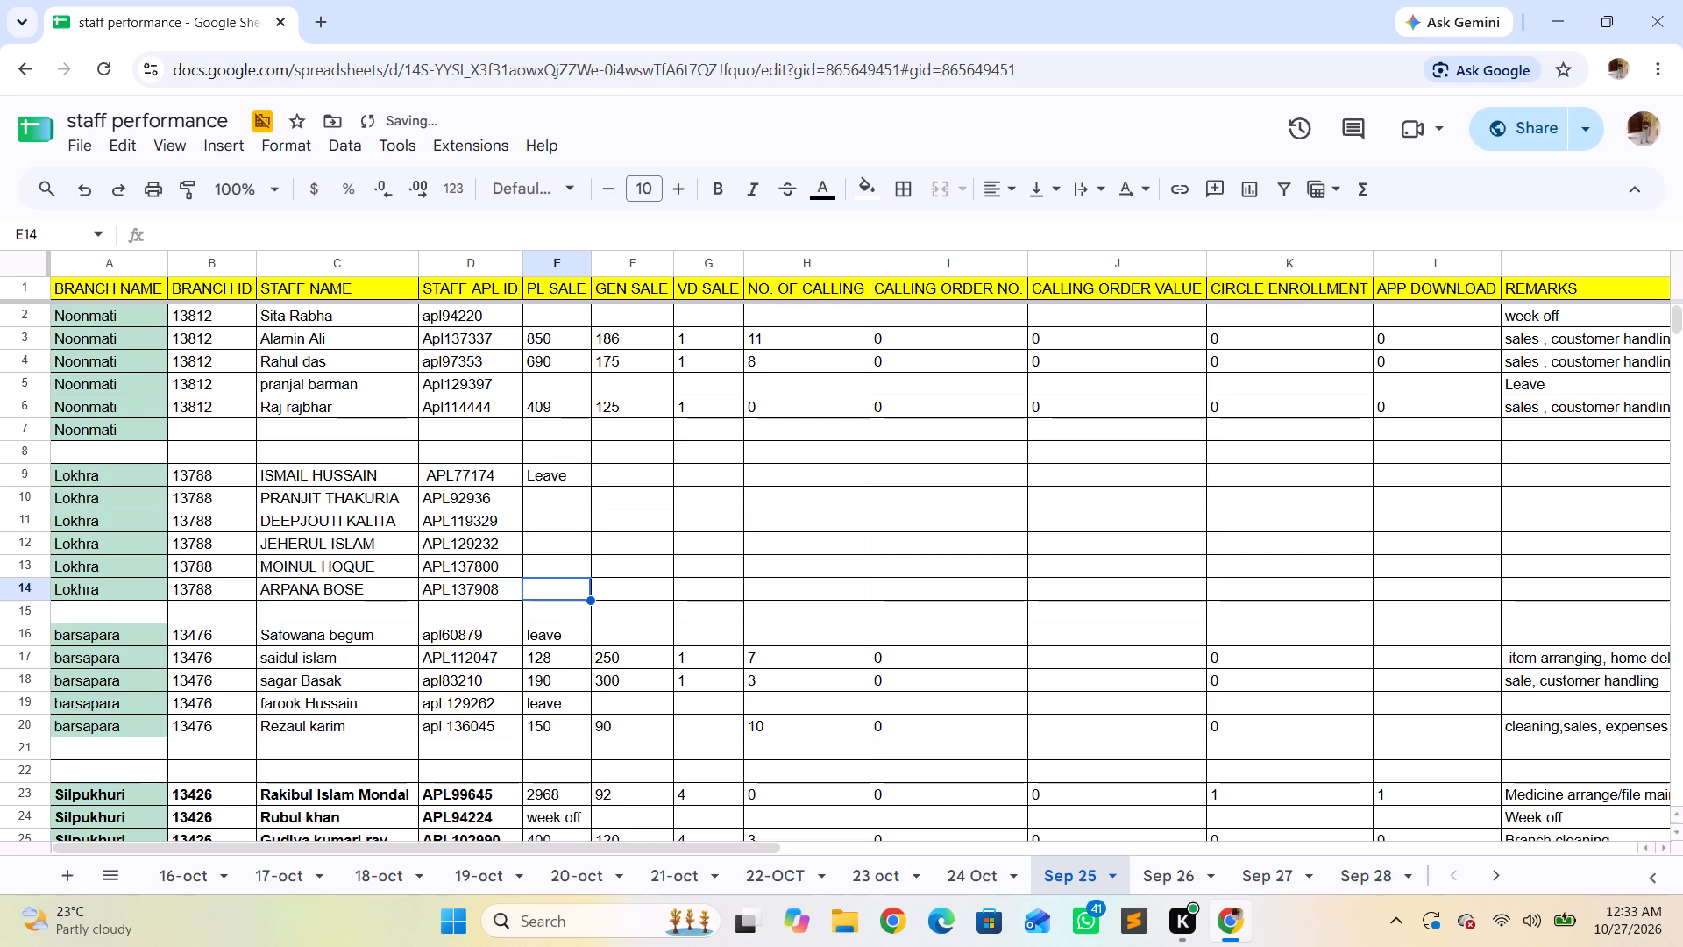
pyautogui.write('Day')
pyautogui.press('space')
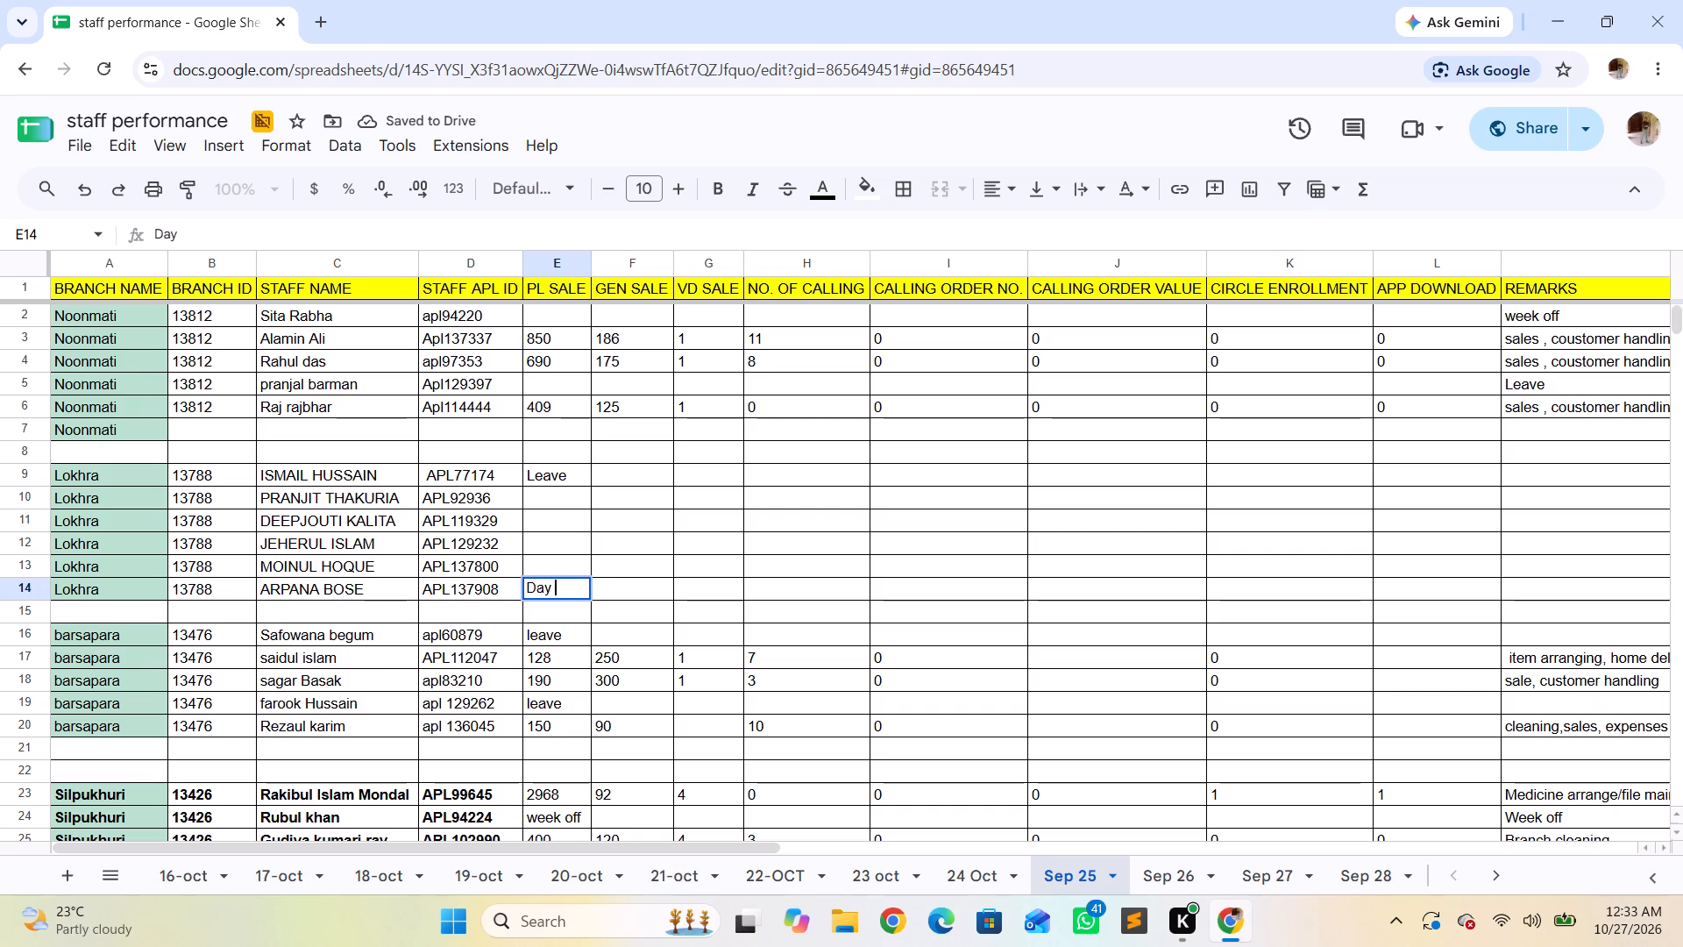
pyautogui.press('BackSpace')
pyautogui.hotkey('shift', 'o')
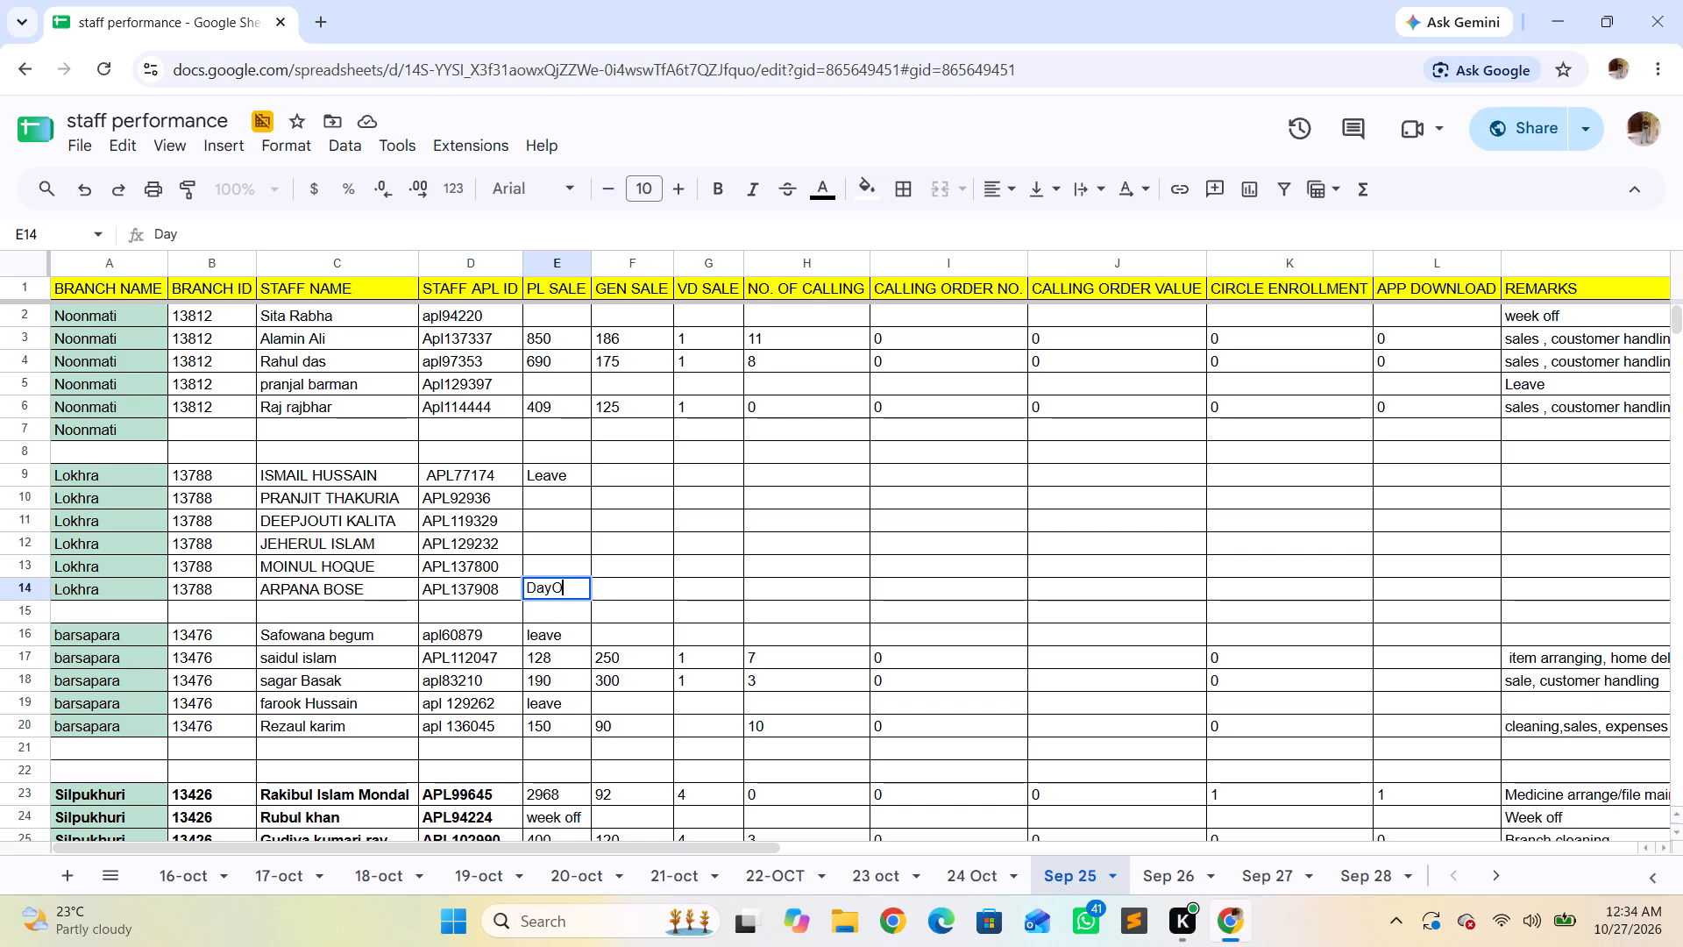
pyautogui.write('fff')
pyautogui.press('BackSpace')
# Fill in the Lokhra sales figures in row 13: PL SALE 2, GEN SALE 68 and VD SALE 200.
pyautogui.press('Up')
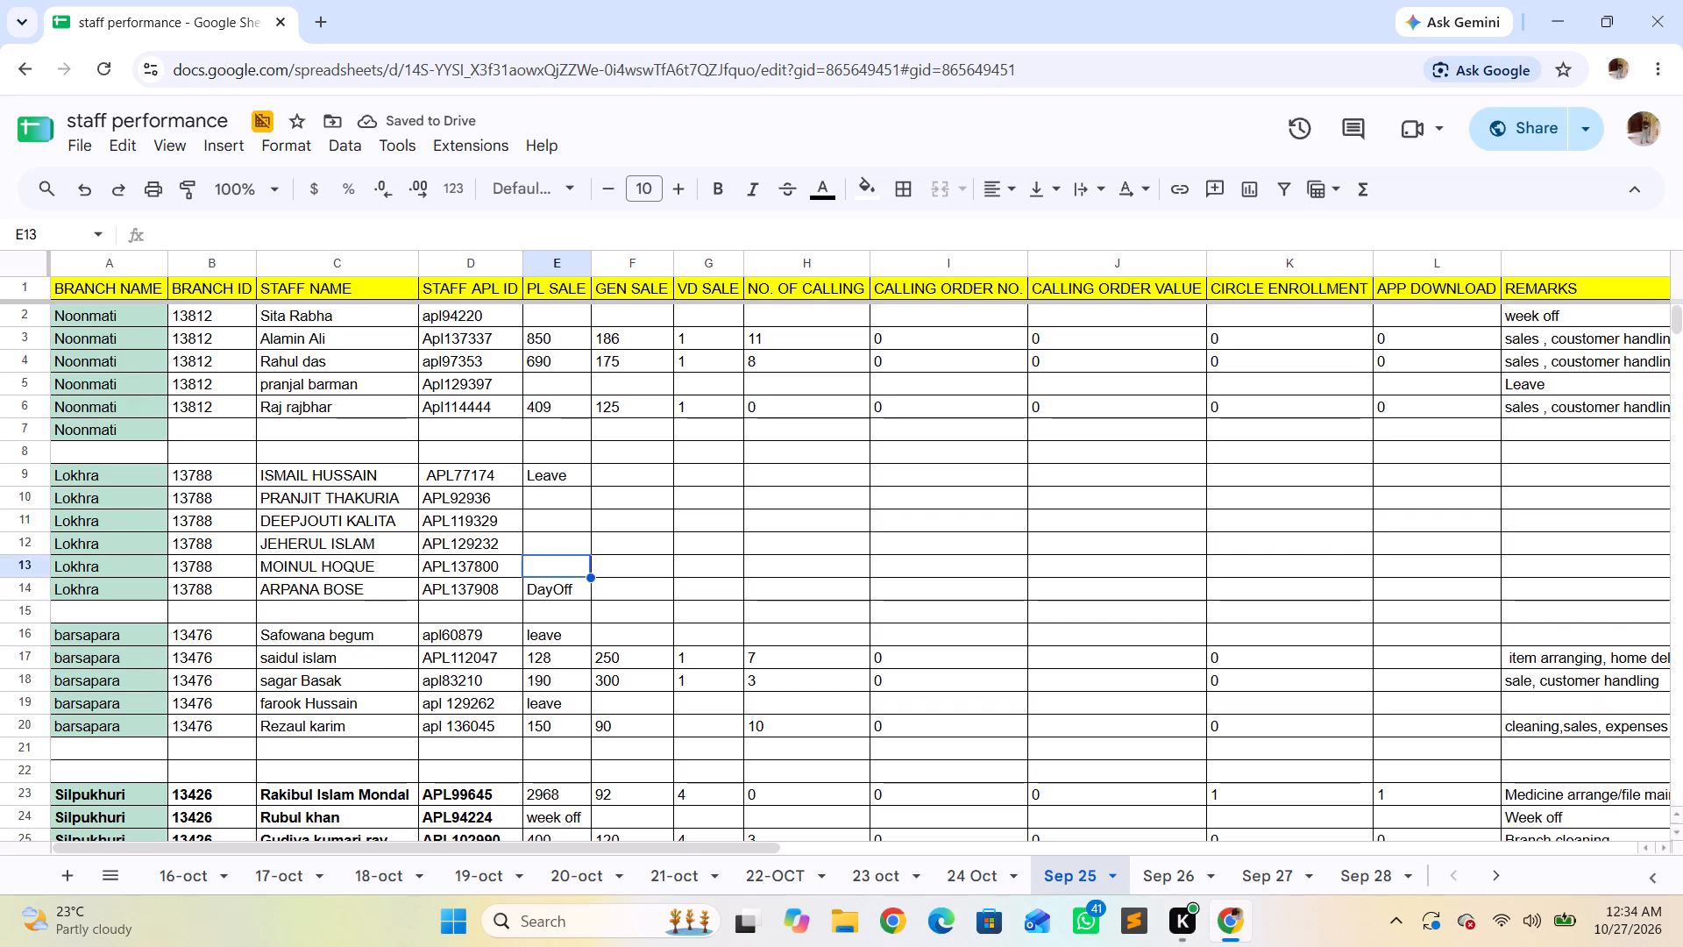
pyautogui.press('2')
pyautogui.press('Right')
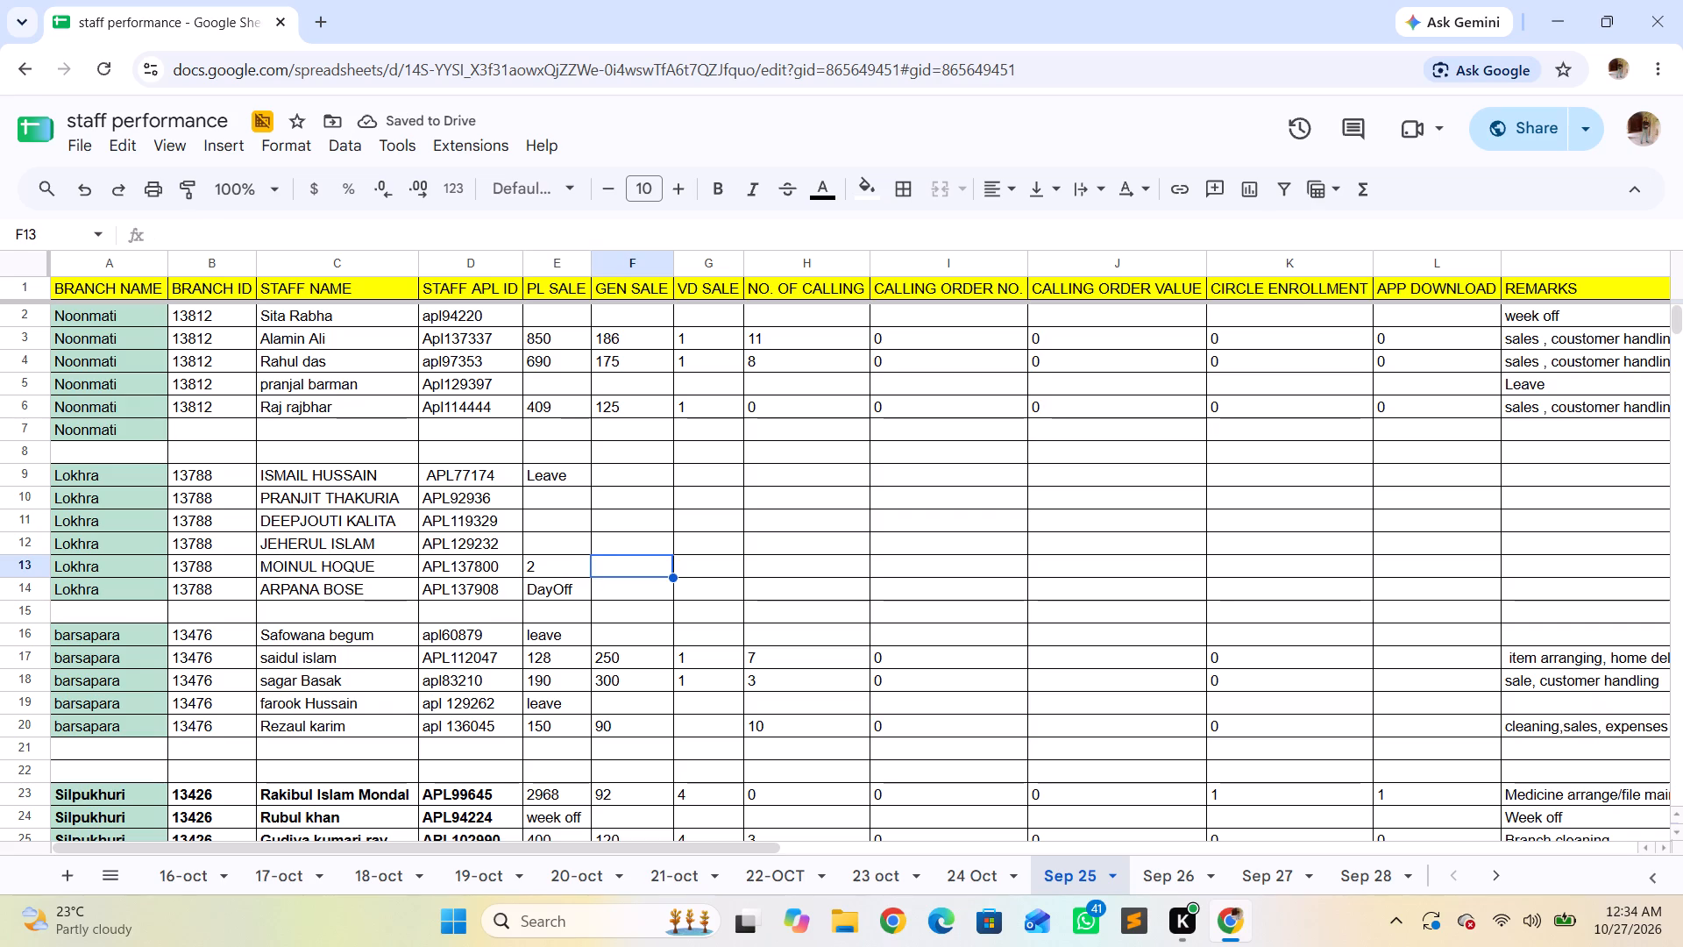
pyautogui.write('68')
pyautogui.press('Right')
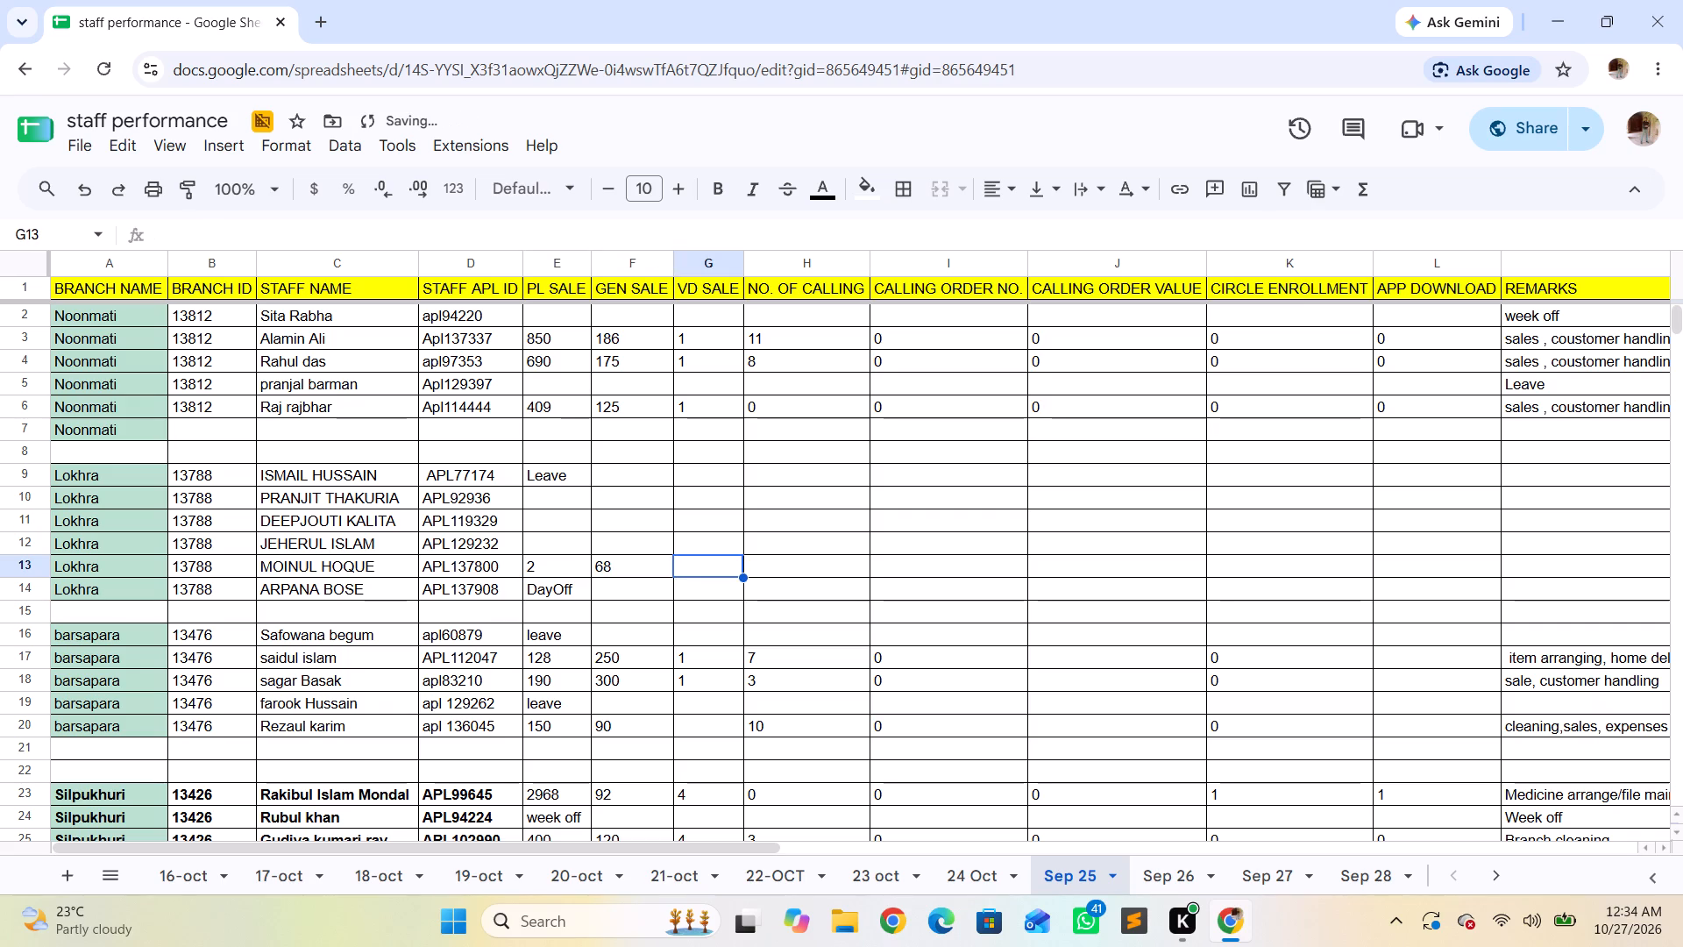
pyautogui.write('200')
pyautogui.press('Right')
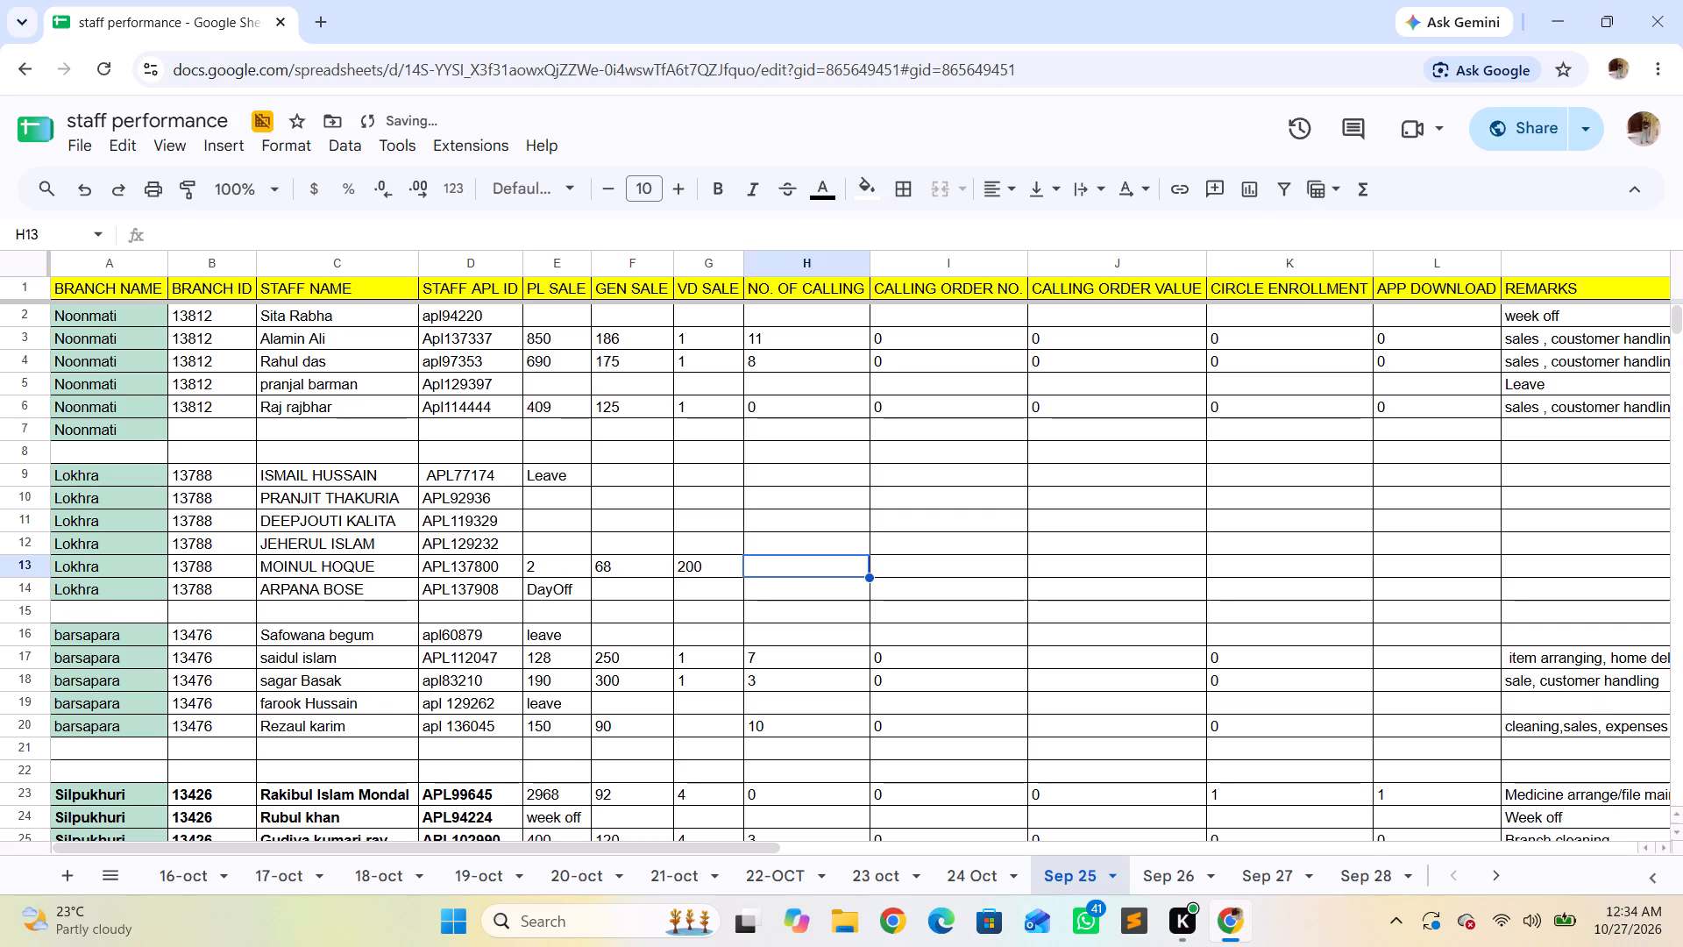
# Enter 0 in row 13 for number of calling, calling order number, calling order value, circle enrollment and app download.
pyautogui.press('0')
pyautogui.press('Right')
pyautogui.press('0')
pyautogui.press('Right')
pyautogui.press('0')
pyautogui.press('Right')
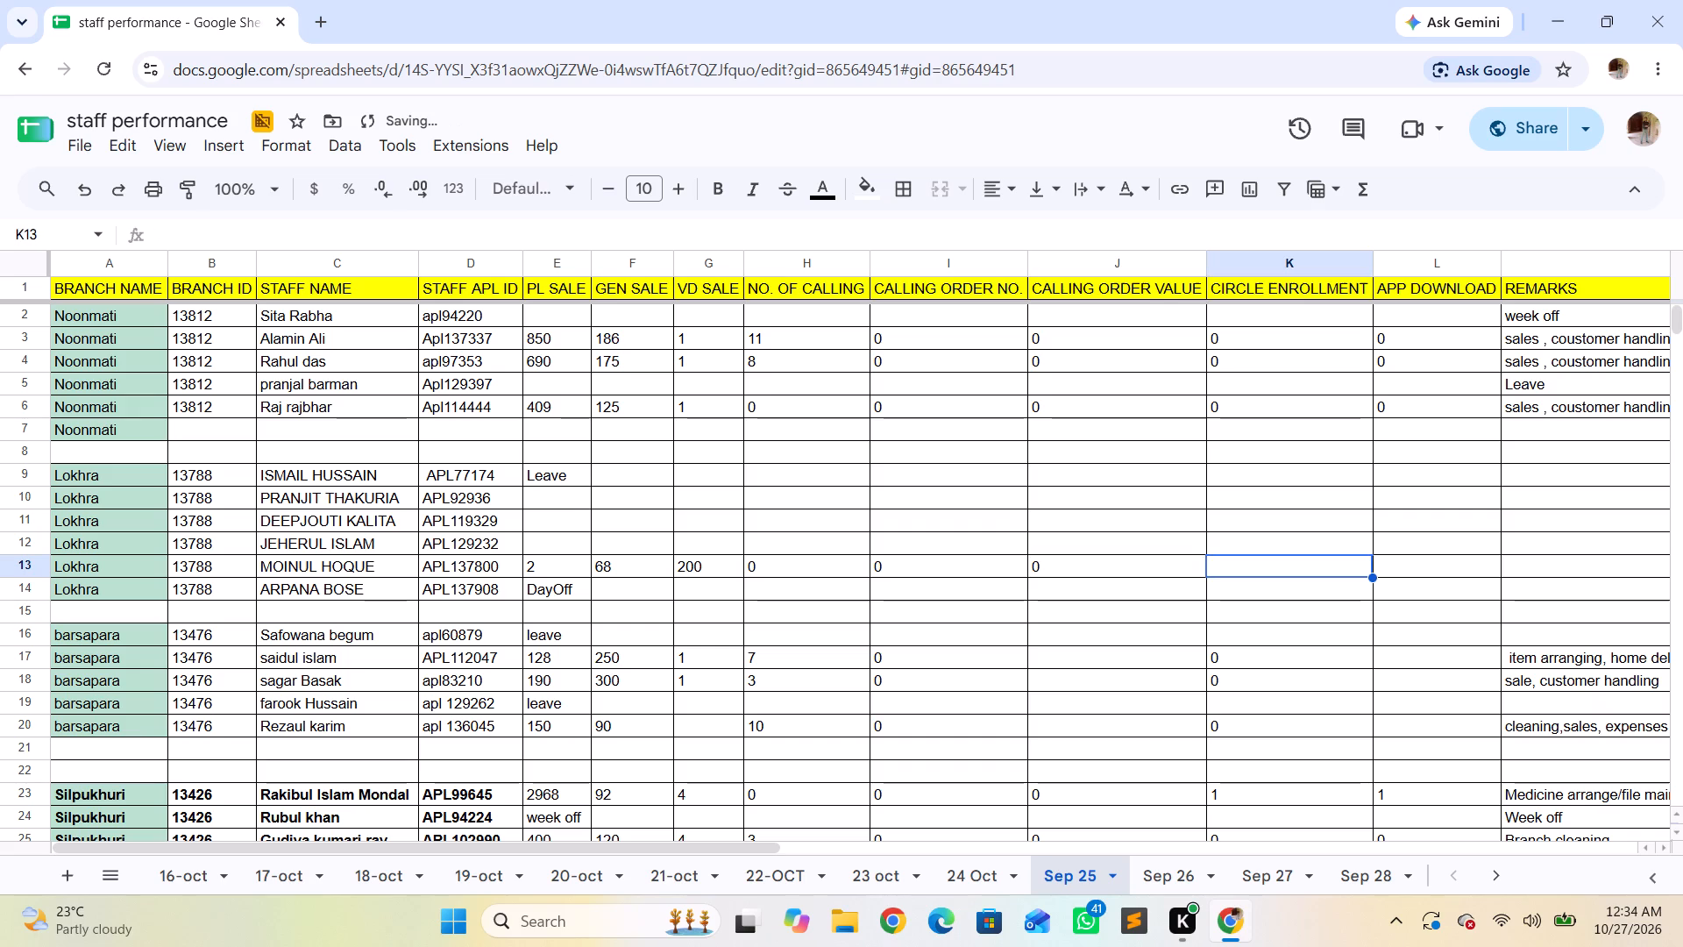
pyautogui.press('0')
pyautogui.press('Right')
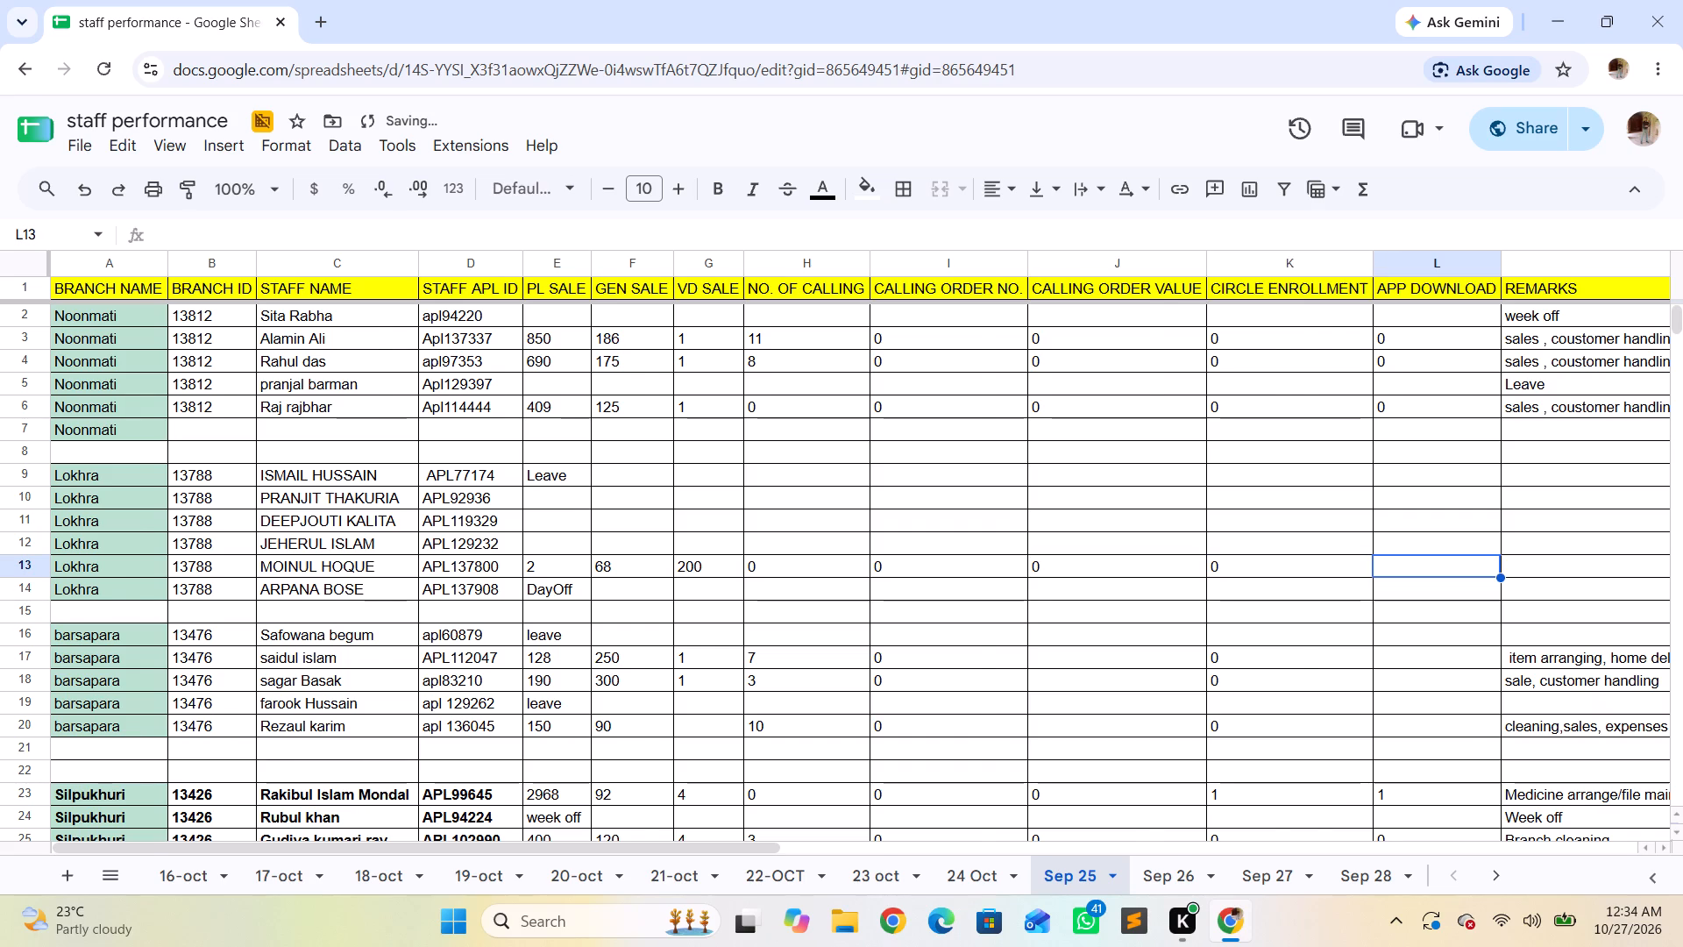
pyautogui.press('0')
pyautogui.press('Right')
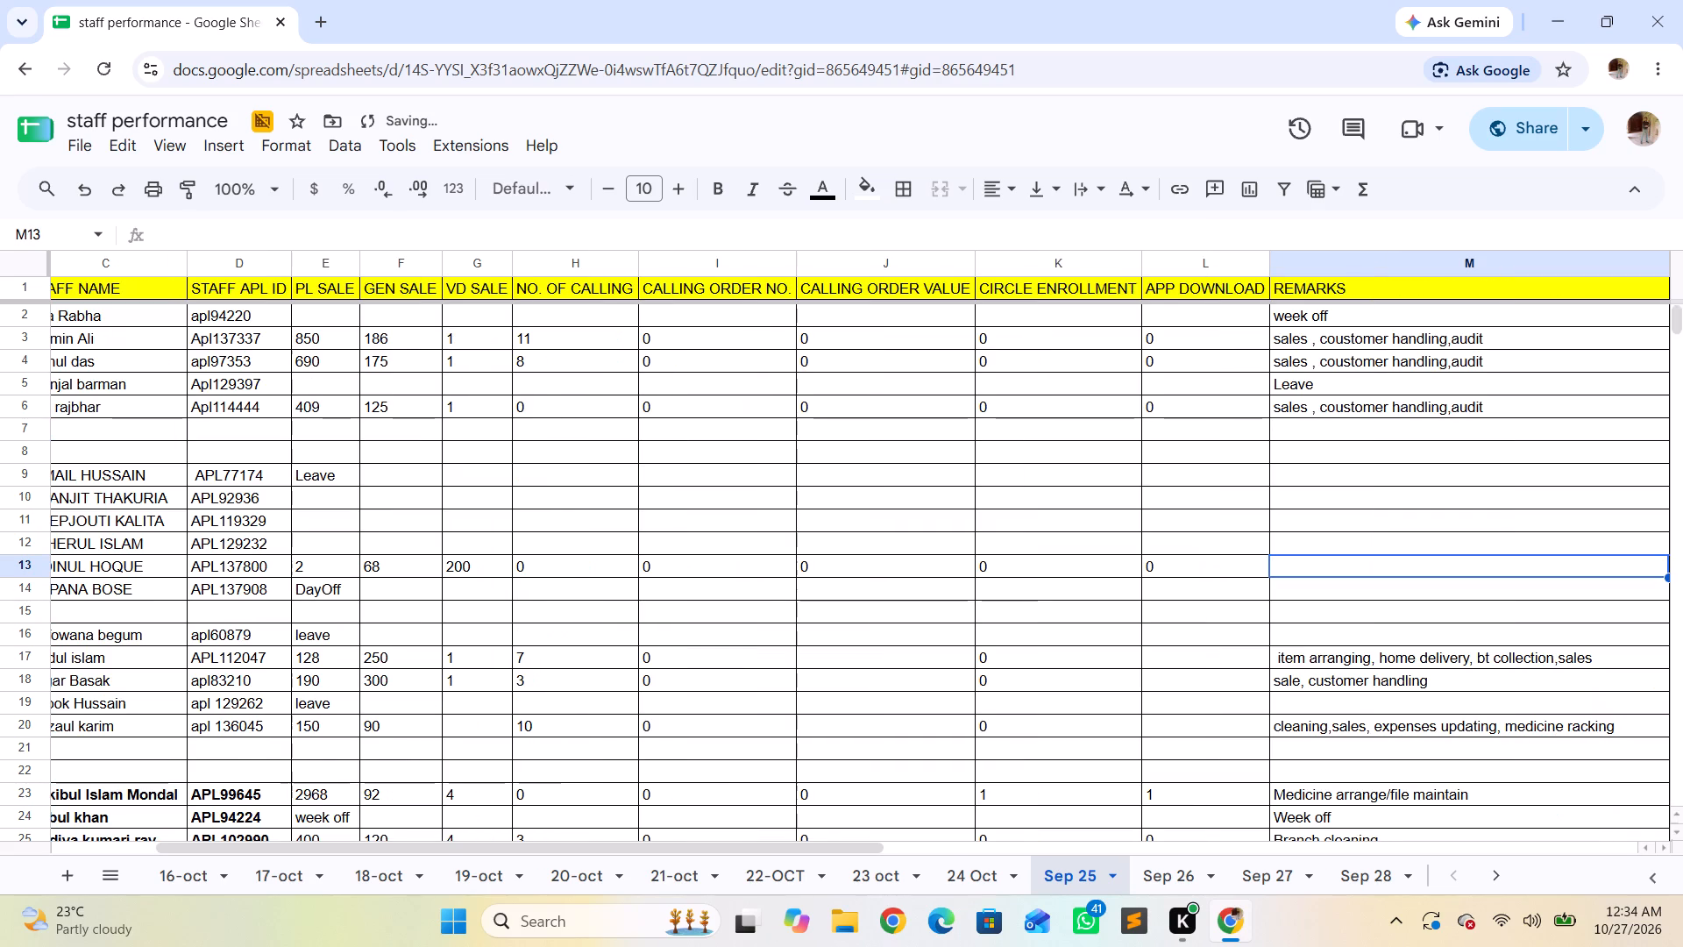
# Enter "BT & HD" under REMARKS for the Lokhra staff member in row 13.
pyautogui.write('BT')
pyautogui.press('space')
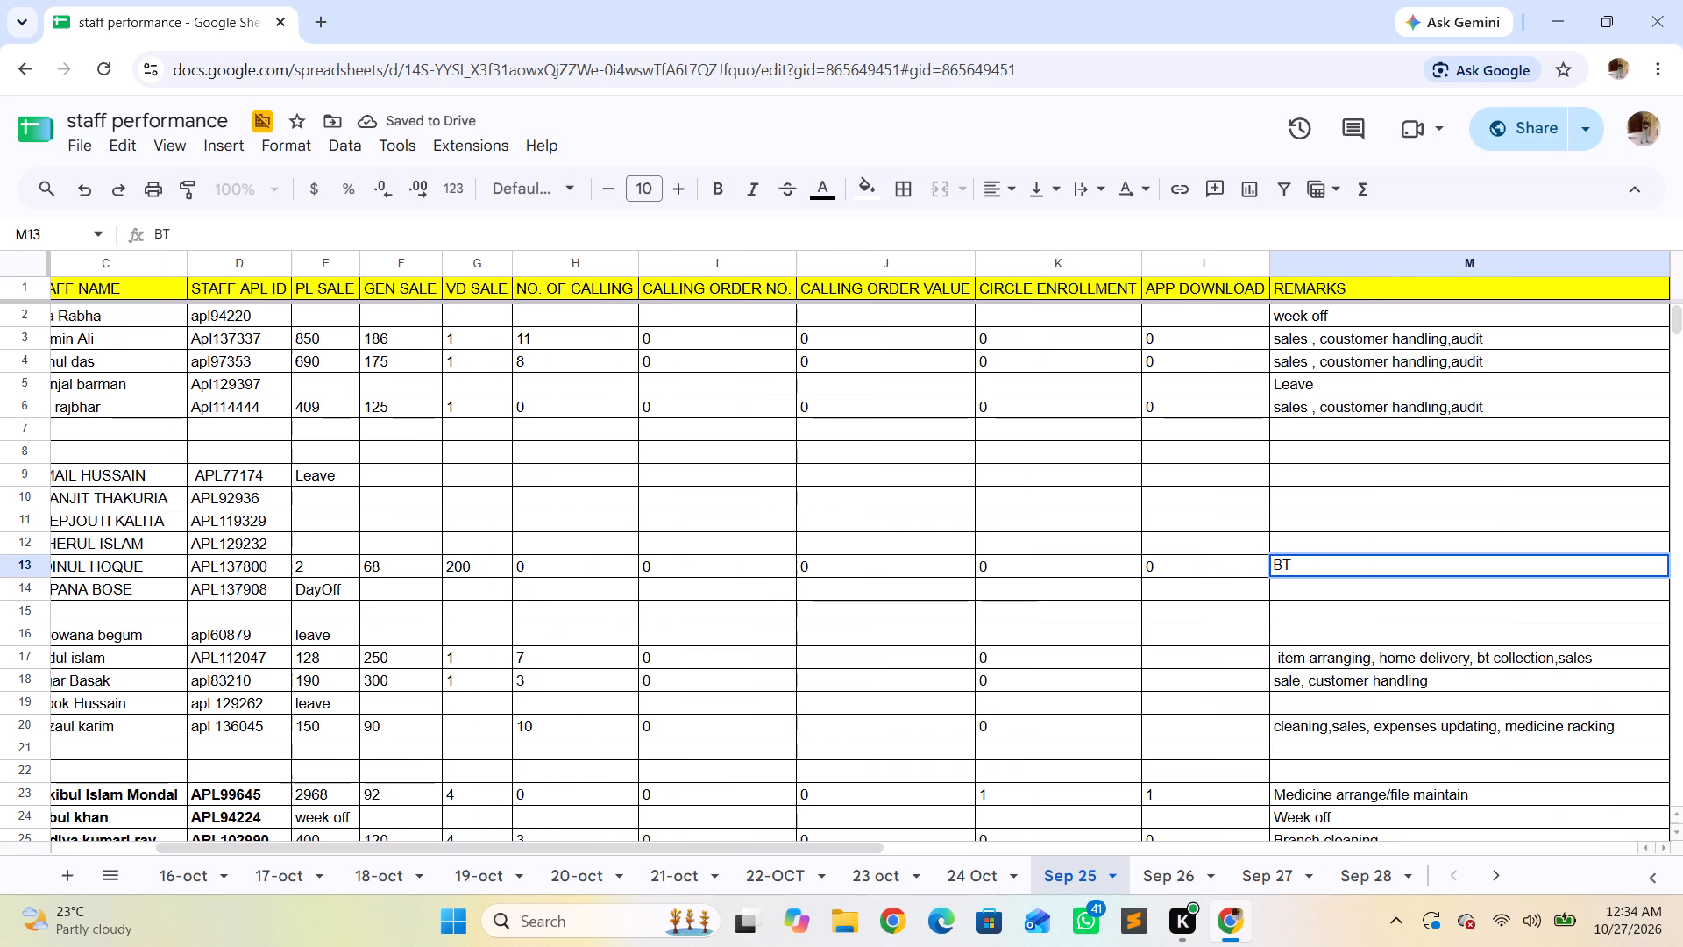
pyautogui.press('BackSpace')
pyautogui.press('space')
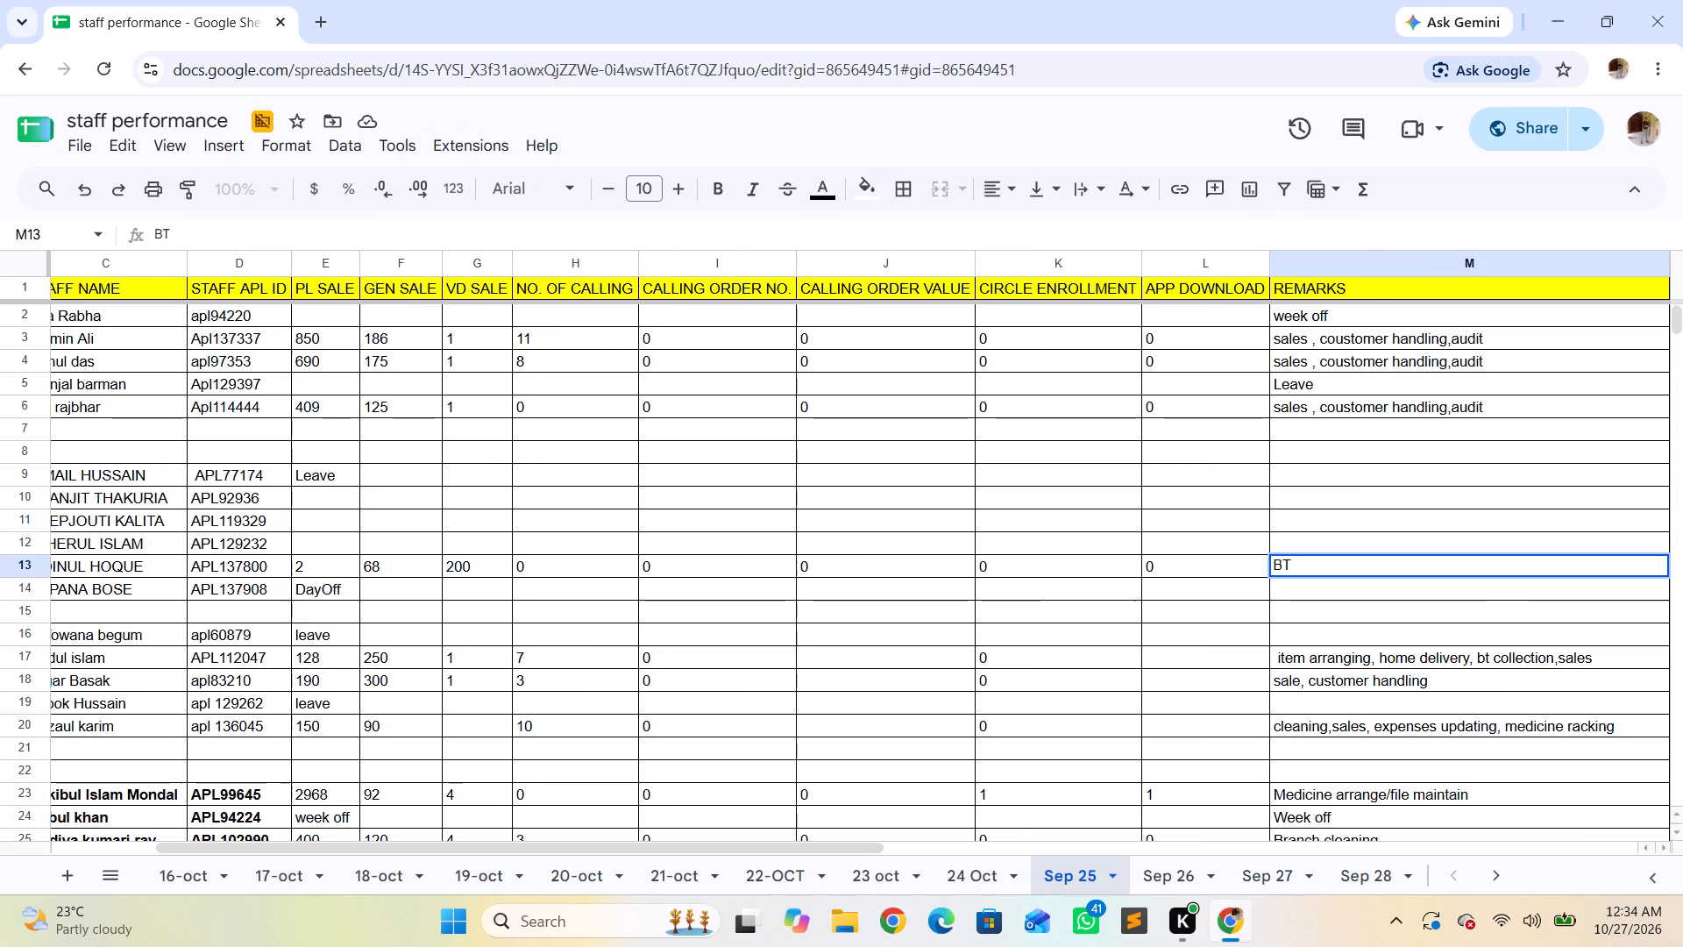
pyautogui.write('&')
pyautogui.press('space')
pyautogui.write('HD')
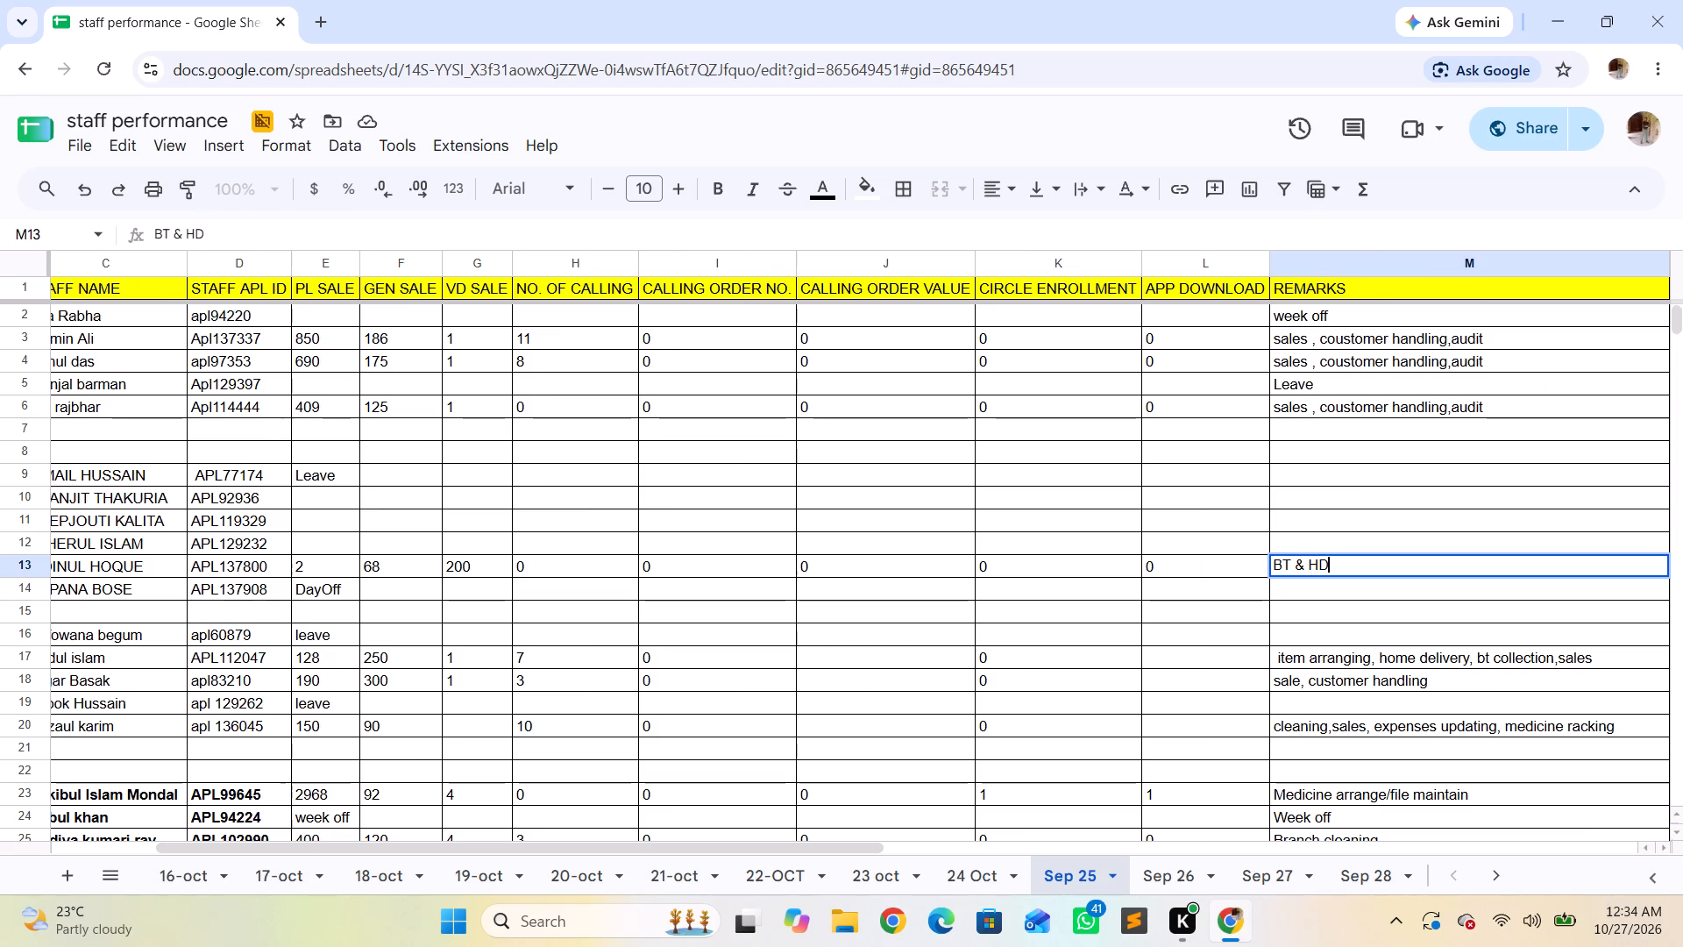
pyautogui.press('Down')
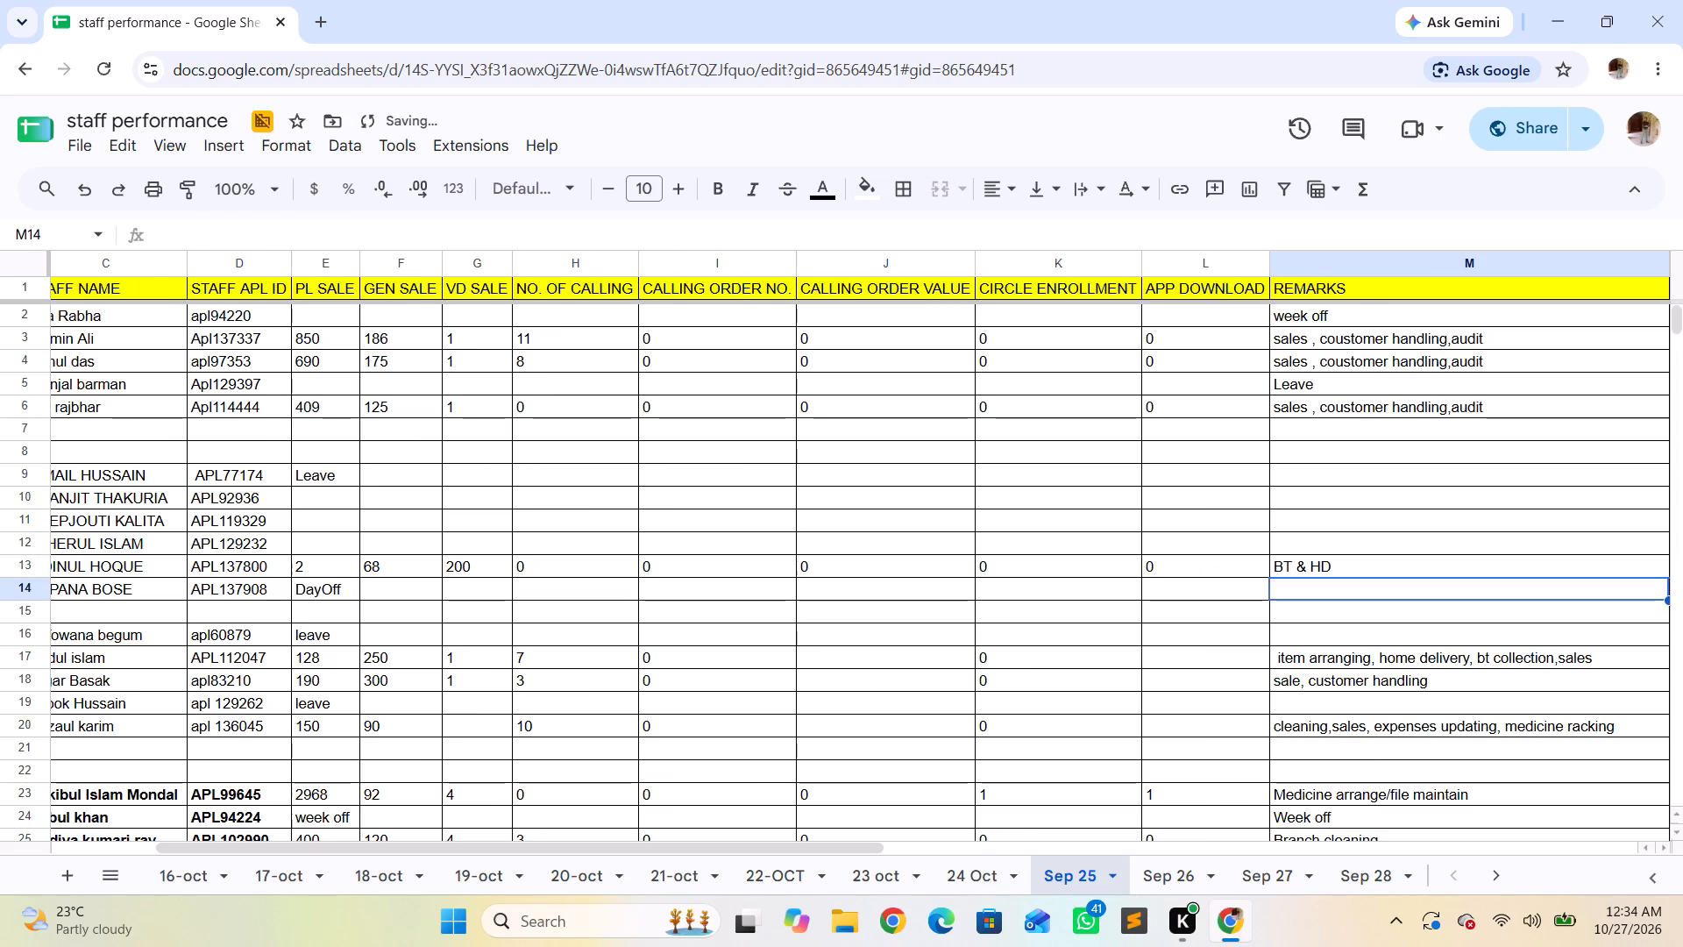
# Extend the row 13 remark so that it reads "BT & HD & Customer Handling".
pyautogui.press('Up')
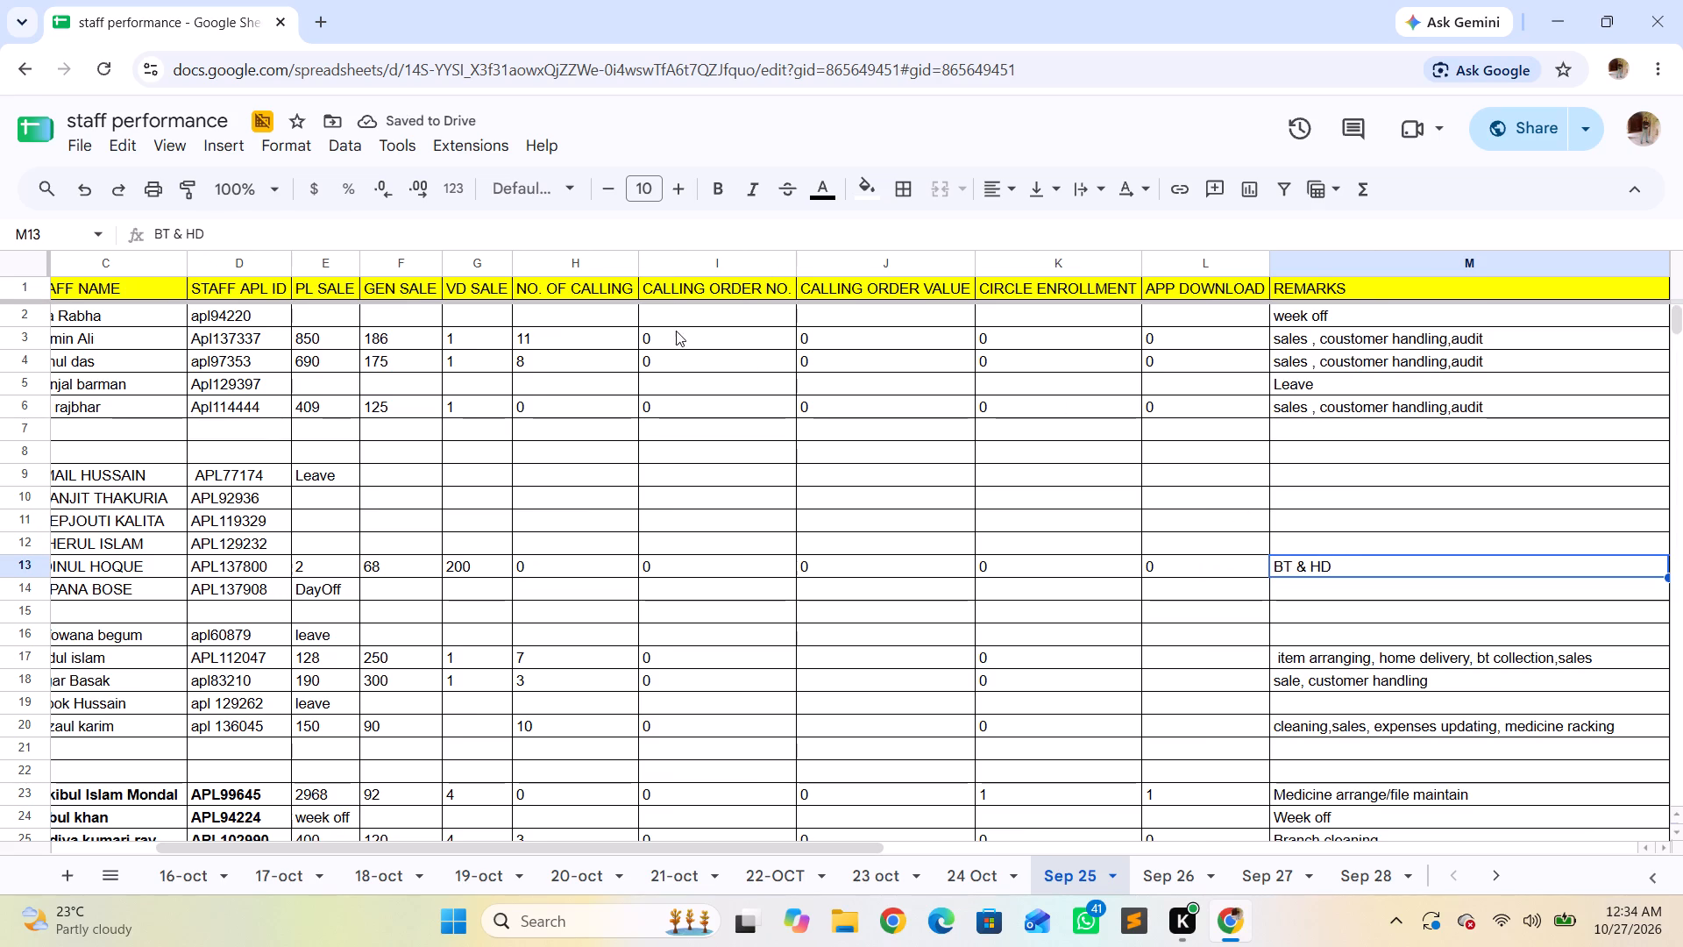
pyautogui.click(487, 225)
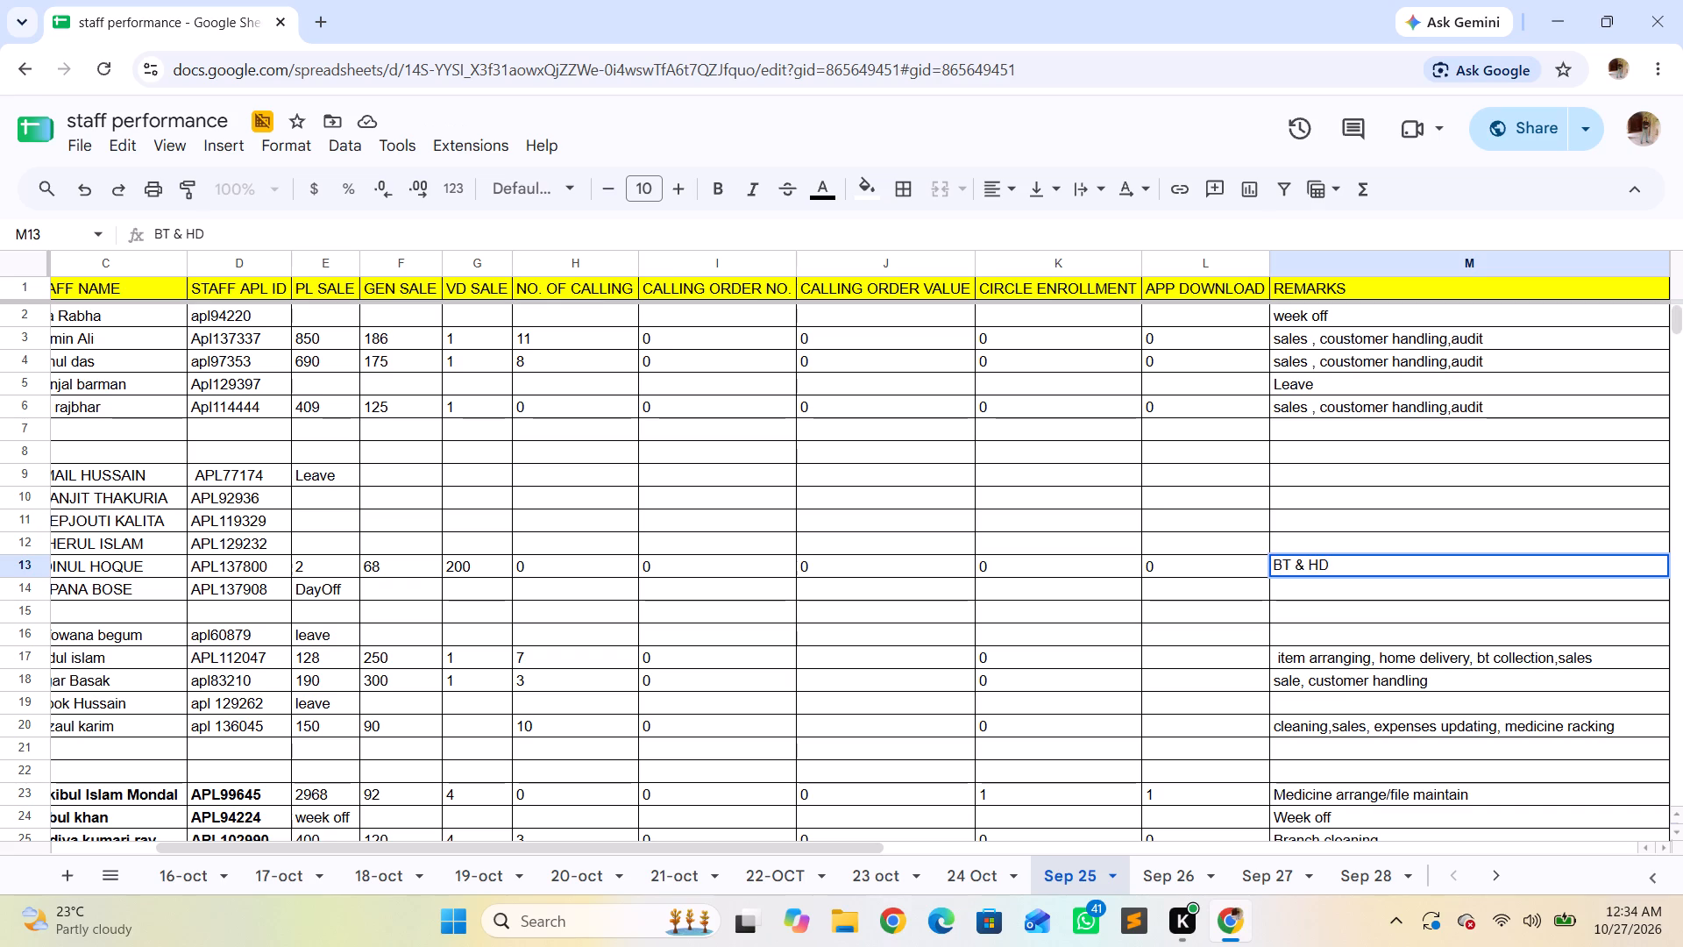
pyautogui.press('space')
pyautogui.write('&')
pyautogui.press('space')
pyautogui.write('Cus')
pyautogui.write('tomer')
pyautogui.press('space')
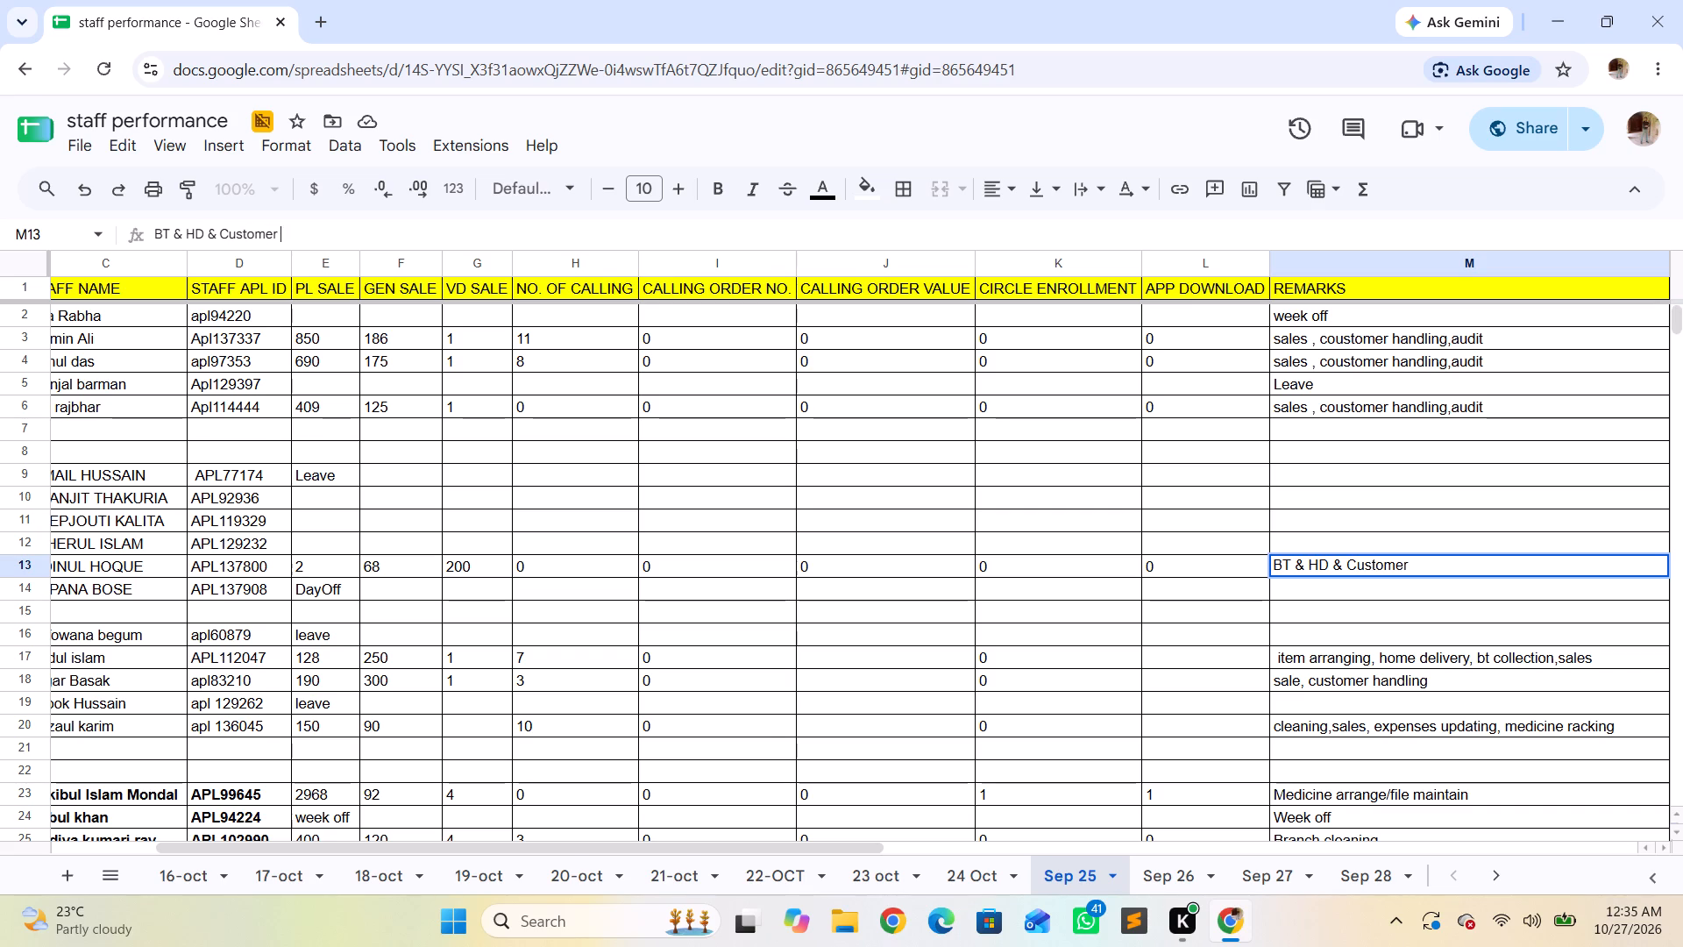
pyautogui.write('Handling')
pyautogui.press('Down')
# Fill in the Lokhra sales figures in row 11: PL SALE 500, GEN SALE 300 and VD SALE 100.
pyautogui.click(331, 525)
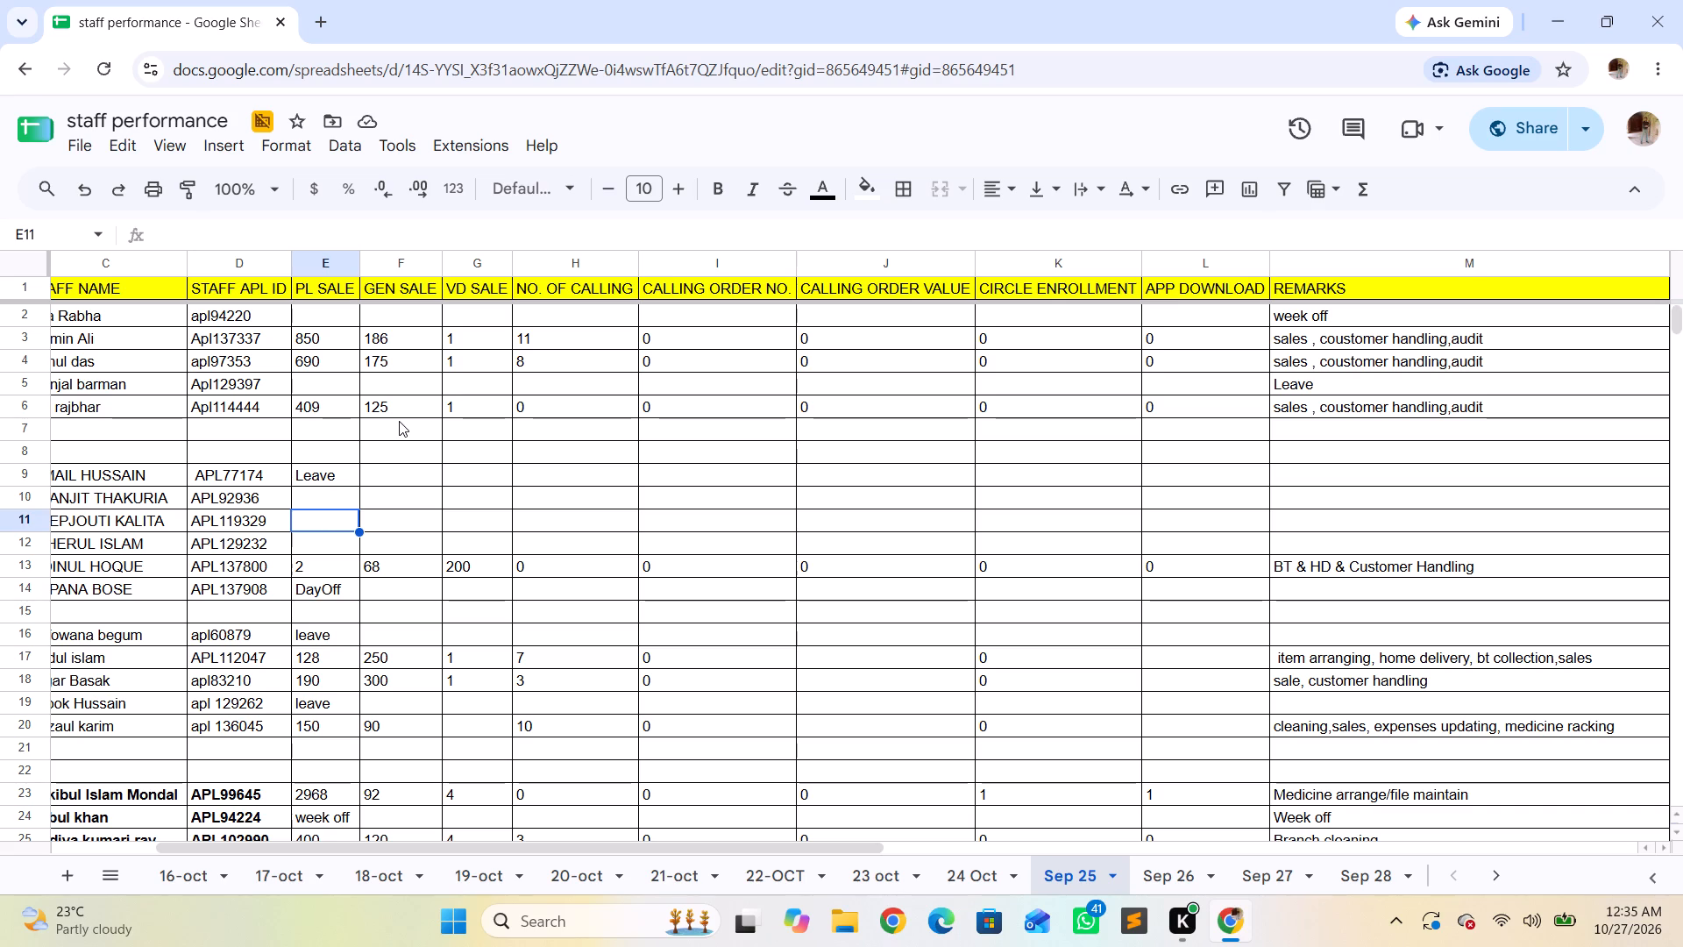
pyautogui.write('500')
pyautogui.press('Right')
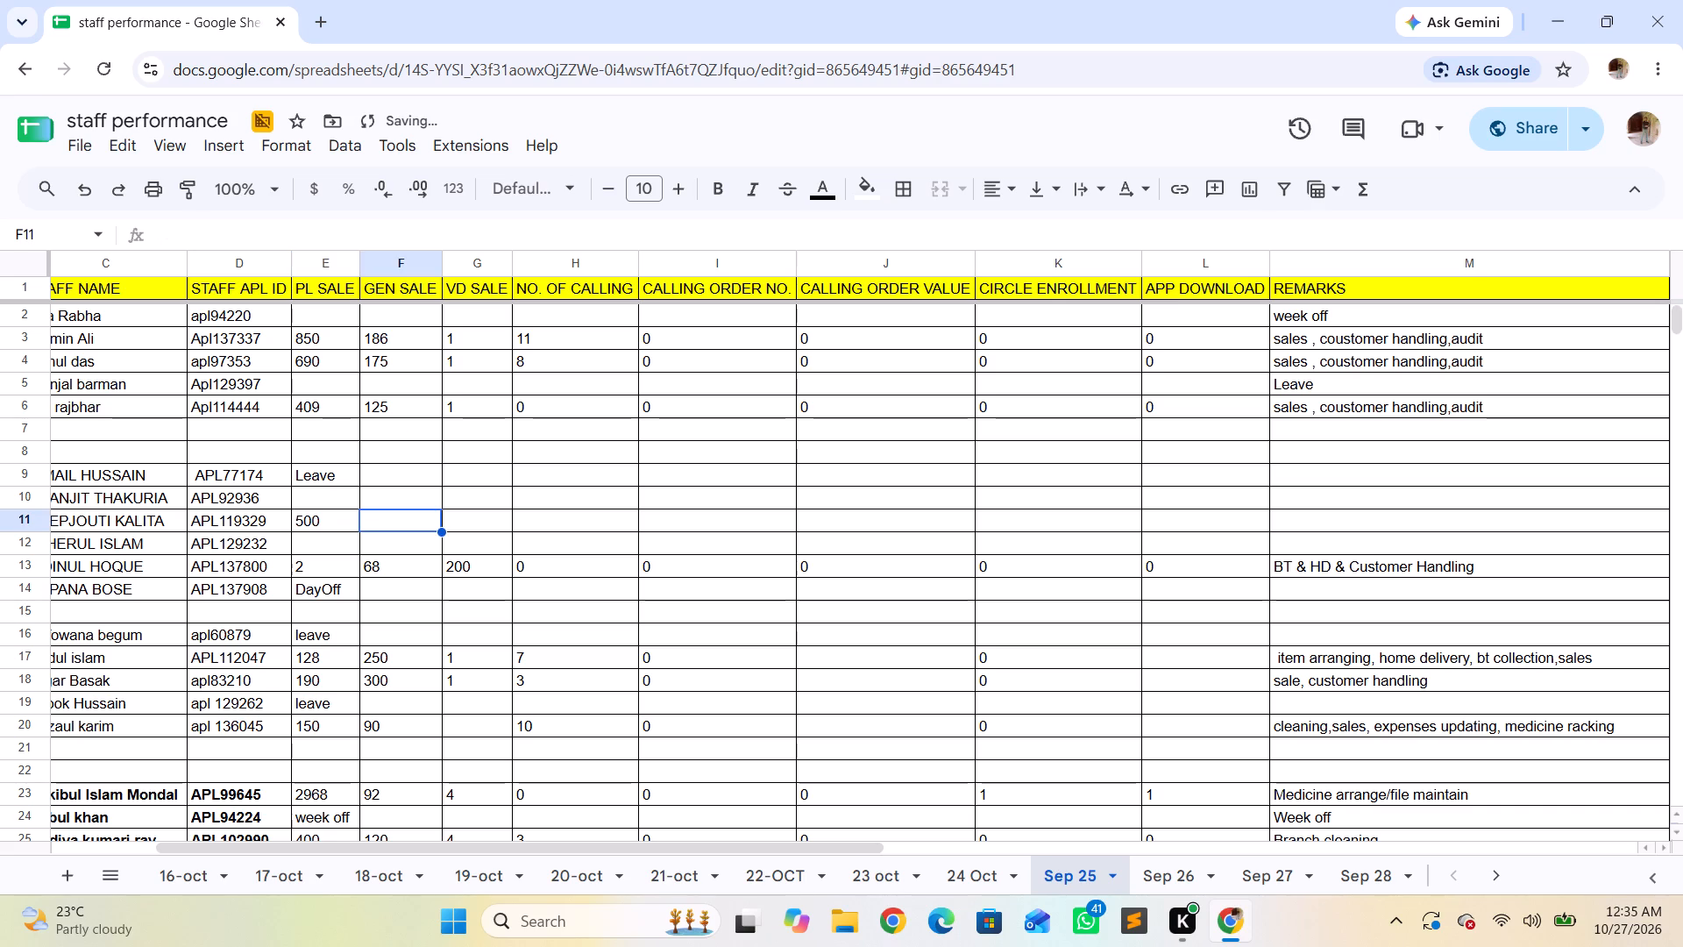
pyautogui.write('300')
pyautogui.press('Right')
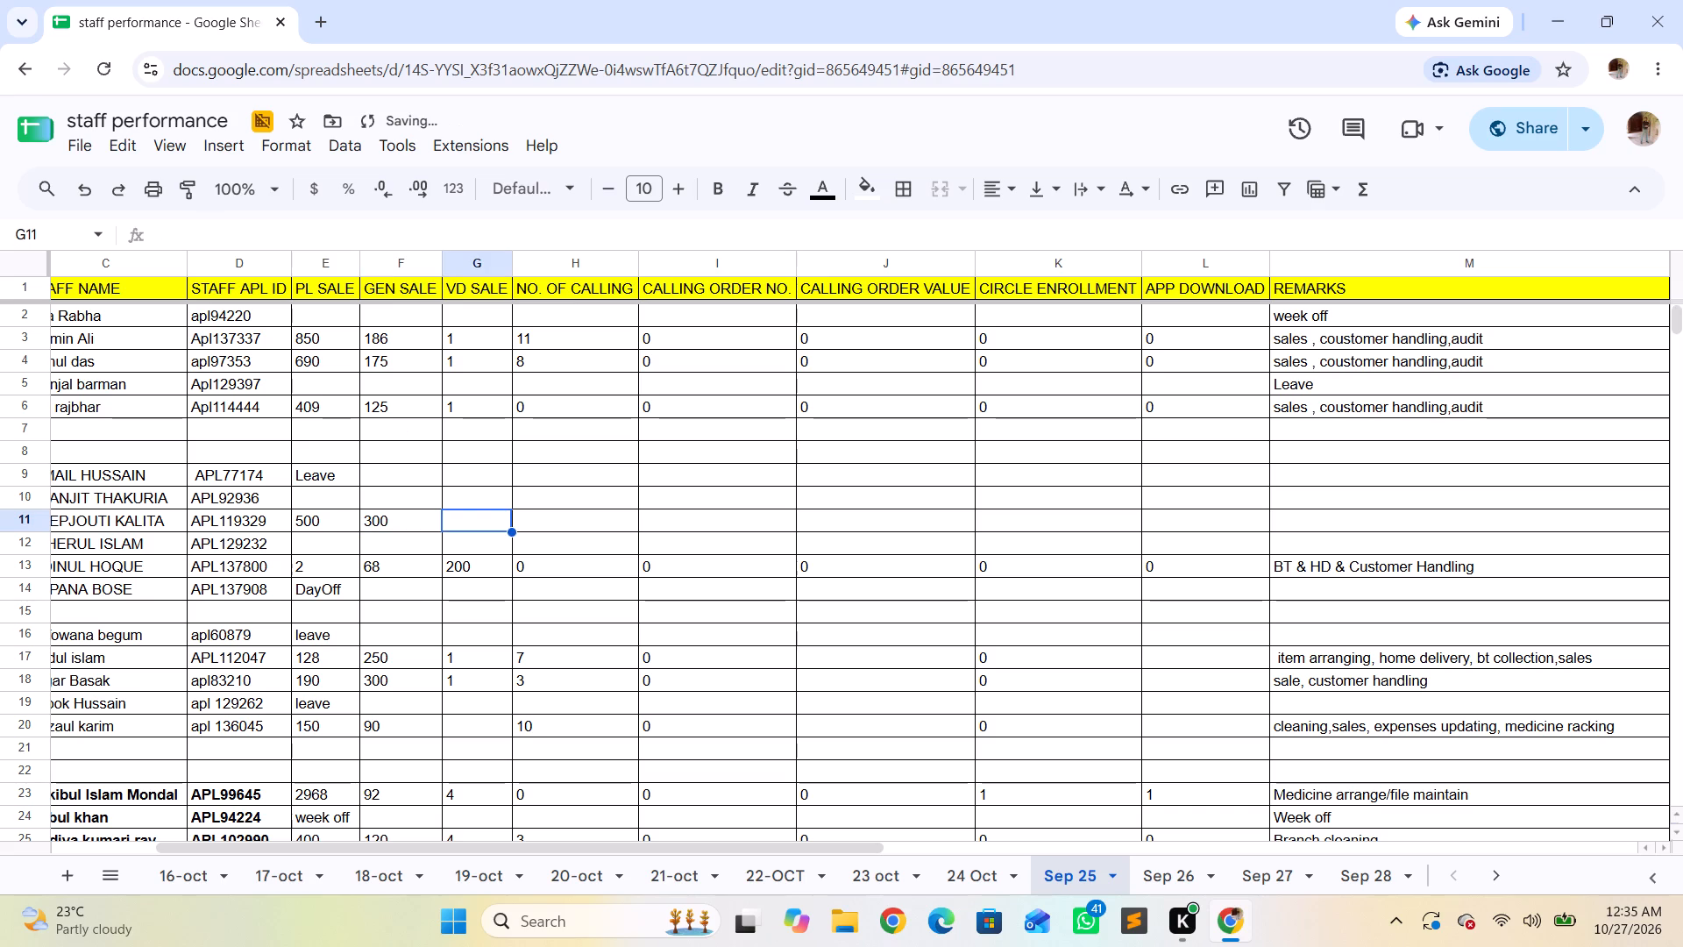
pyautogui.write('100')
pyautogui.press('Right')
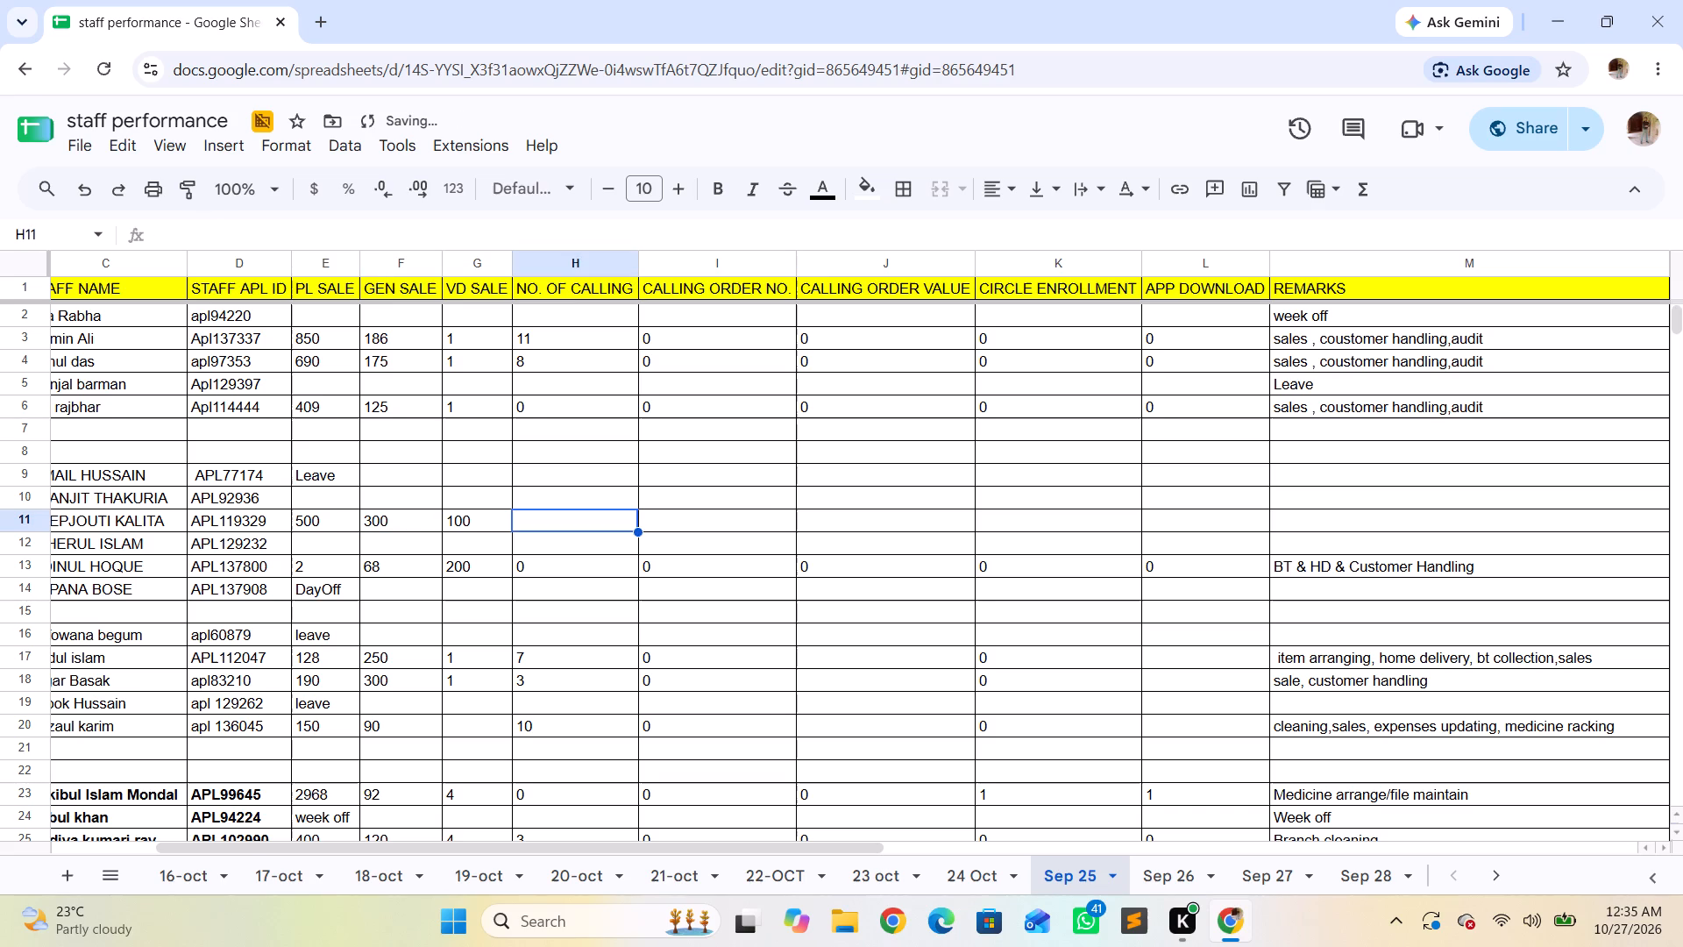
# Enter 0 in row 11 for number of calling, calling order number, calling order value, circle enrollment and app download.
pyautogui.press('0')
pyautogui.press('Right')
pyautogui.press('0')
pyautogui.press('Right')
pyautogui.press('0')
pyautogui.press('Right')
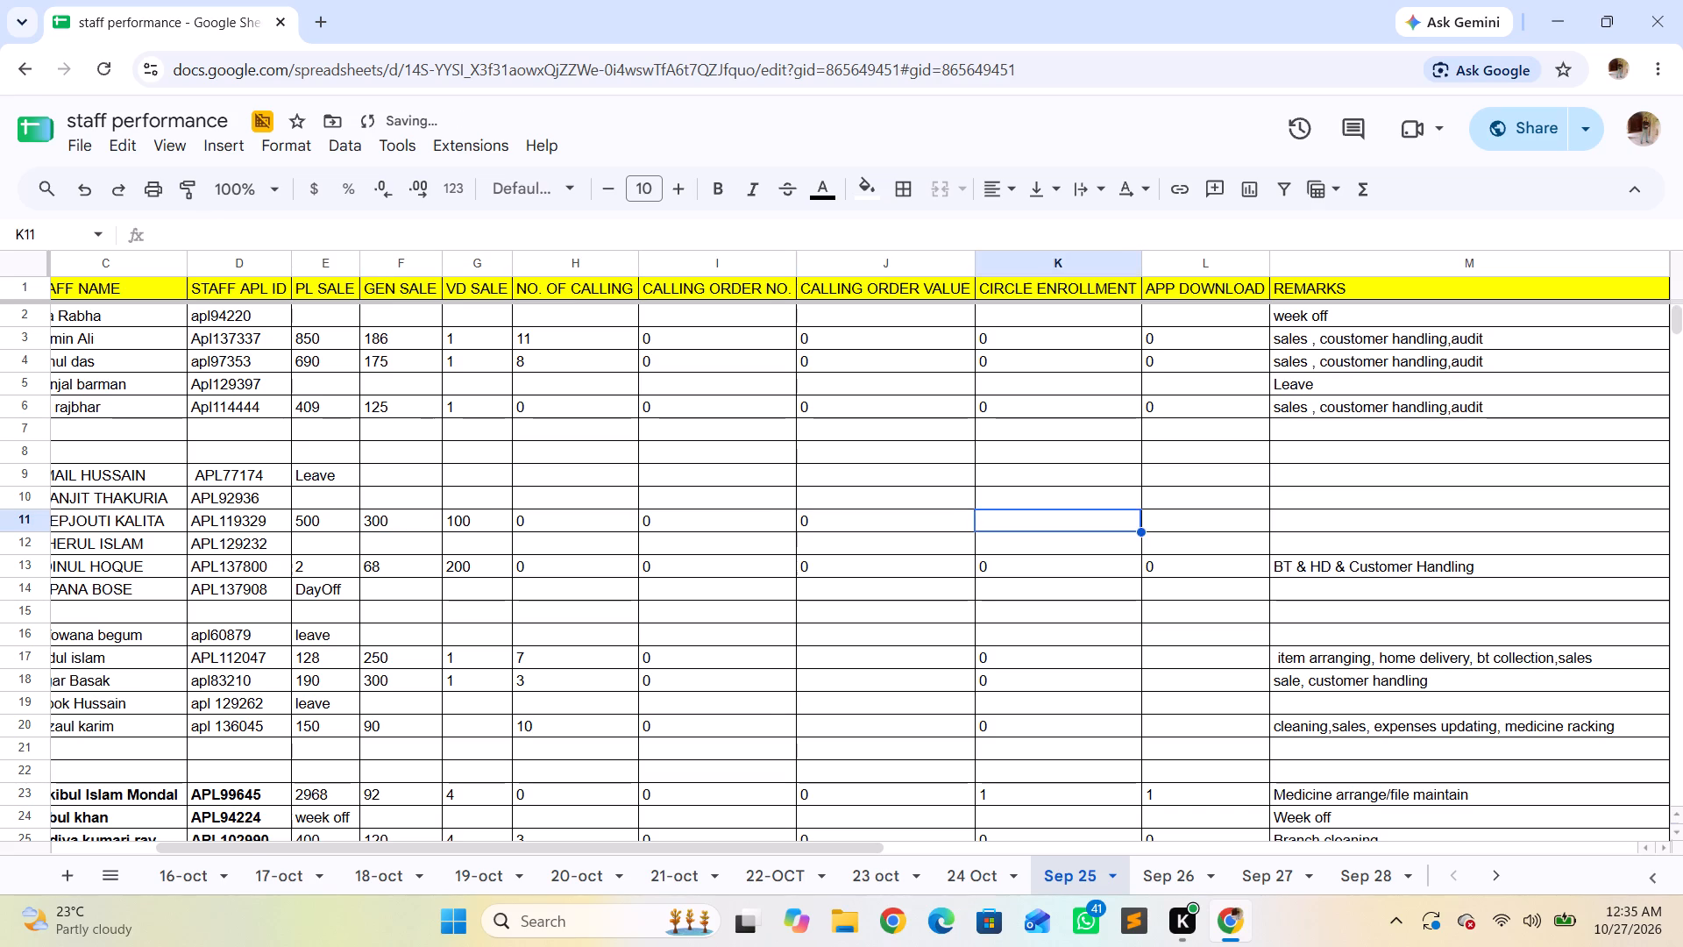
pyautogui.press('0')
pyautogui.press('Right')
pyautogui.press('0')
pyautogui.press('Right')
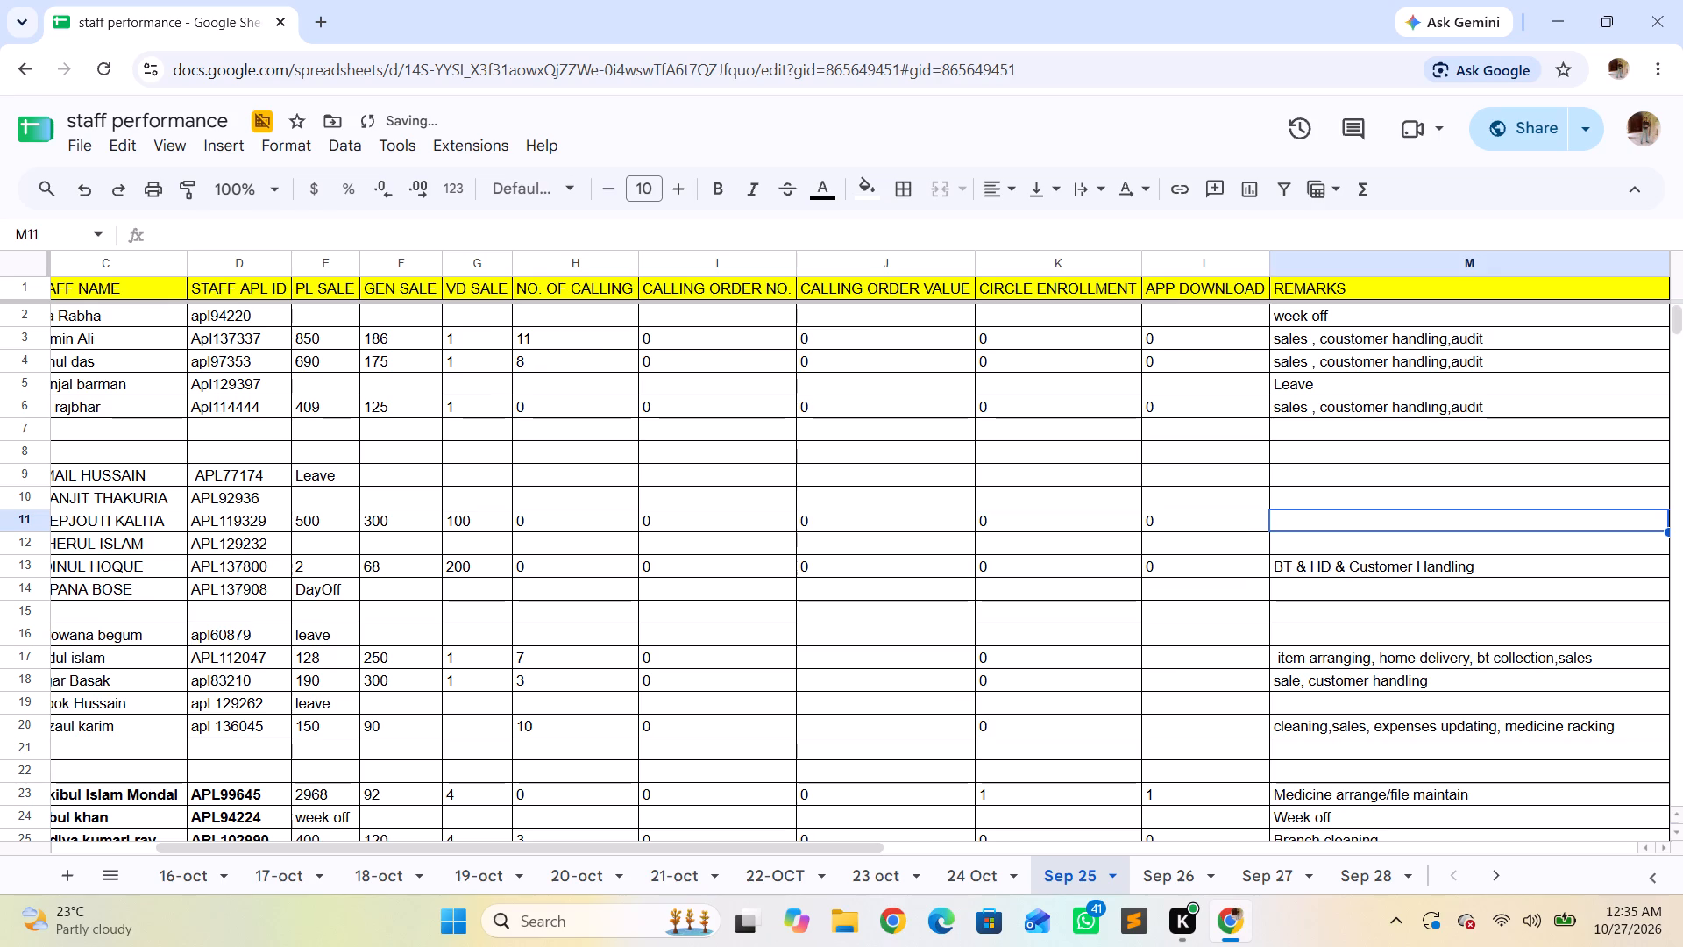
# Enter "BT, HD & Customer Handling" under REMARKS for the Lokhra staff member in row 11.
pyautogui.hscroll(2, 399, 421)
pyautogui.hscroll(-2, 399, 421)
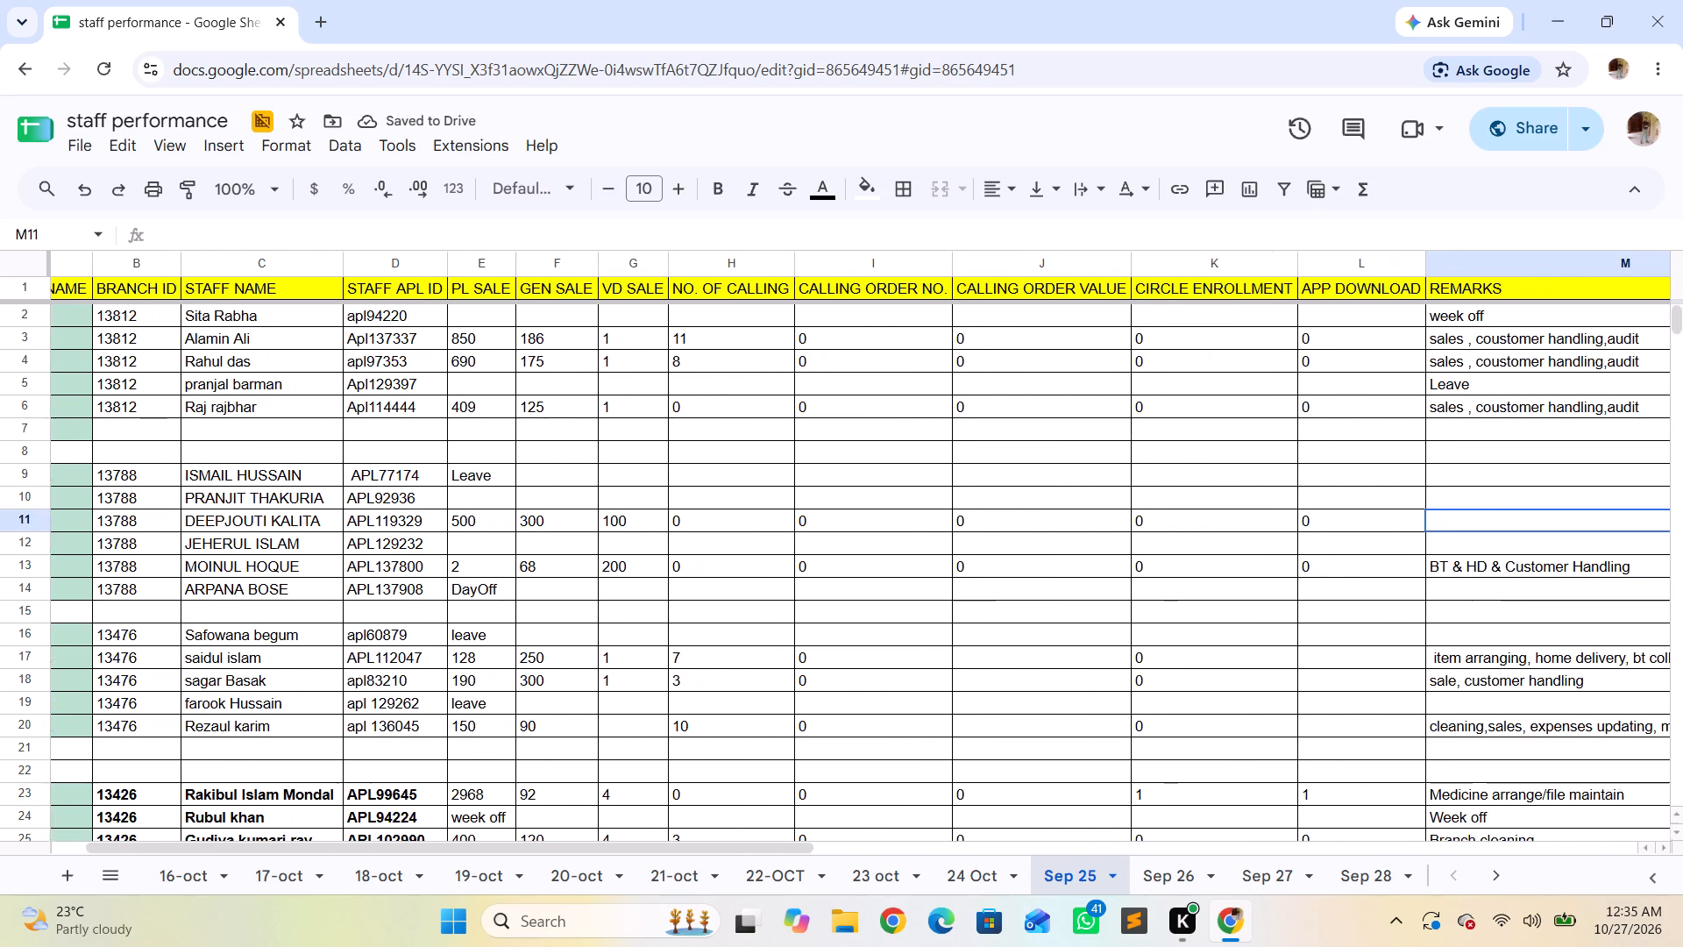
pyautogui.hscroll(-1, 399, 421)
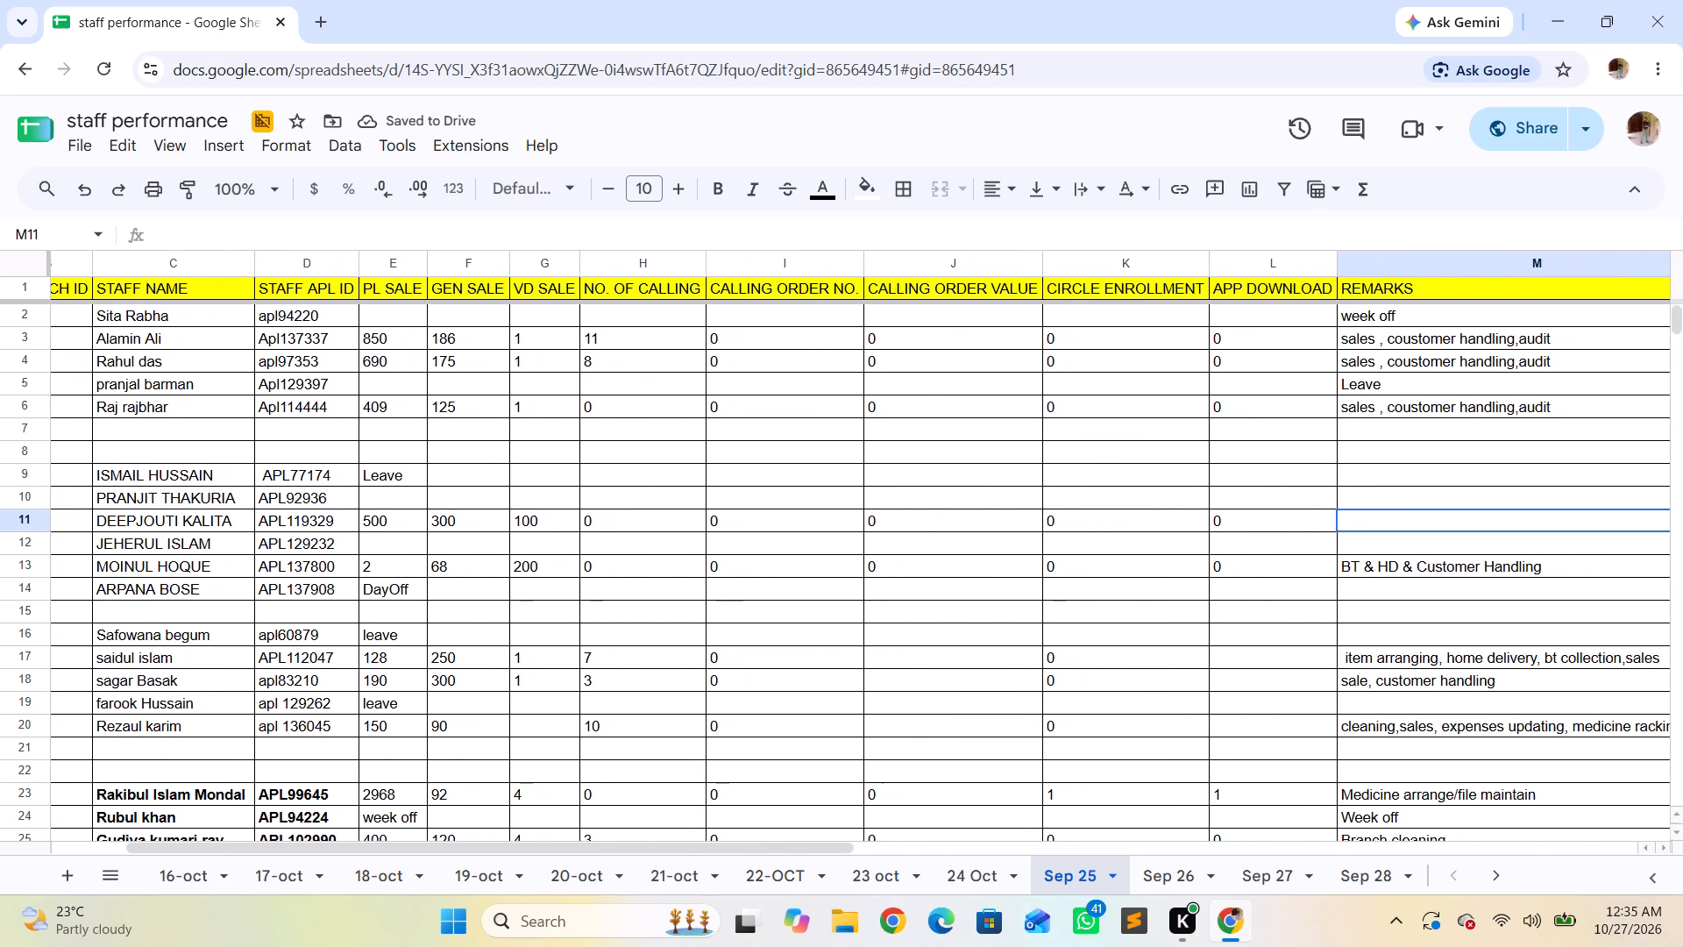
pyautogui.write('BT')
pyautogui.press('space')
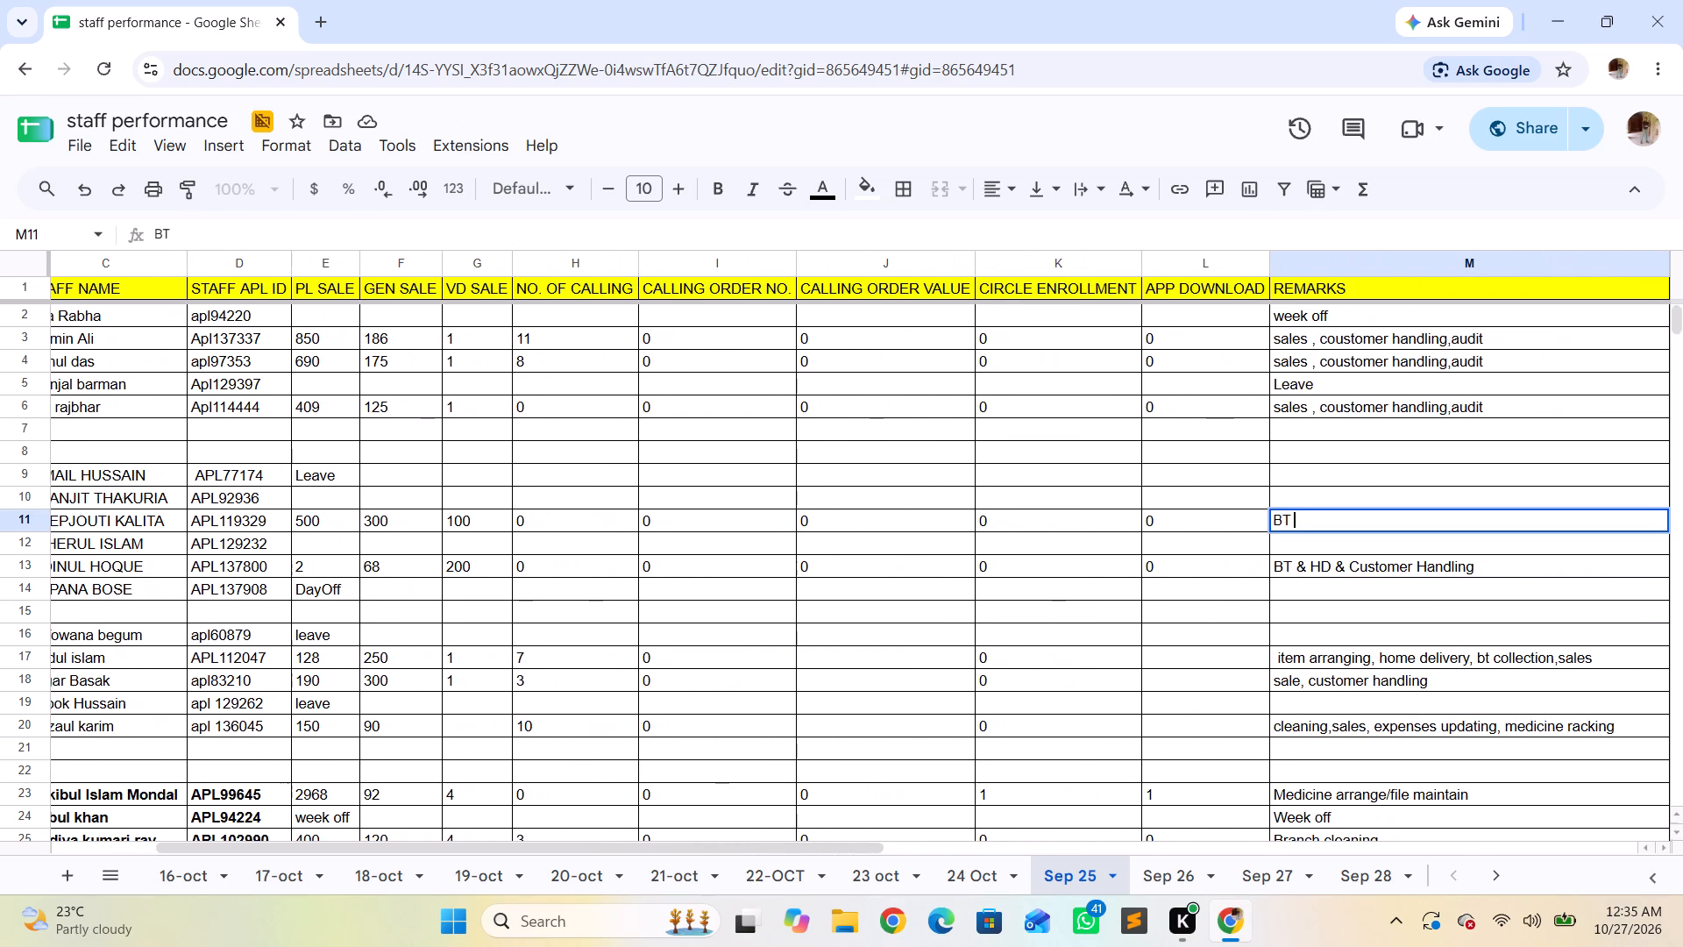
pyautogui.press(',')
pyautogui.press('BackSpace')
pyautogui.press('BackSpace')
pyautogui.write(',')
pyautogui.press('space')
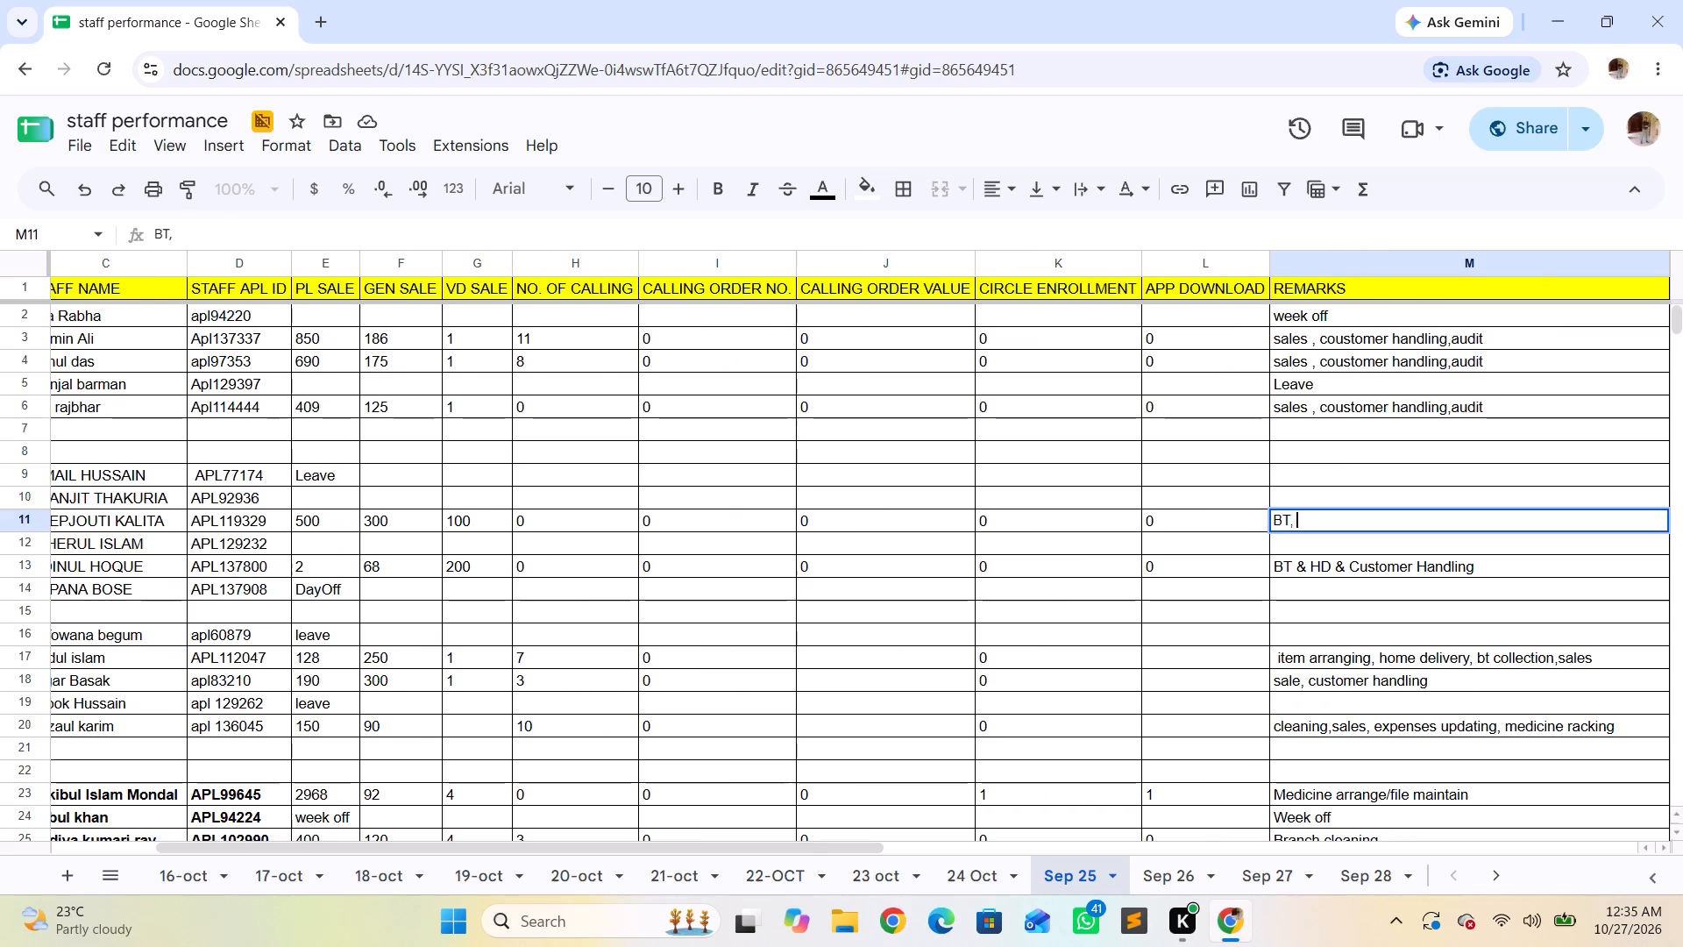
pyautogui.write('HD')
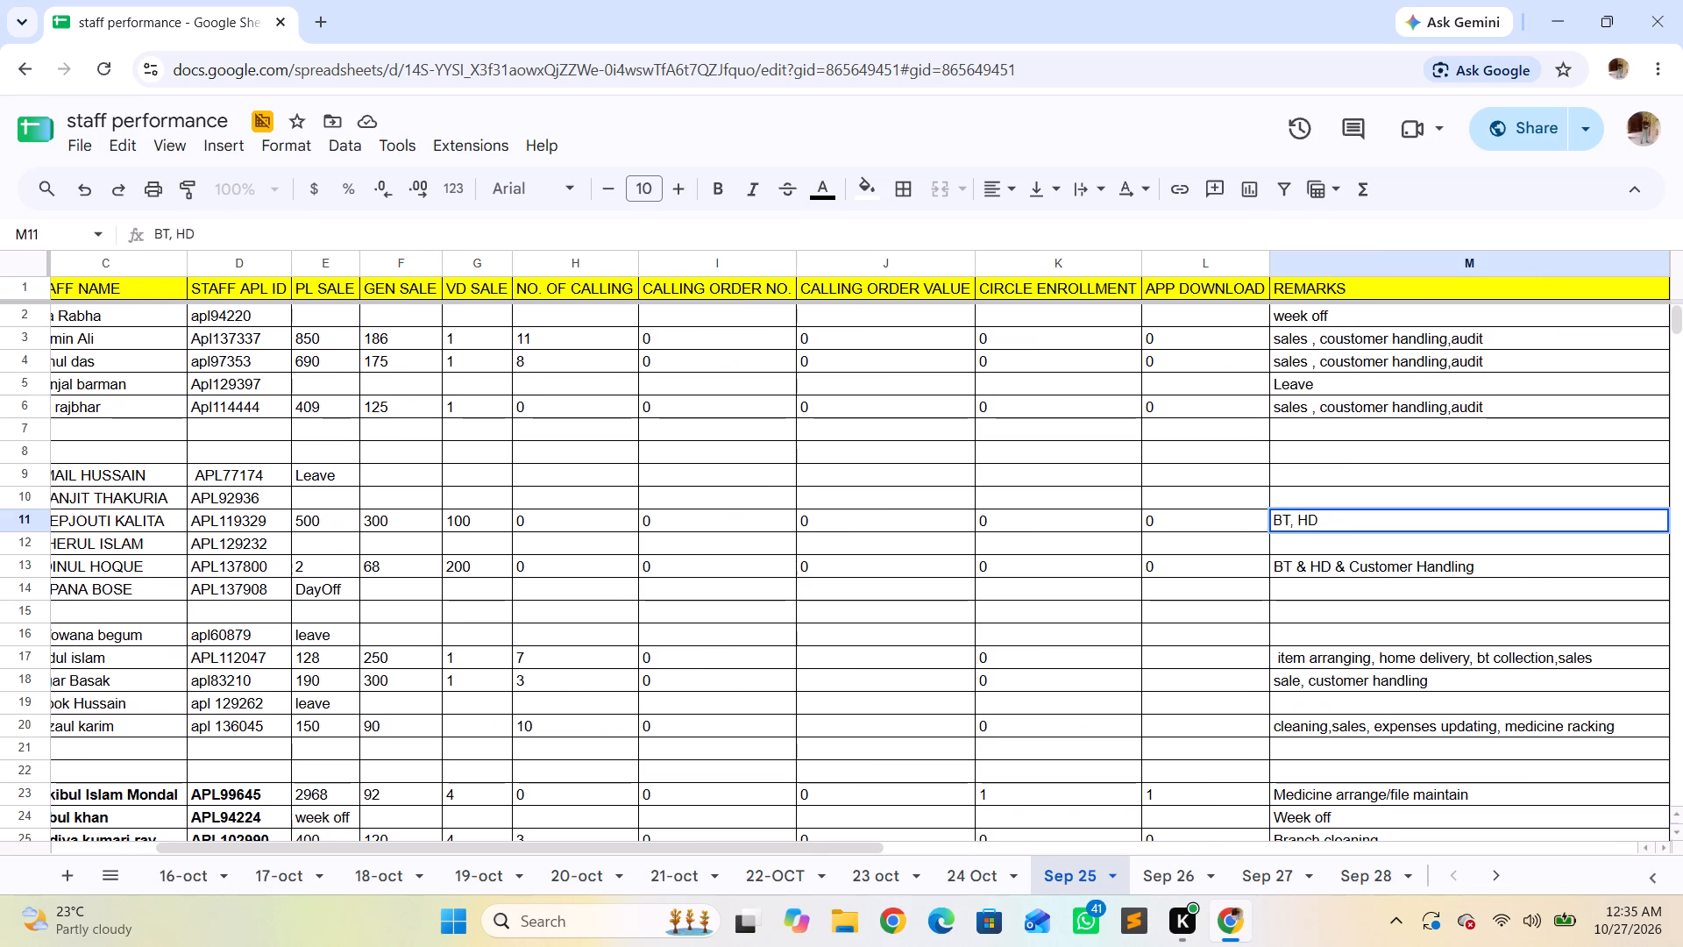
pyautogui.write(',')
pyautogui.press('space')
pyautogui.press('BackSpace')
pyautogui.press('BackSpace')
pyautogui.press('space')
pyautogui.write('&')
pyautogui.press('space')
pyautogui.hotkey('shift', 'c')
pyautogui.write('ustomer')
pyautogui.press('space')
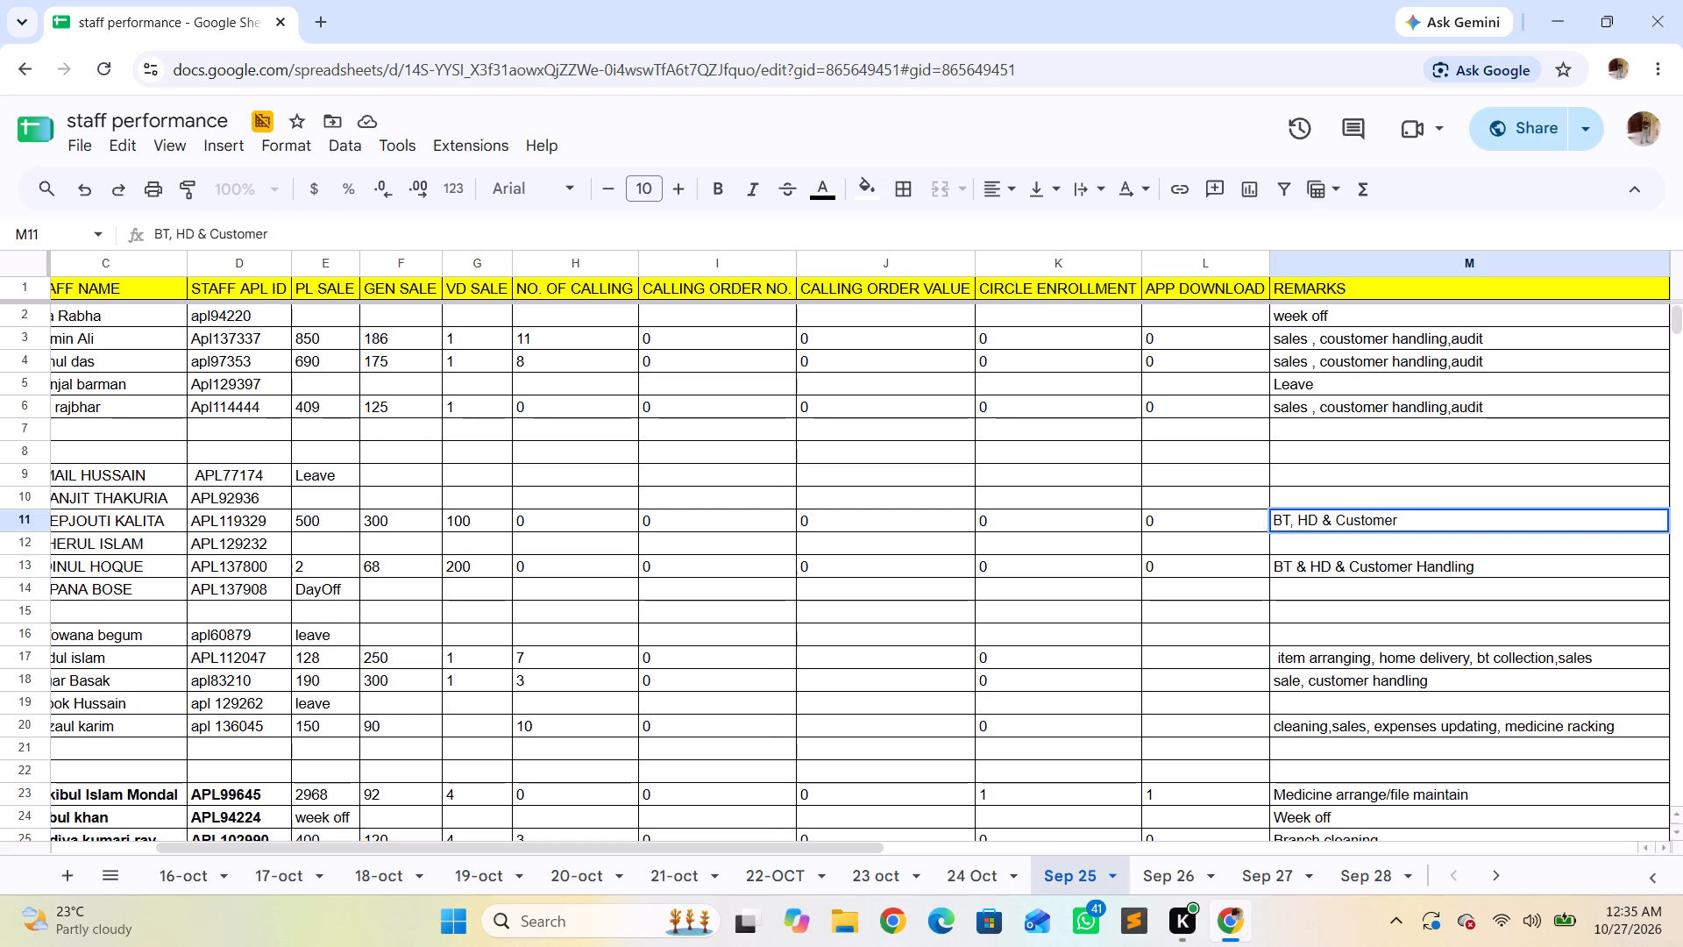
pyautogui.write('Handling')
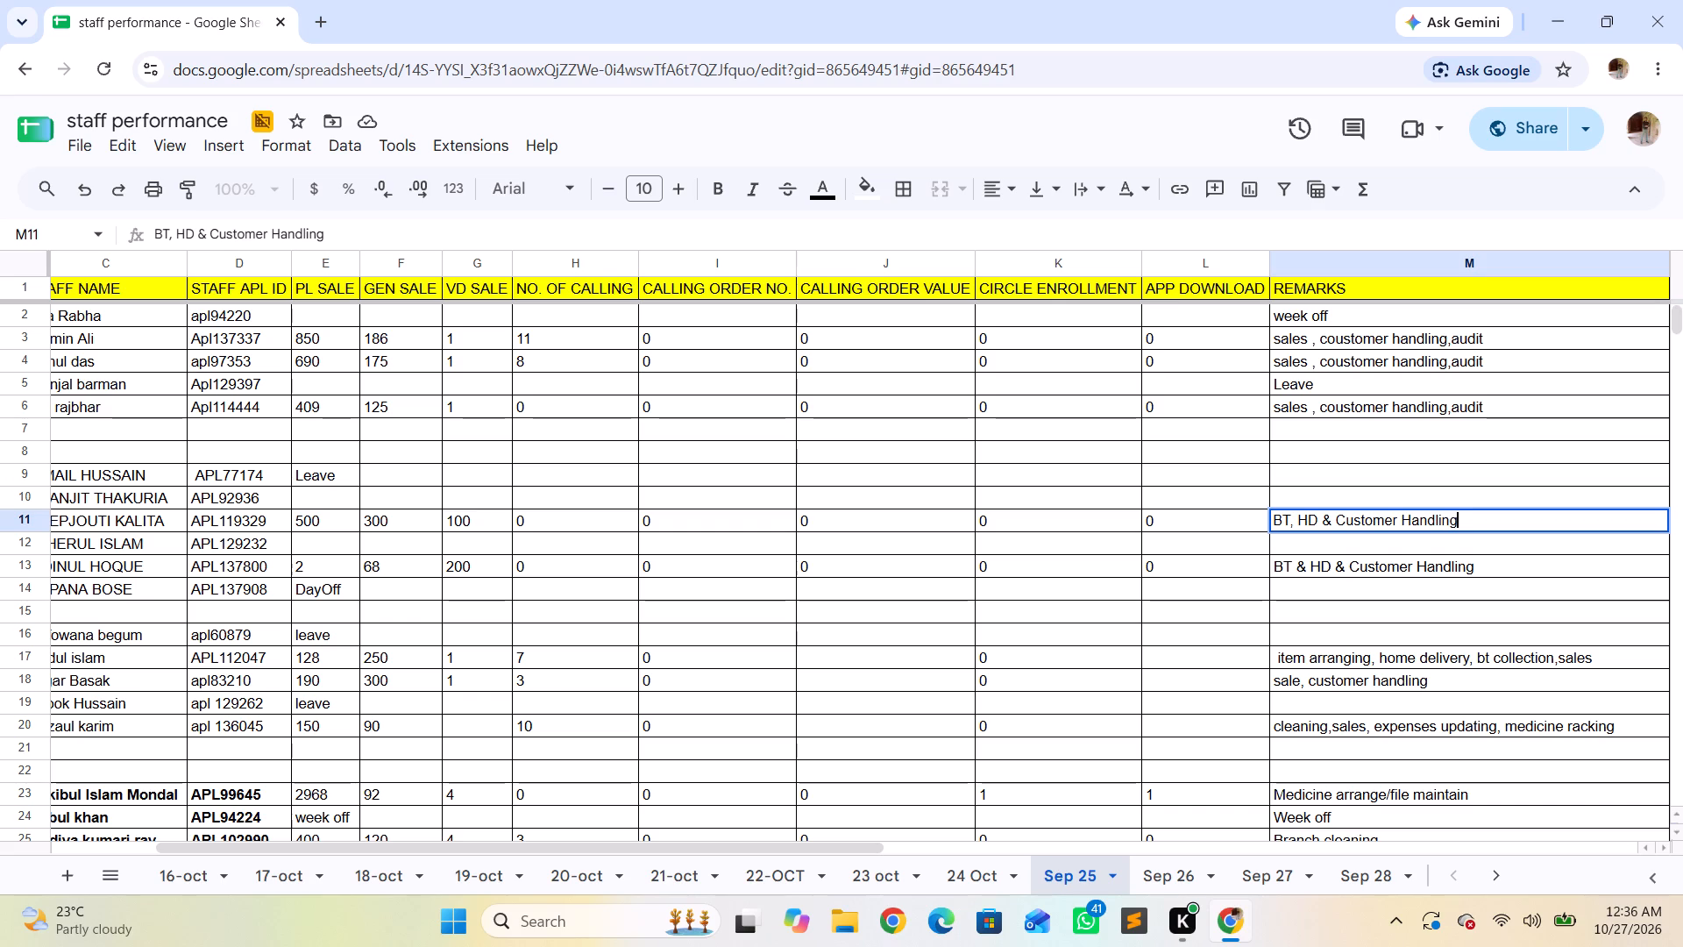
pyautogui.scroll(1, 160, 399)
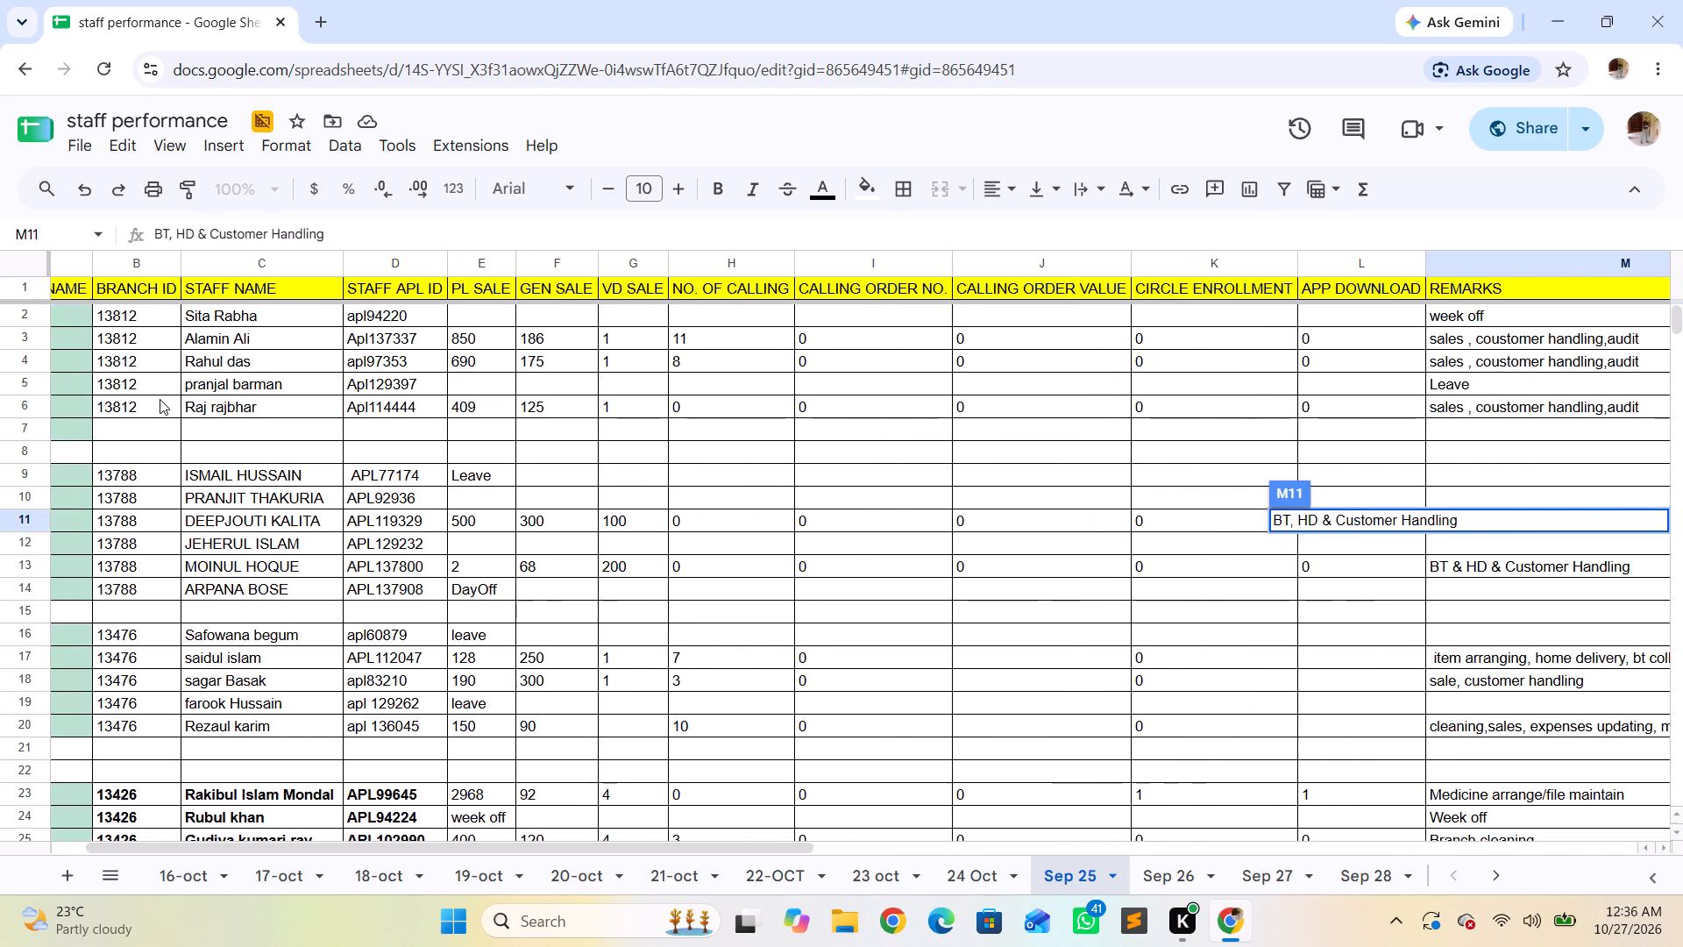
pyautogui.scroll(1, 160, 399)
pyautogui.press('Tab')
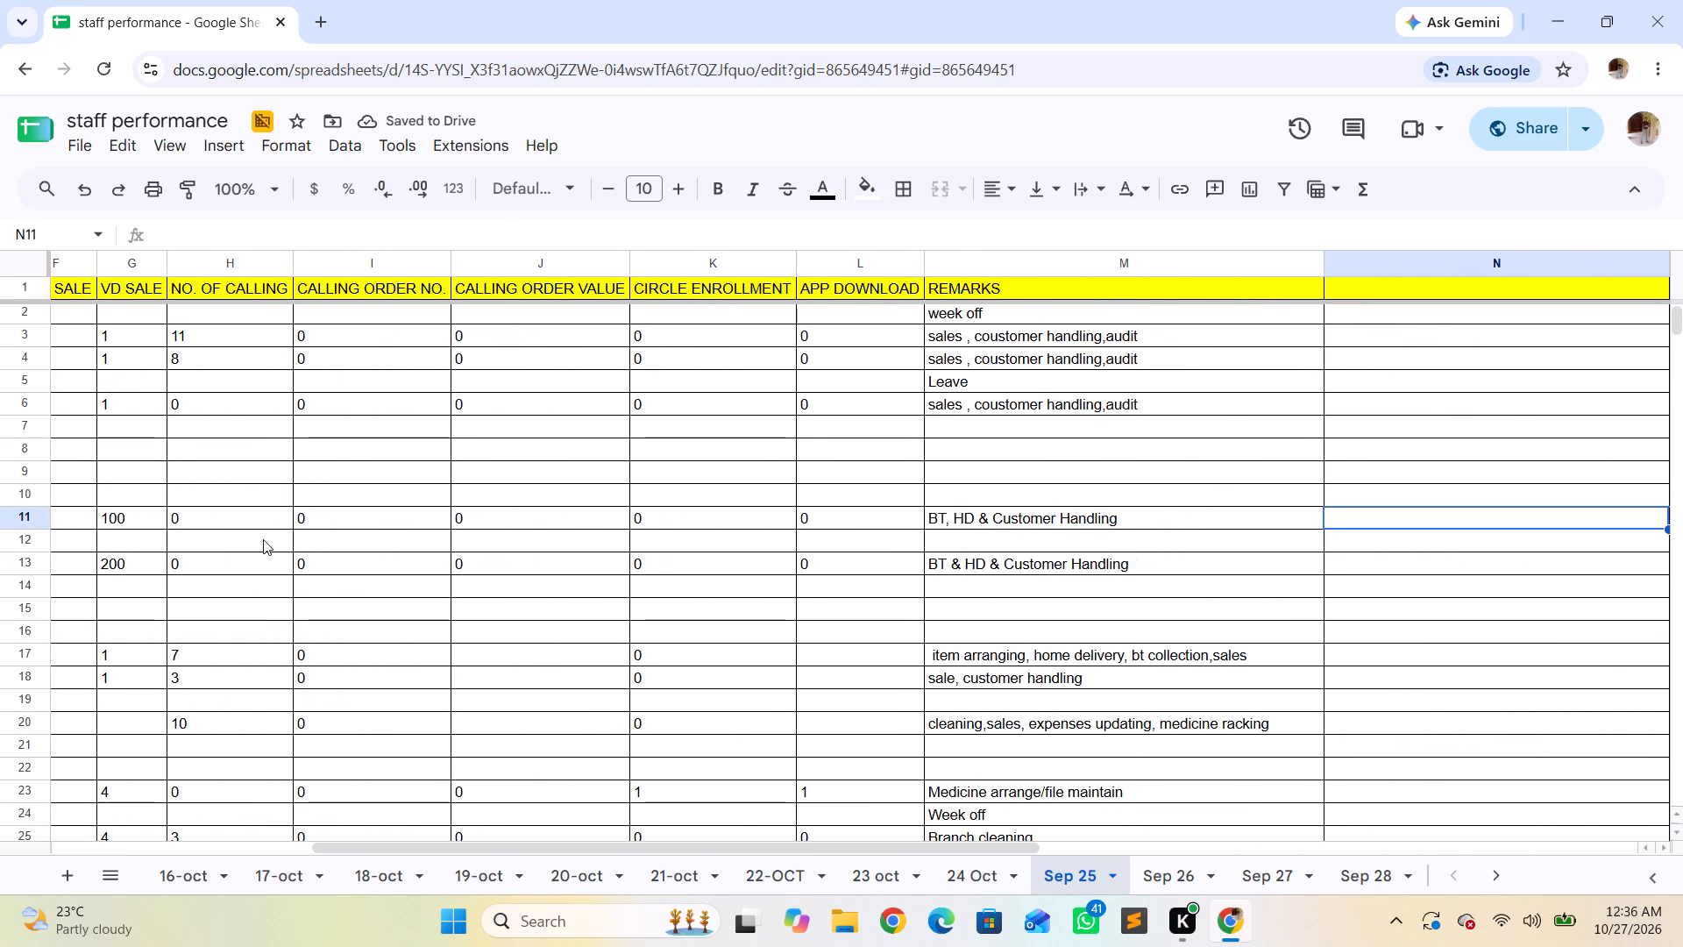
# Look over the Lokhra rows and the neighbouring branches' entries on the Sep 25 sheet.
pyautogui.hscroll(4, 375, 574)
pyautogui.scroll(1, 375, 574)
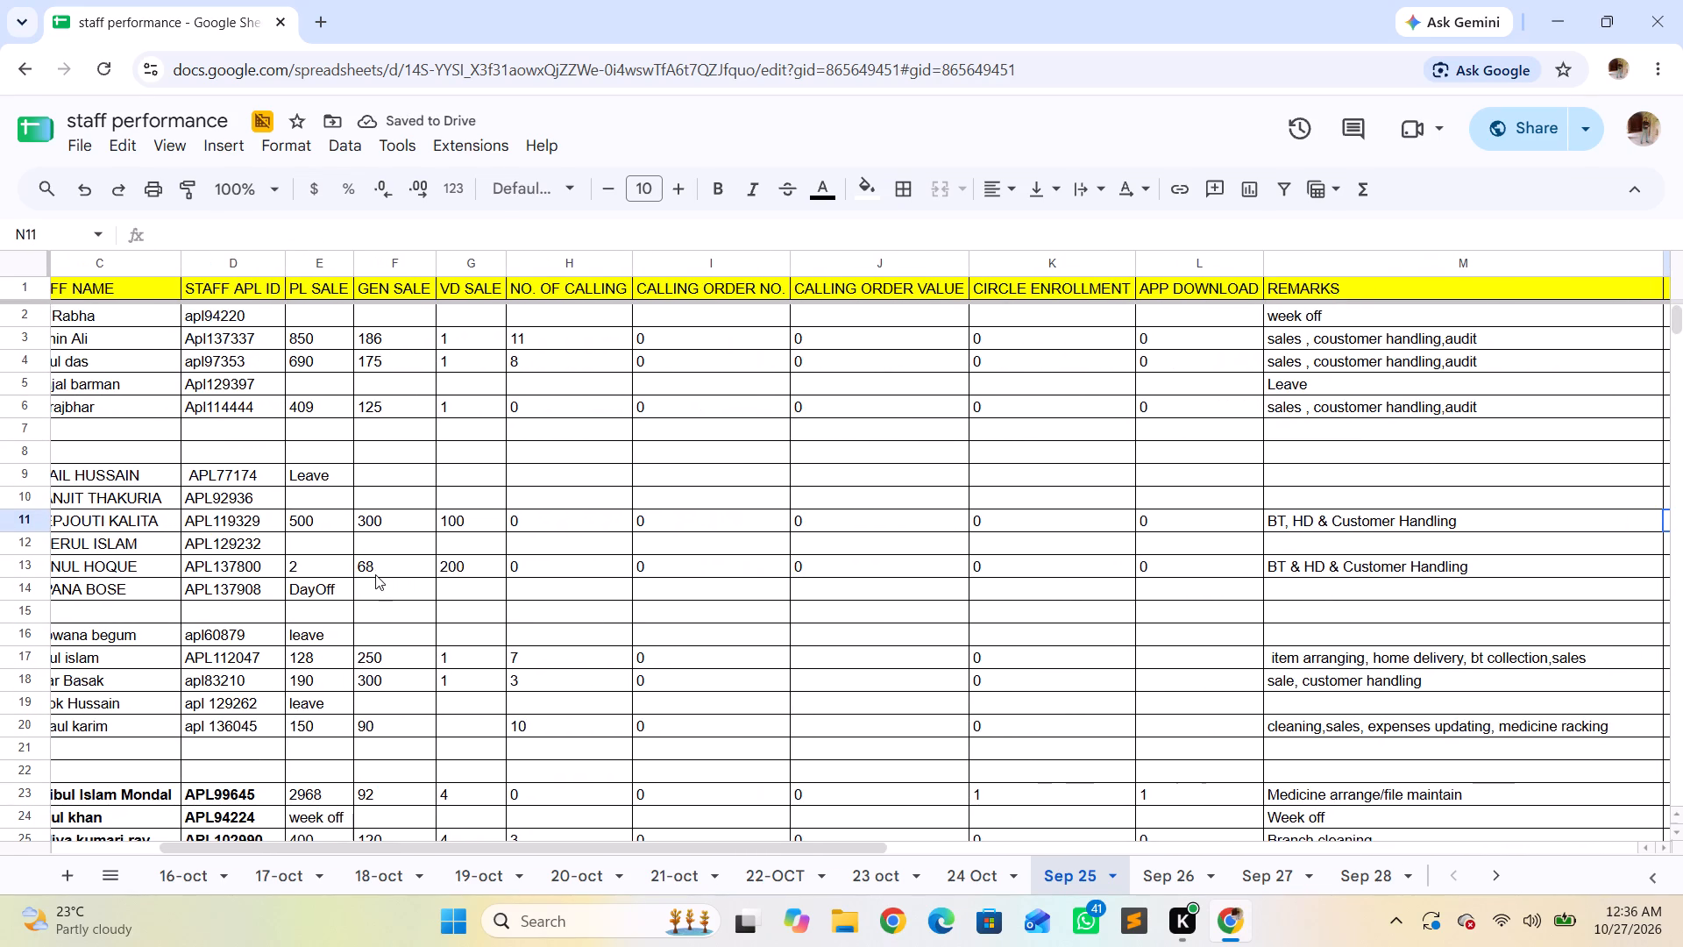
pyautogui.scroll(1, 375, 574)
pyautogui.scroll(1, 581, 550)
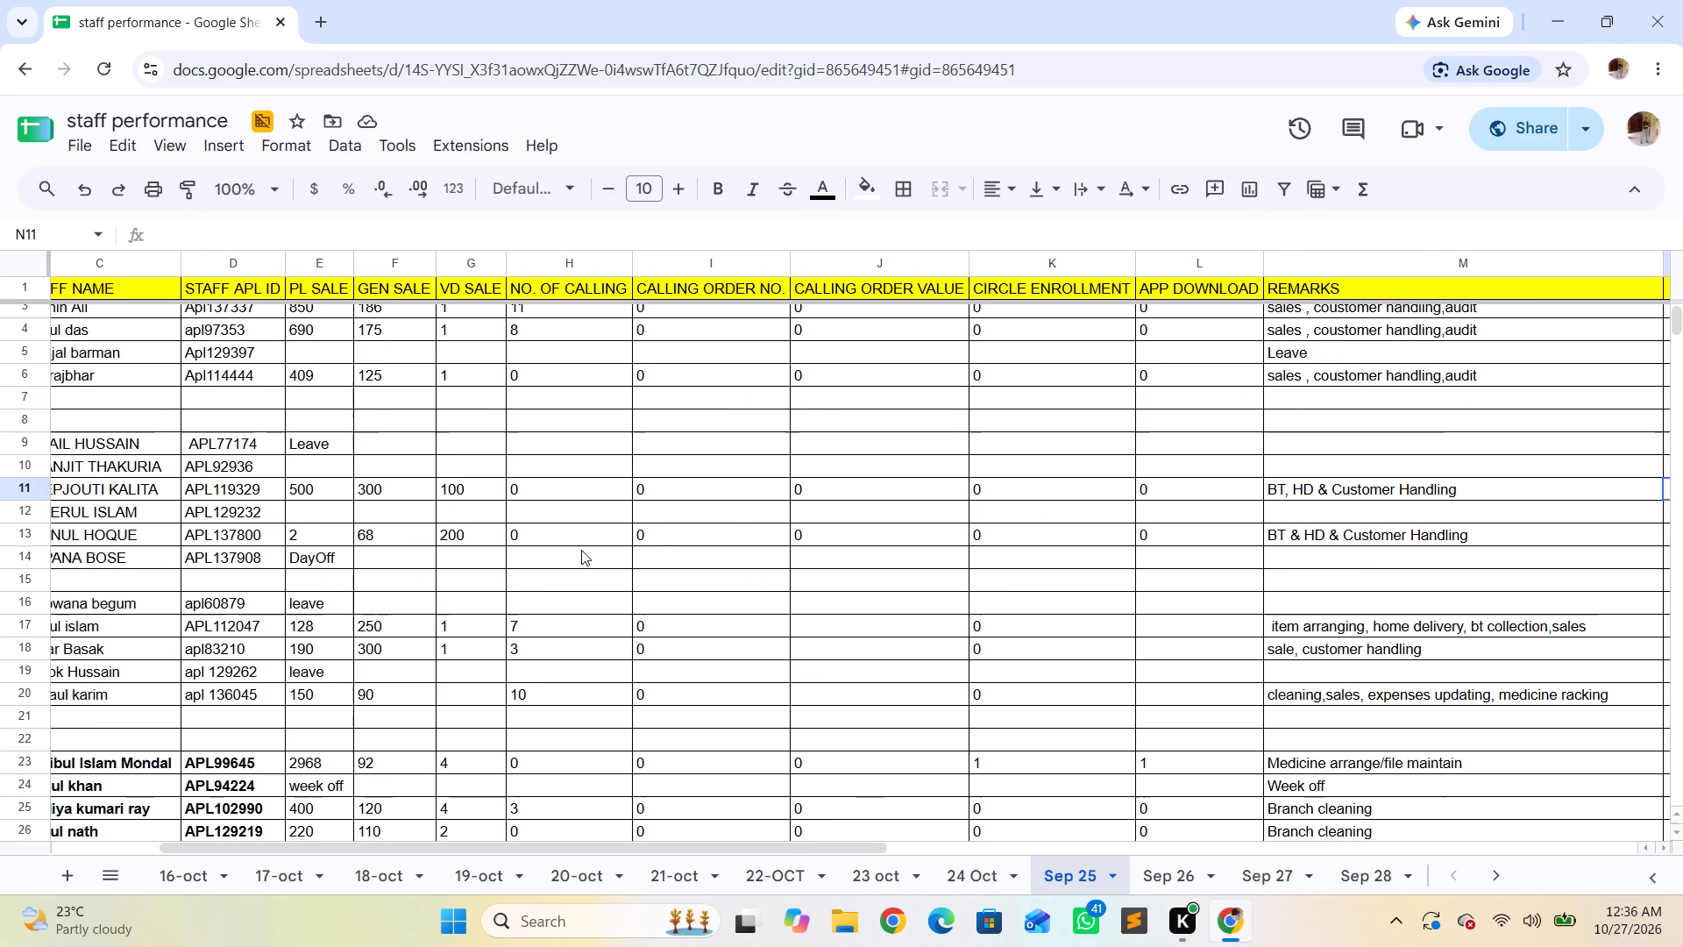
pyautogui.scroll(-2, 586, 542)
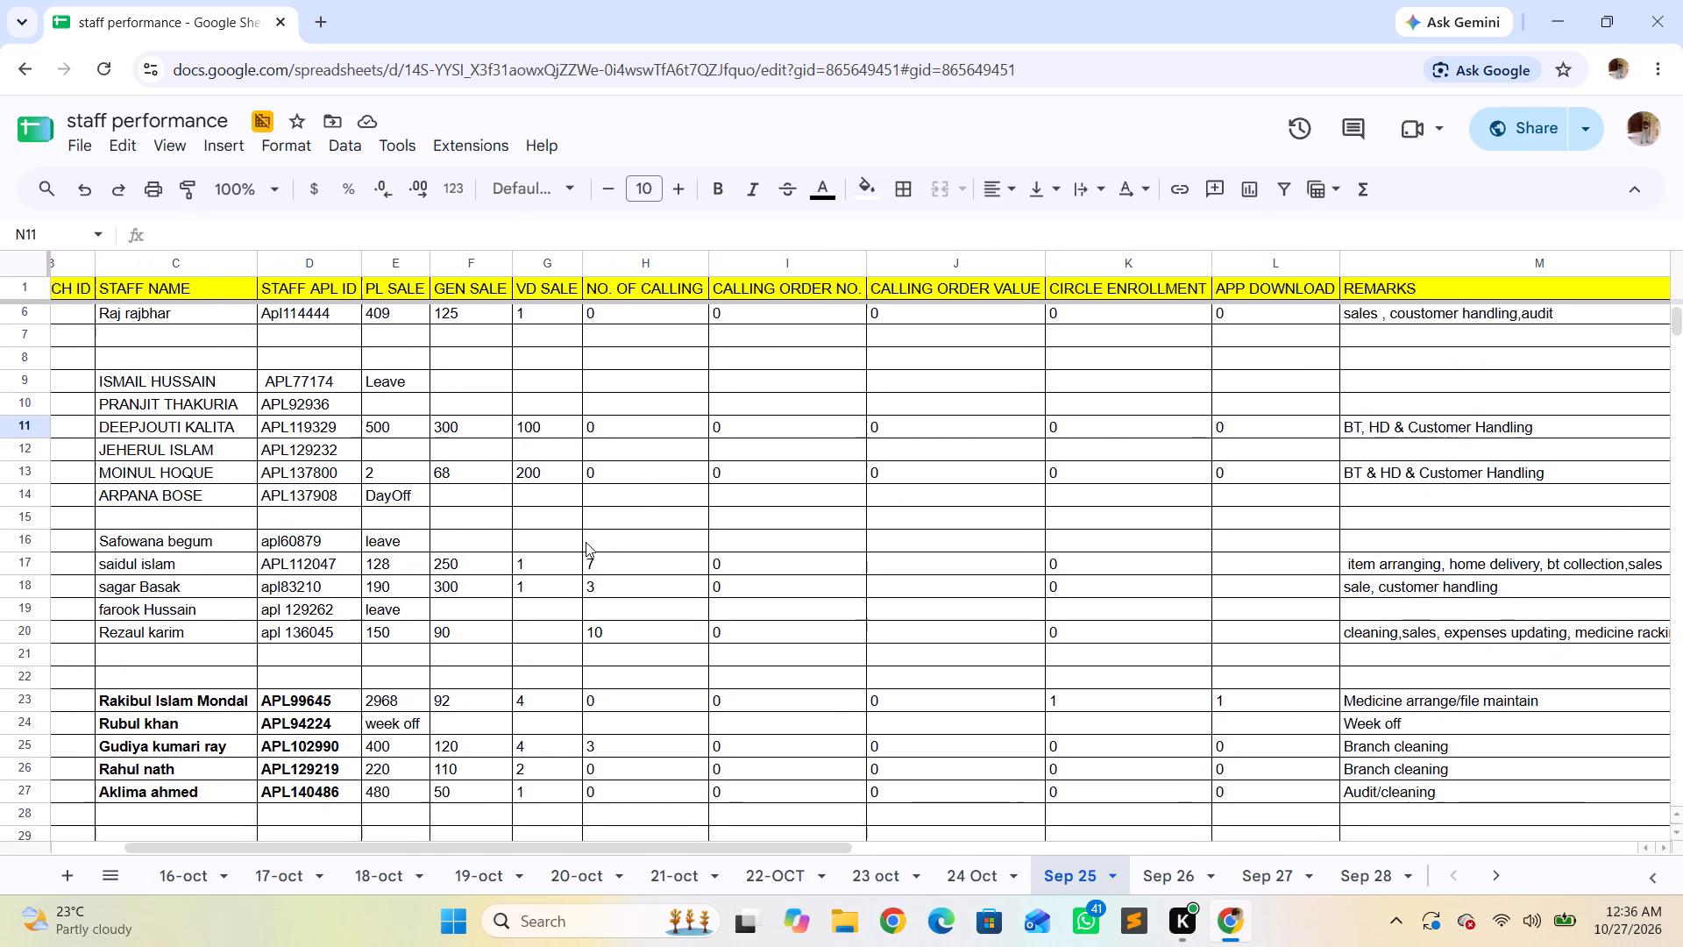
pyautogui.hscroll(3, 586, 542)
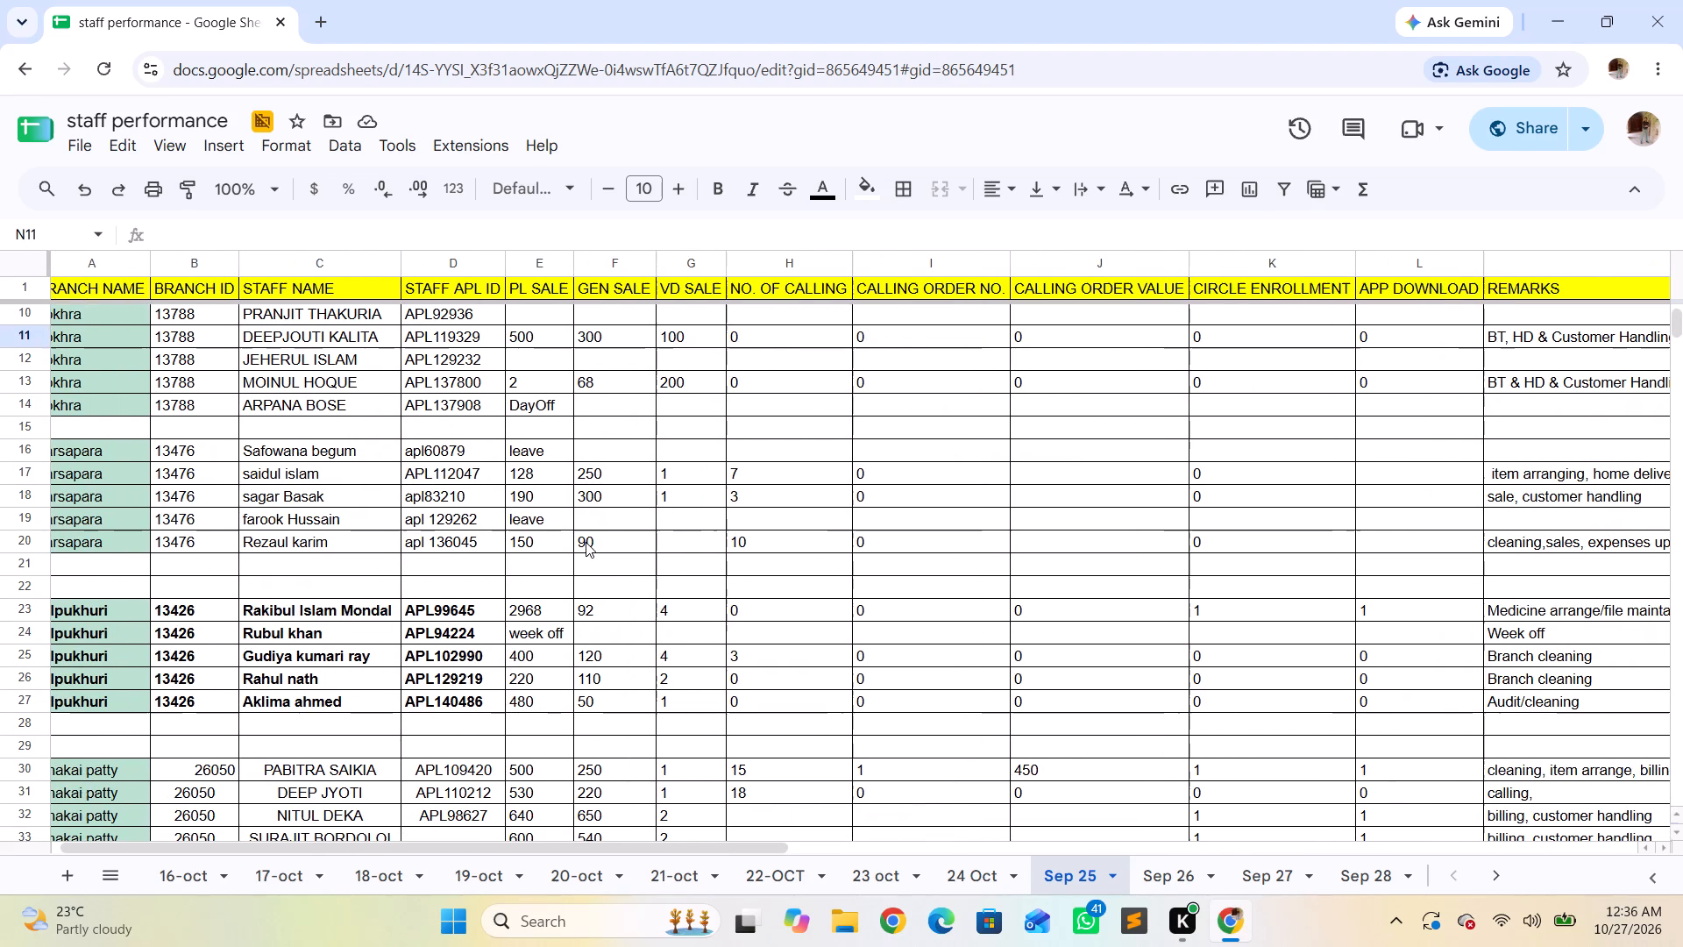
pyautogui.scroll(2, 586, 542)
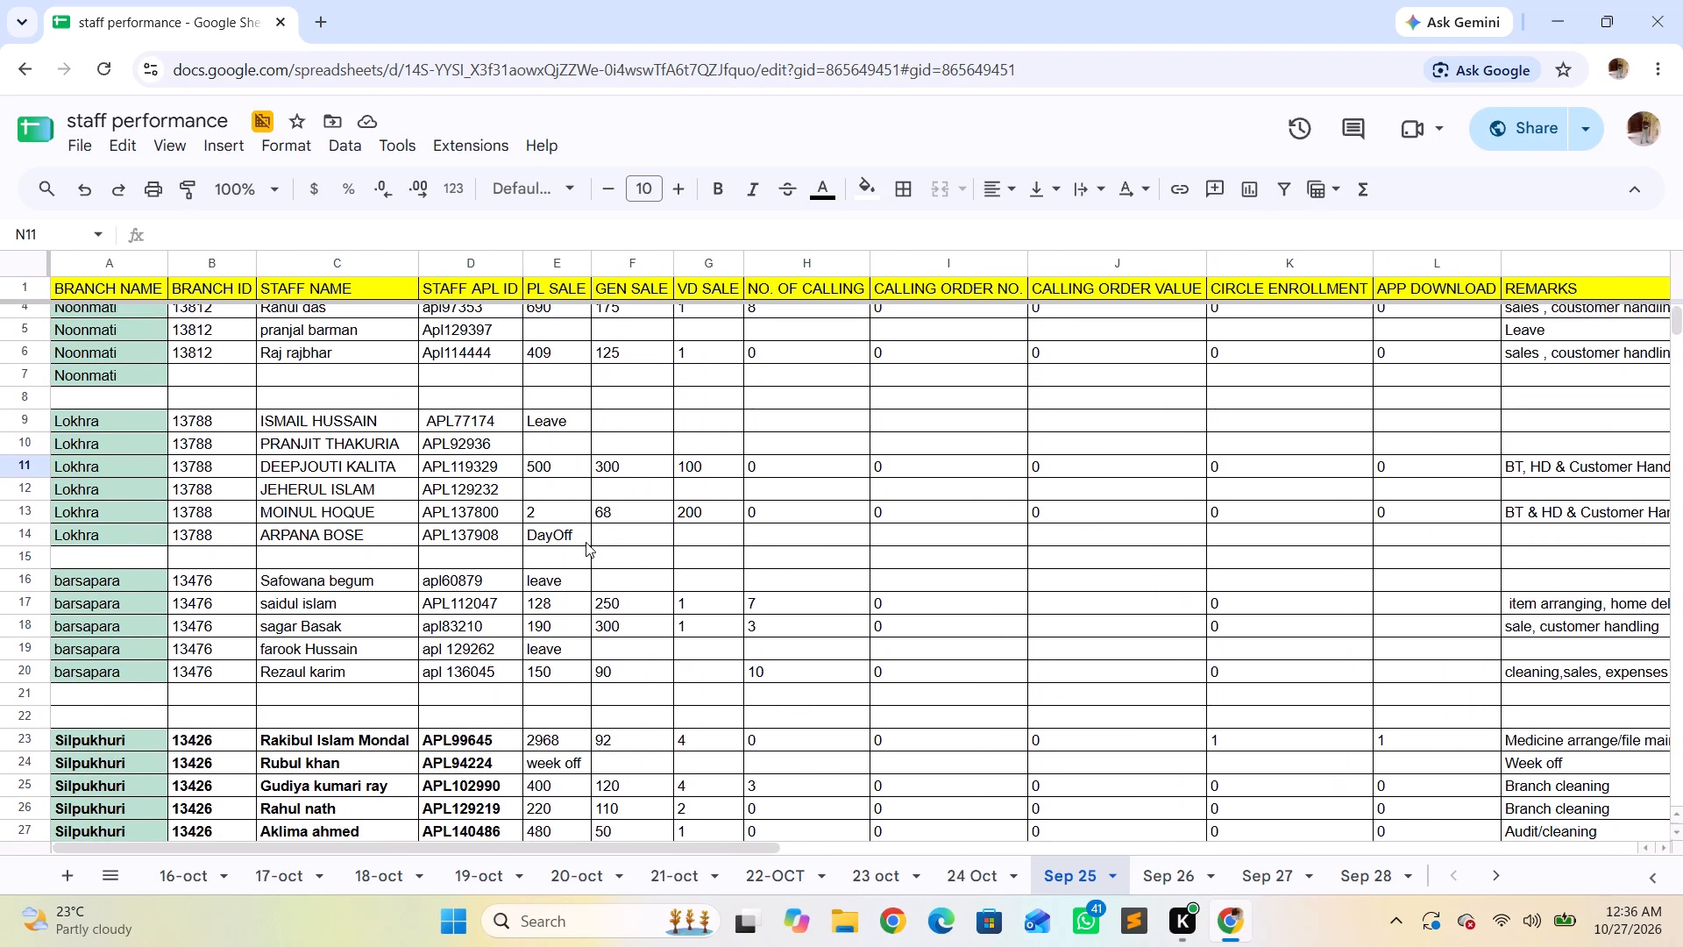
# Fill in the Lokhra sales figures in row 12: PL SALE 609, GEN SALE 362 and VD SALE 200.
pyautogui.scroll(1, 586, 542)
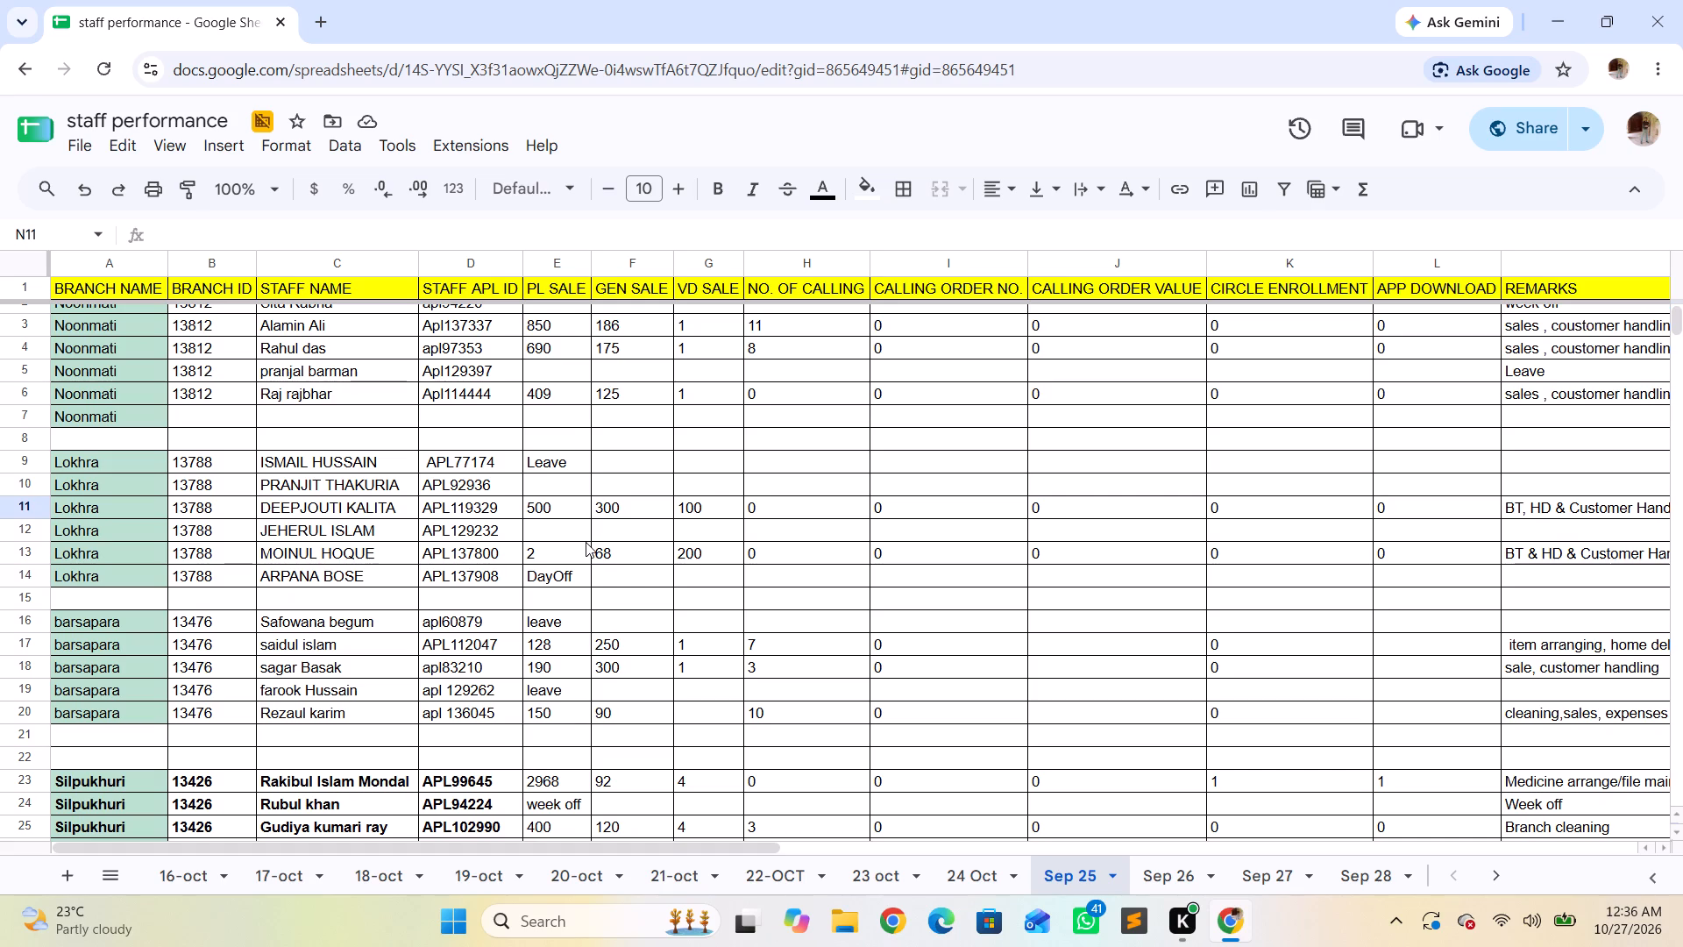
pyautogui.click(564, 538)
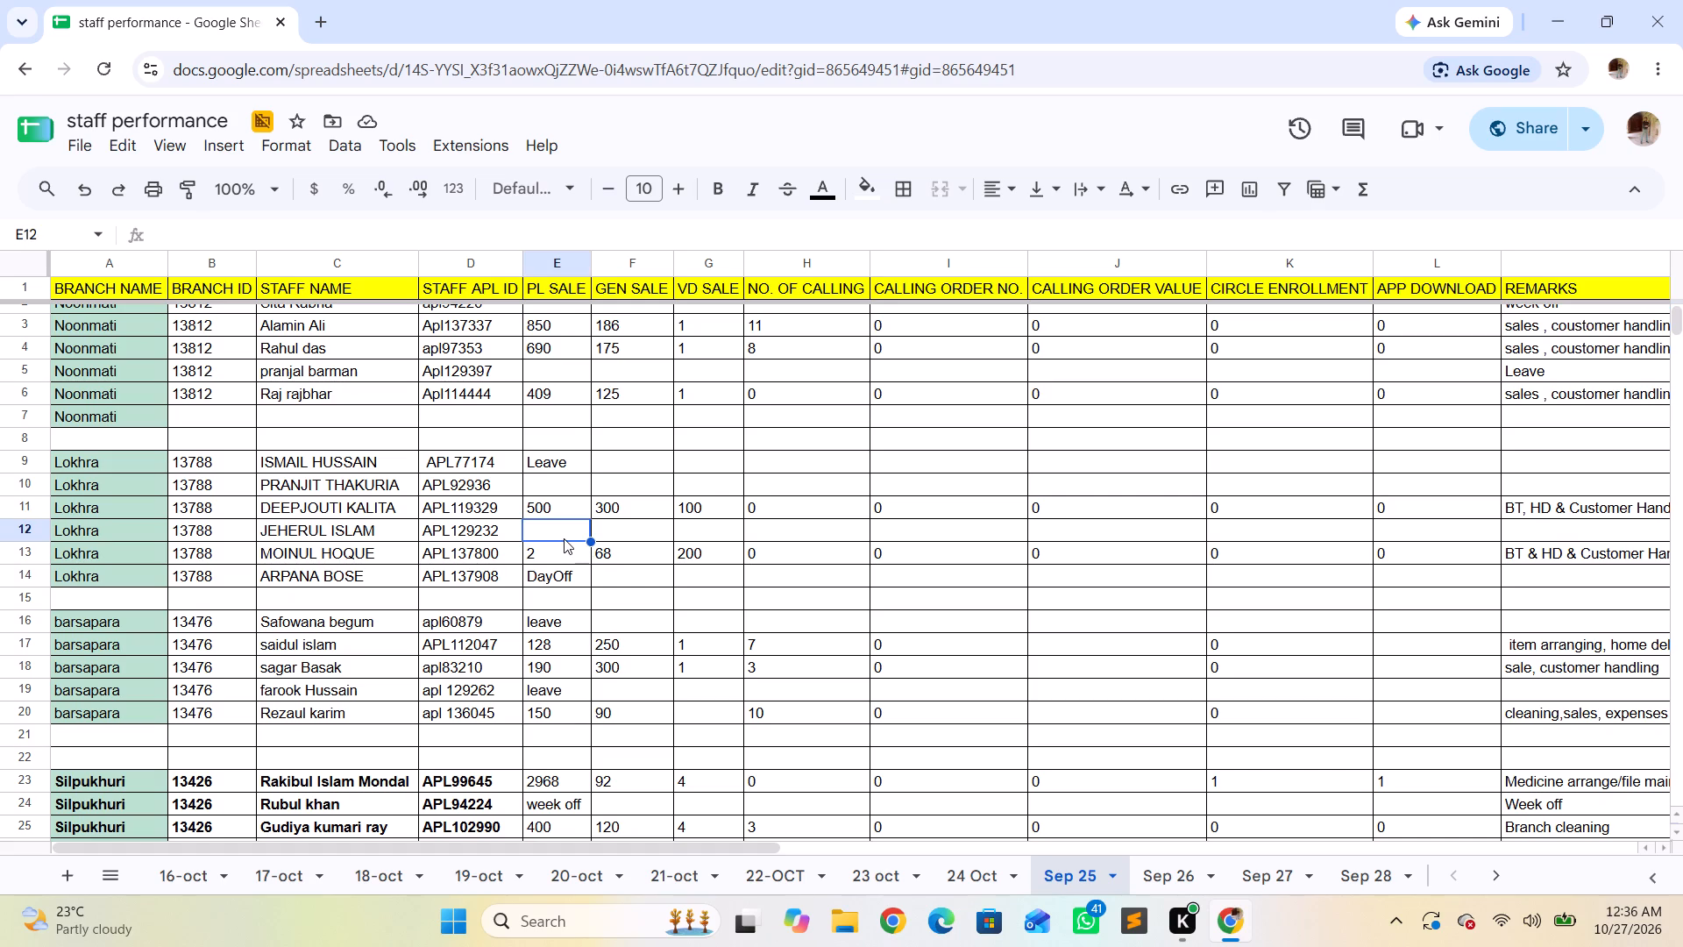
pyautogui.write('609')
pyautogui.press('Right')
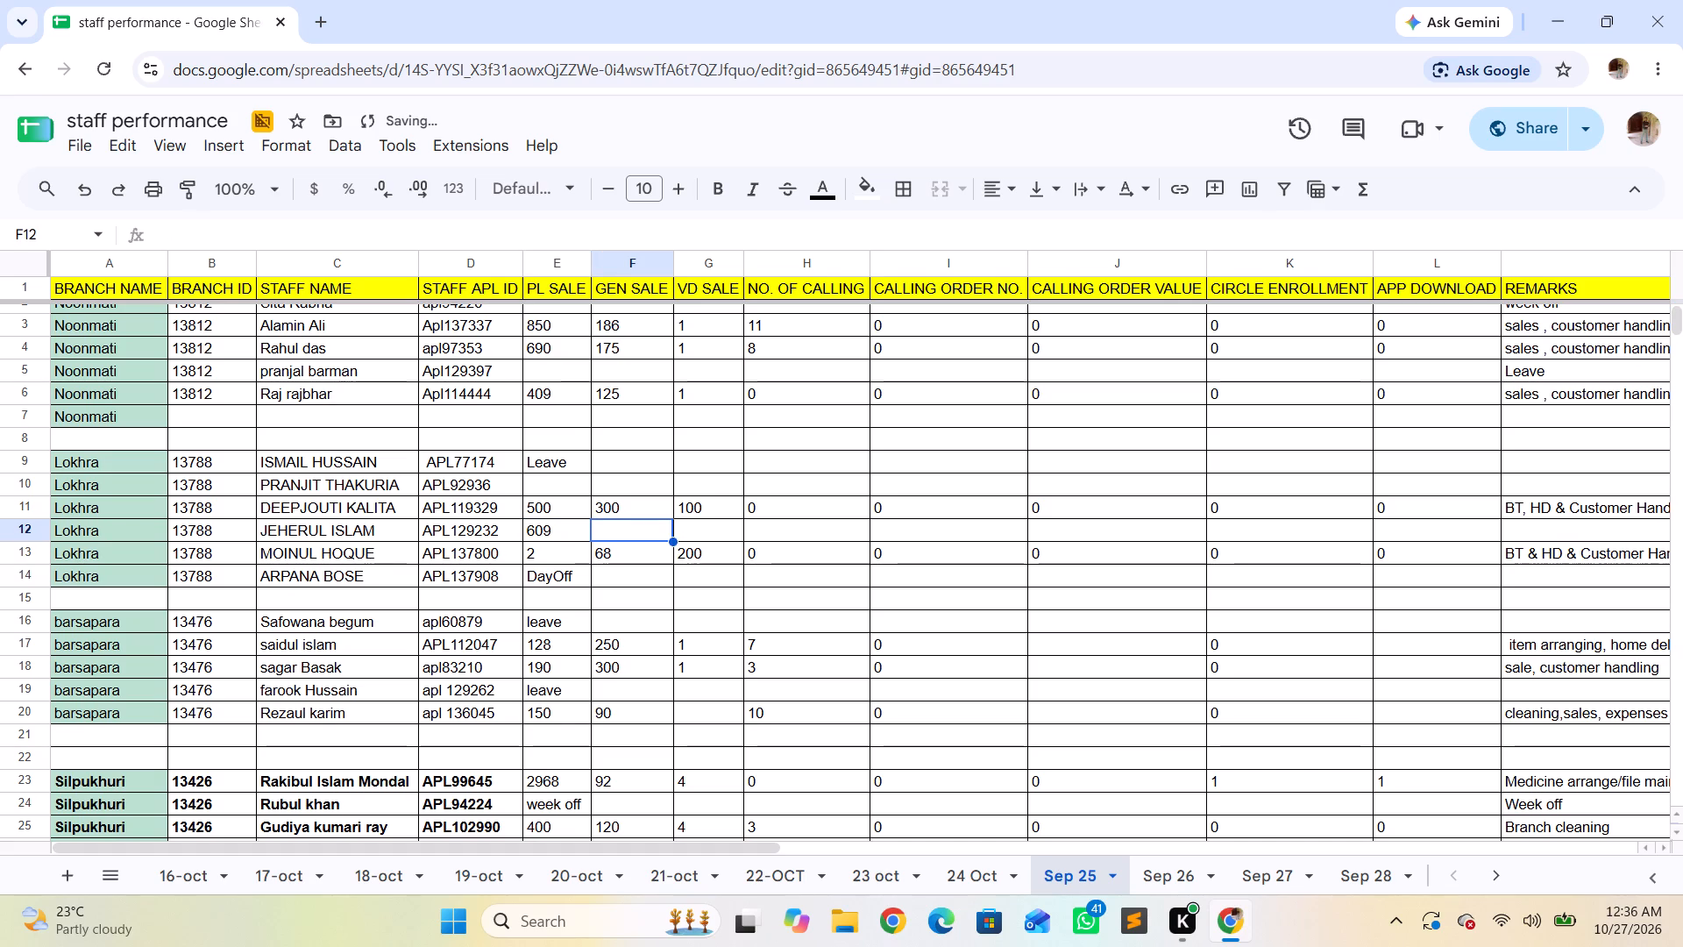
pyautogui.write('362')
pyautogui.press('Right')
pyautogui.write('200')
pyautogui.press('Right')
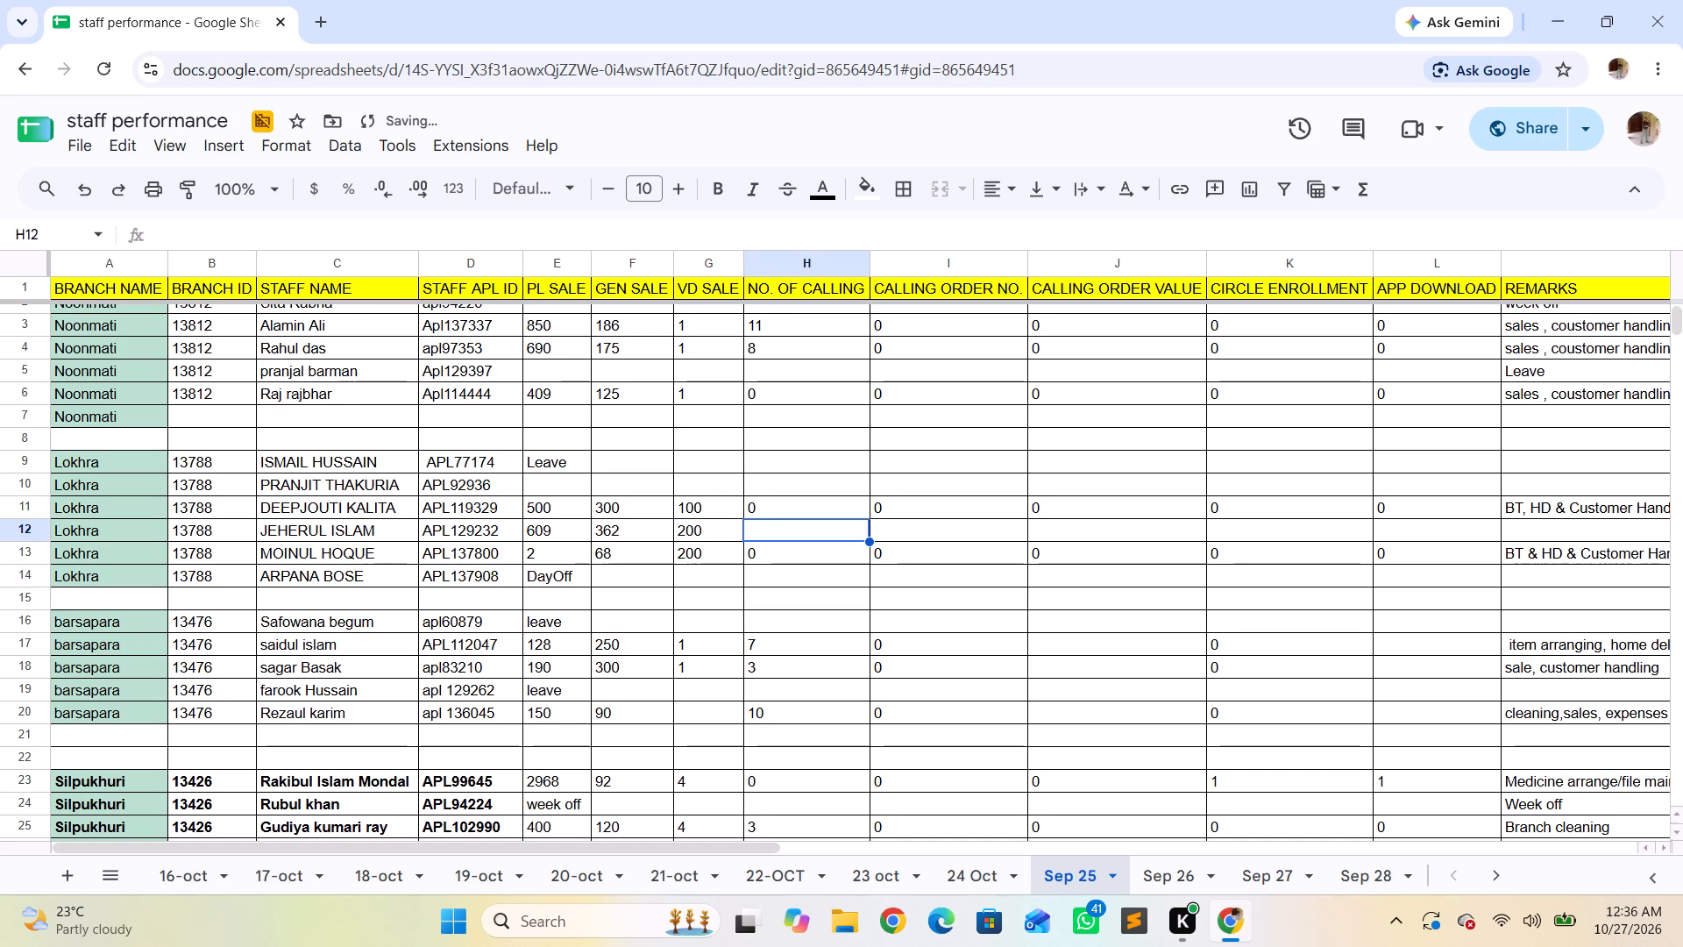
# Enter 10 for number of calling in row 12, and 0 for calling order number, calling order value, circle enrollment and app download.
pyautogui.write('10')
pyautogui.press('Right')
pyautogui.press('0')
pyautogui.press('Right')
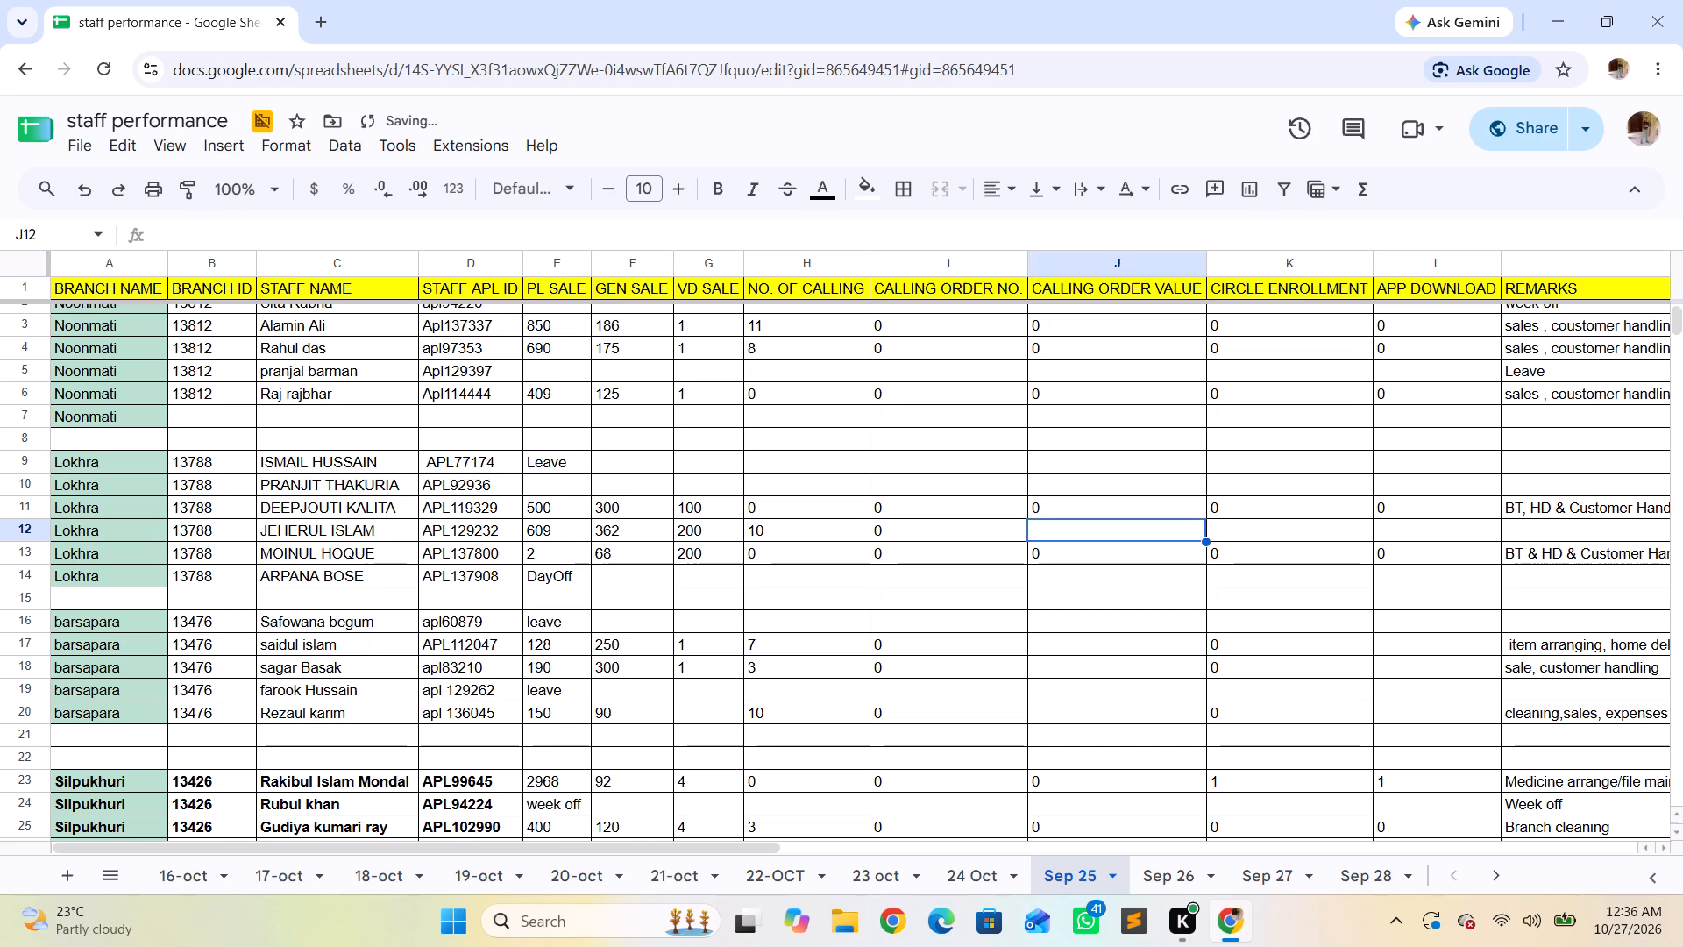
pyautogui.press('0')
pyautogui.press('Right')
pyautogui.press('0')
pyautogui.press('Right')
pyautogui.press('0')
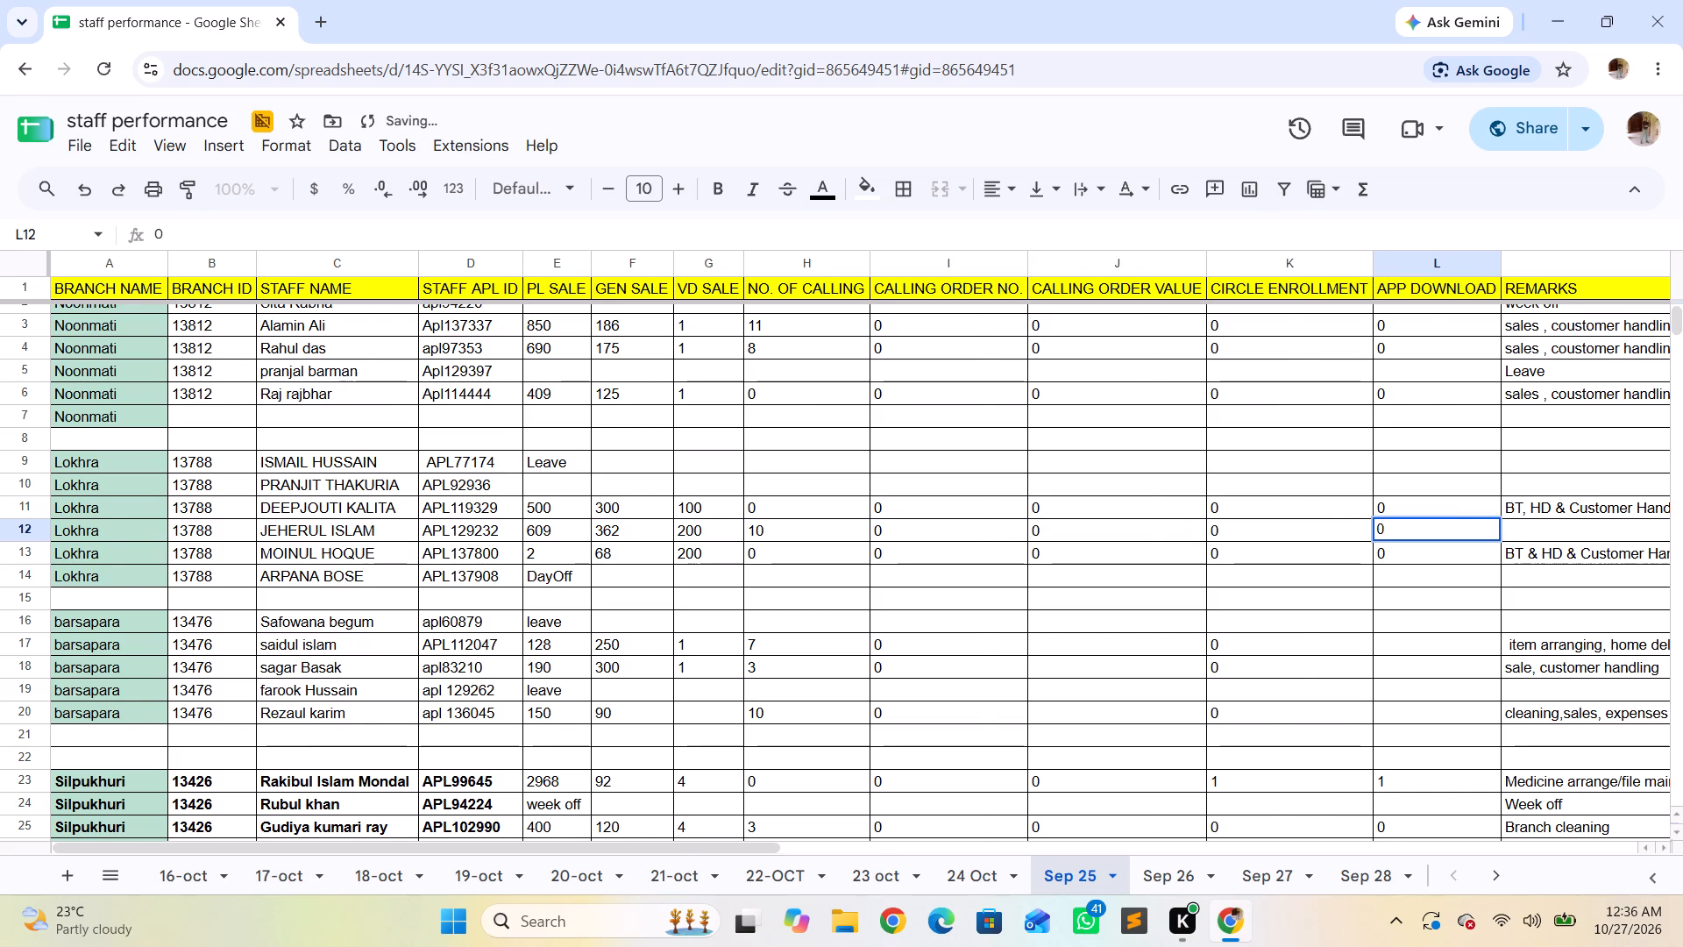
pyautogui.press('Right')
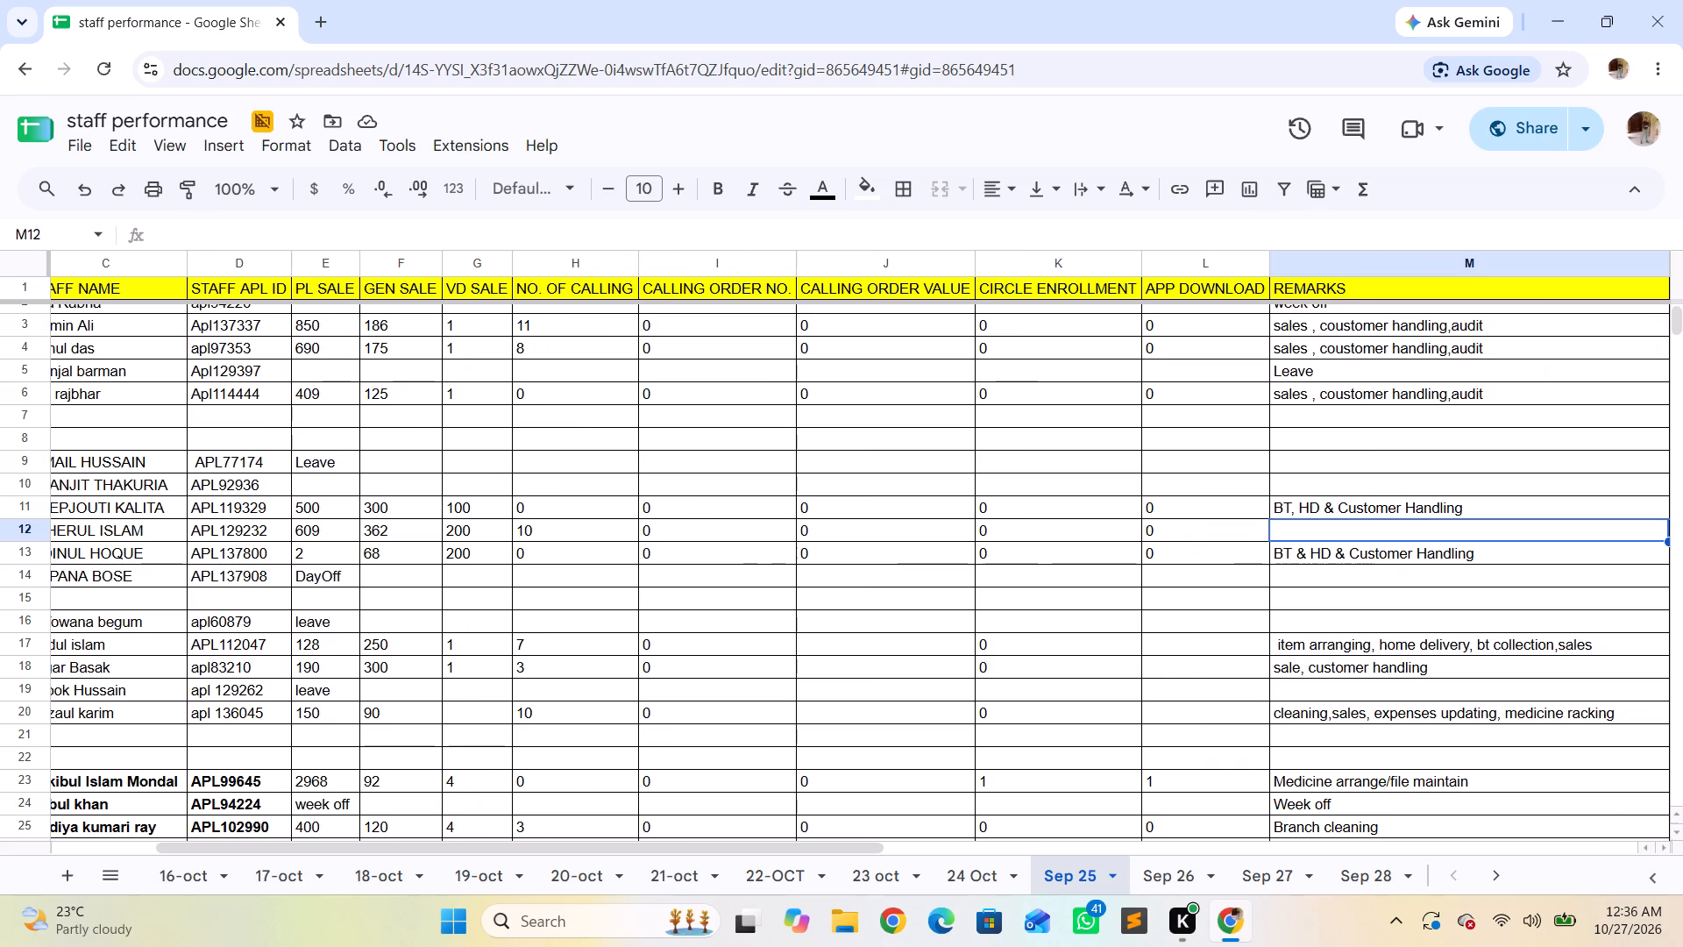
# Enter "Customer Handling, Cleaning" under REMARKS for the Lokhra staff member in row 12.
pyautogui.hotkey('shift', 'c')
pyautogui.write('ustomer')
pyautogui.press('space')
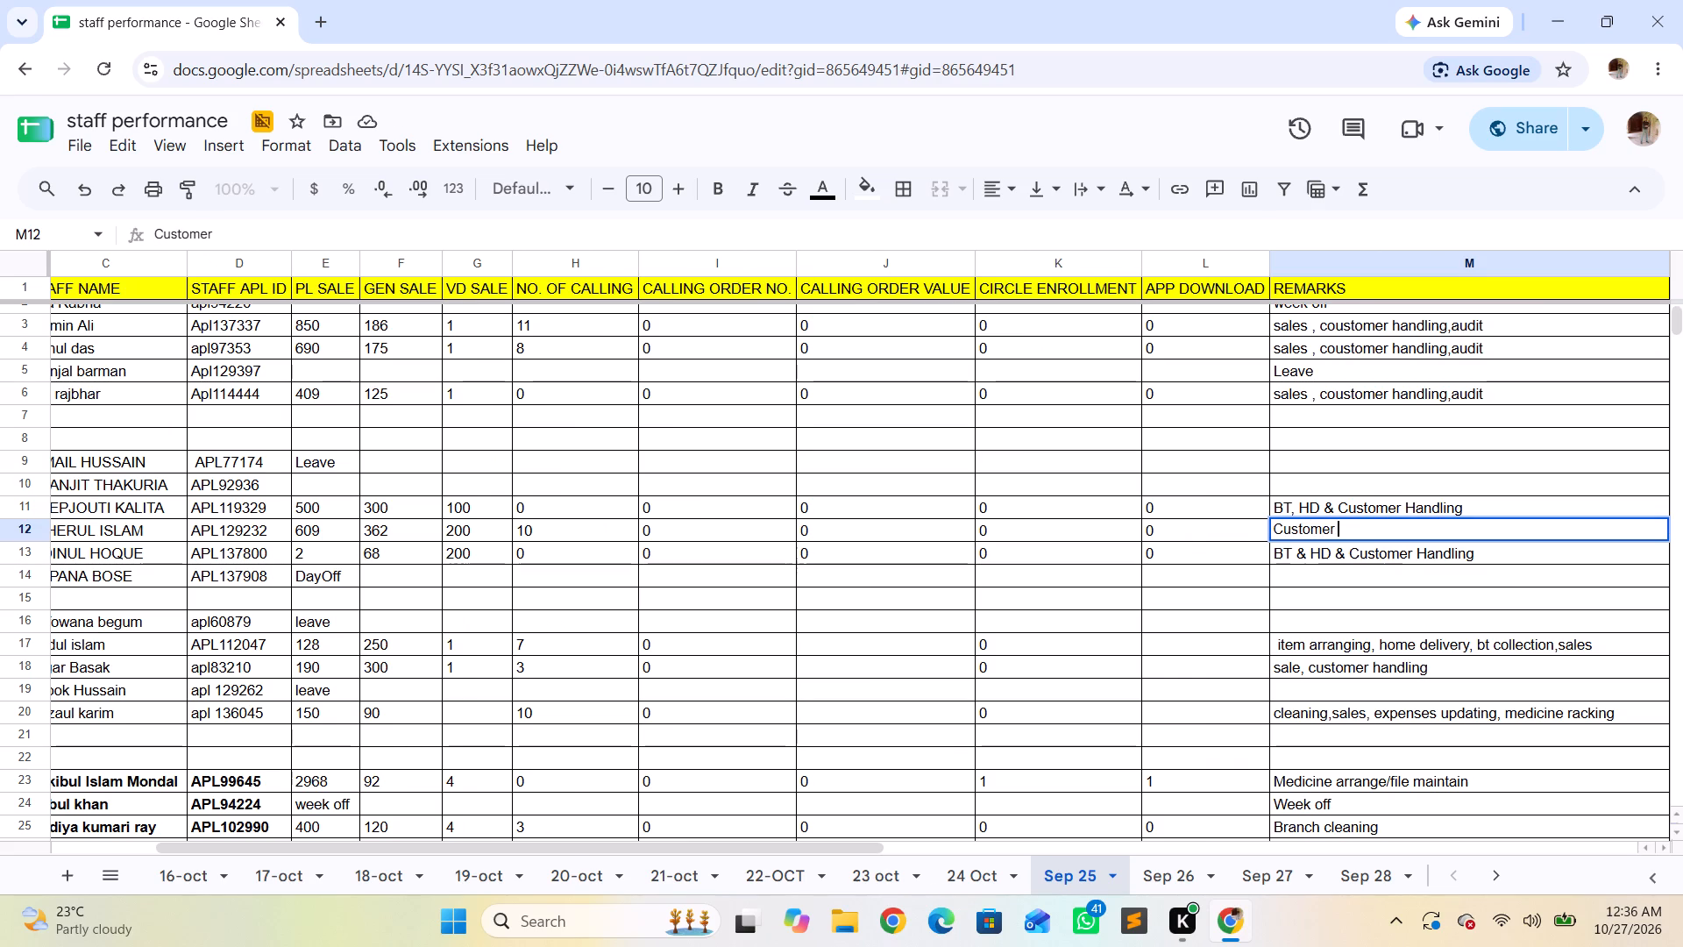
pyautogui.hotkey('shift', 'g')
pyautogui.press('BackSpace')
pyautogui.write('Handling')
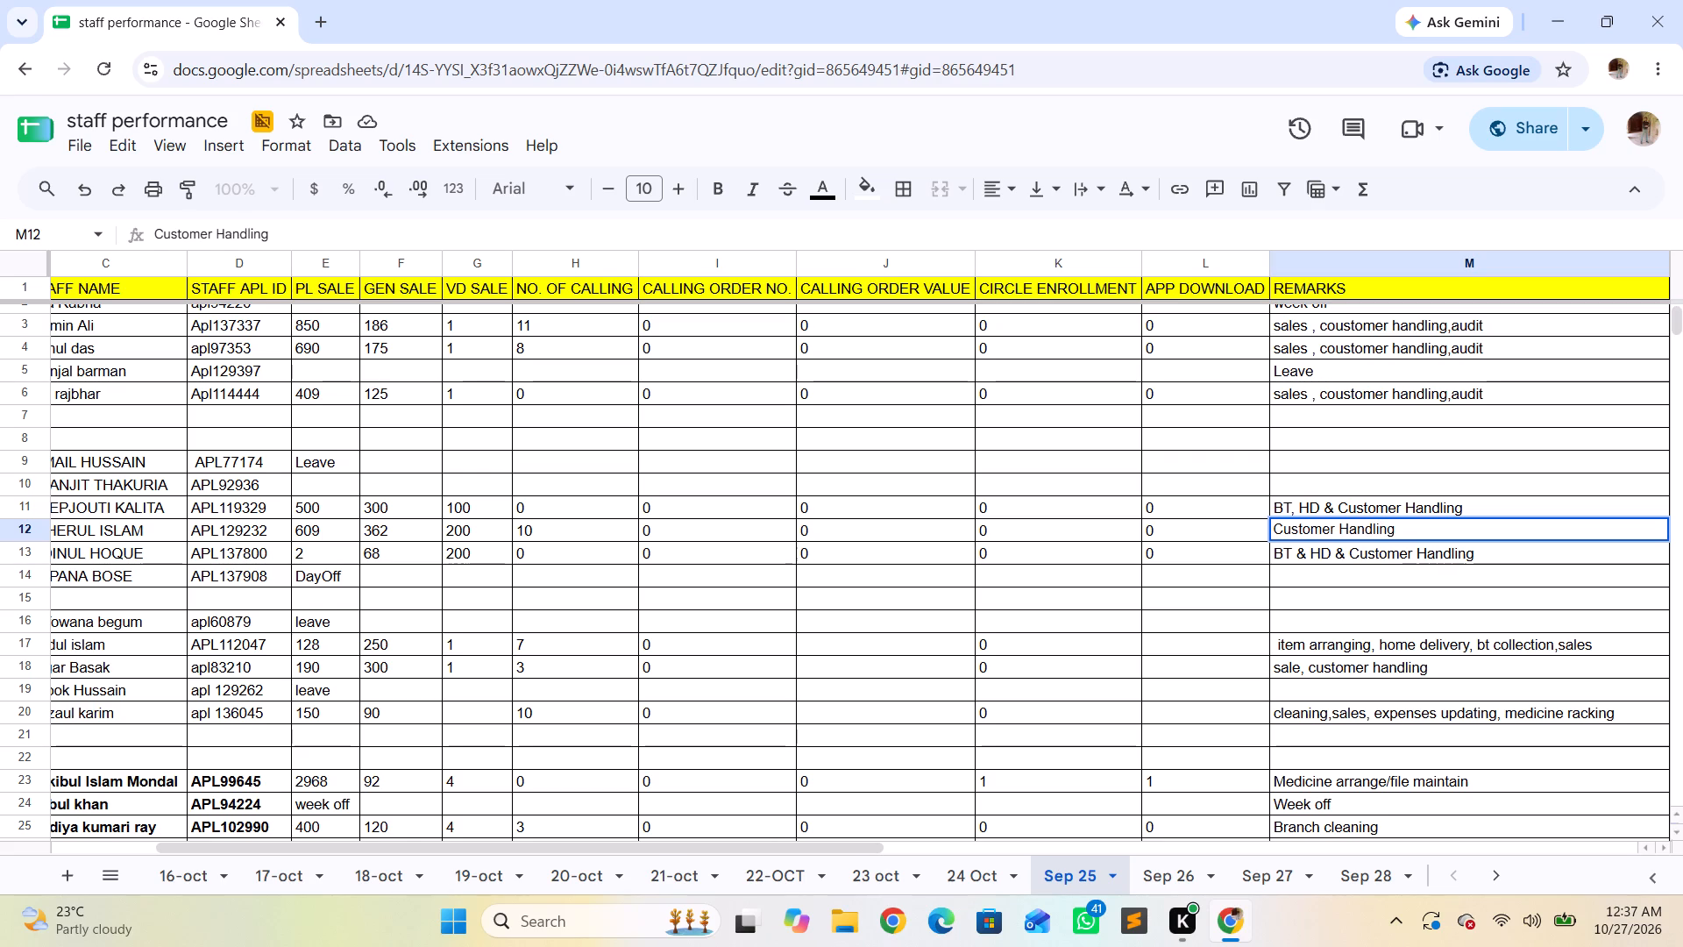
pyautogui.write(',')
pyautogui.press('space')
pyautogui.write('Cl')
pyautogui.write('eaning')
pyautogui.press('Down')
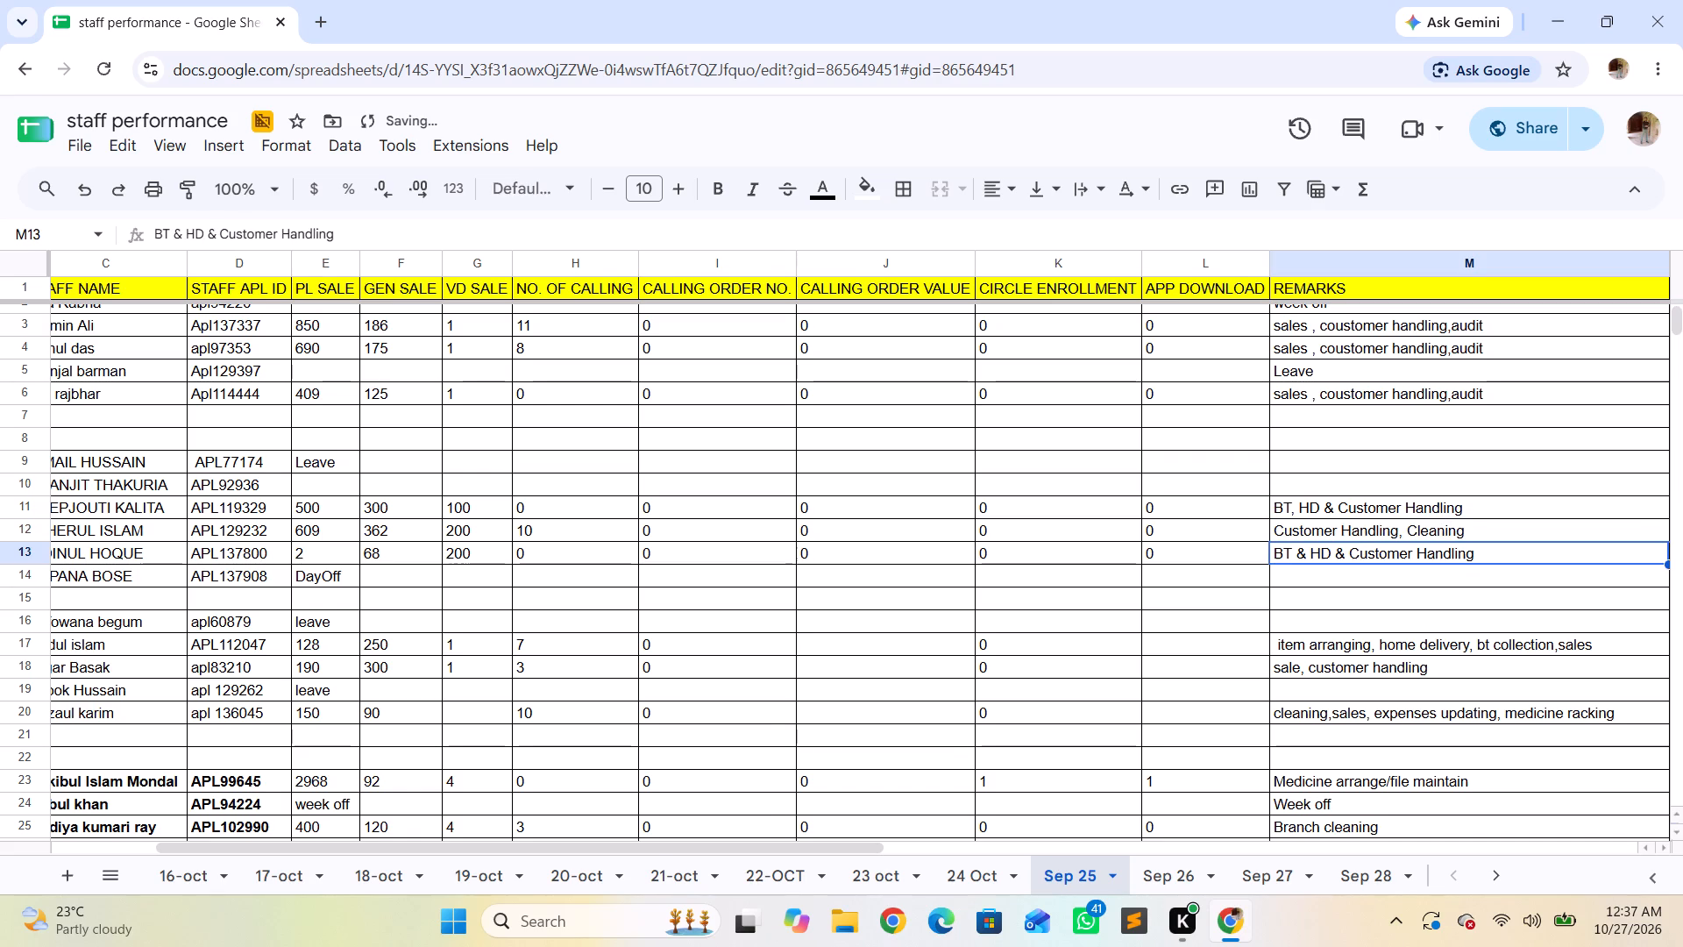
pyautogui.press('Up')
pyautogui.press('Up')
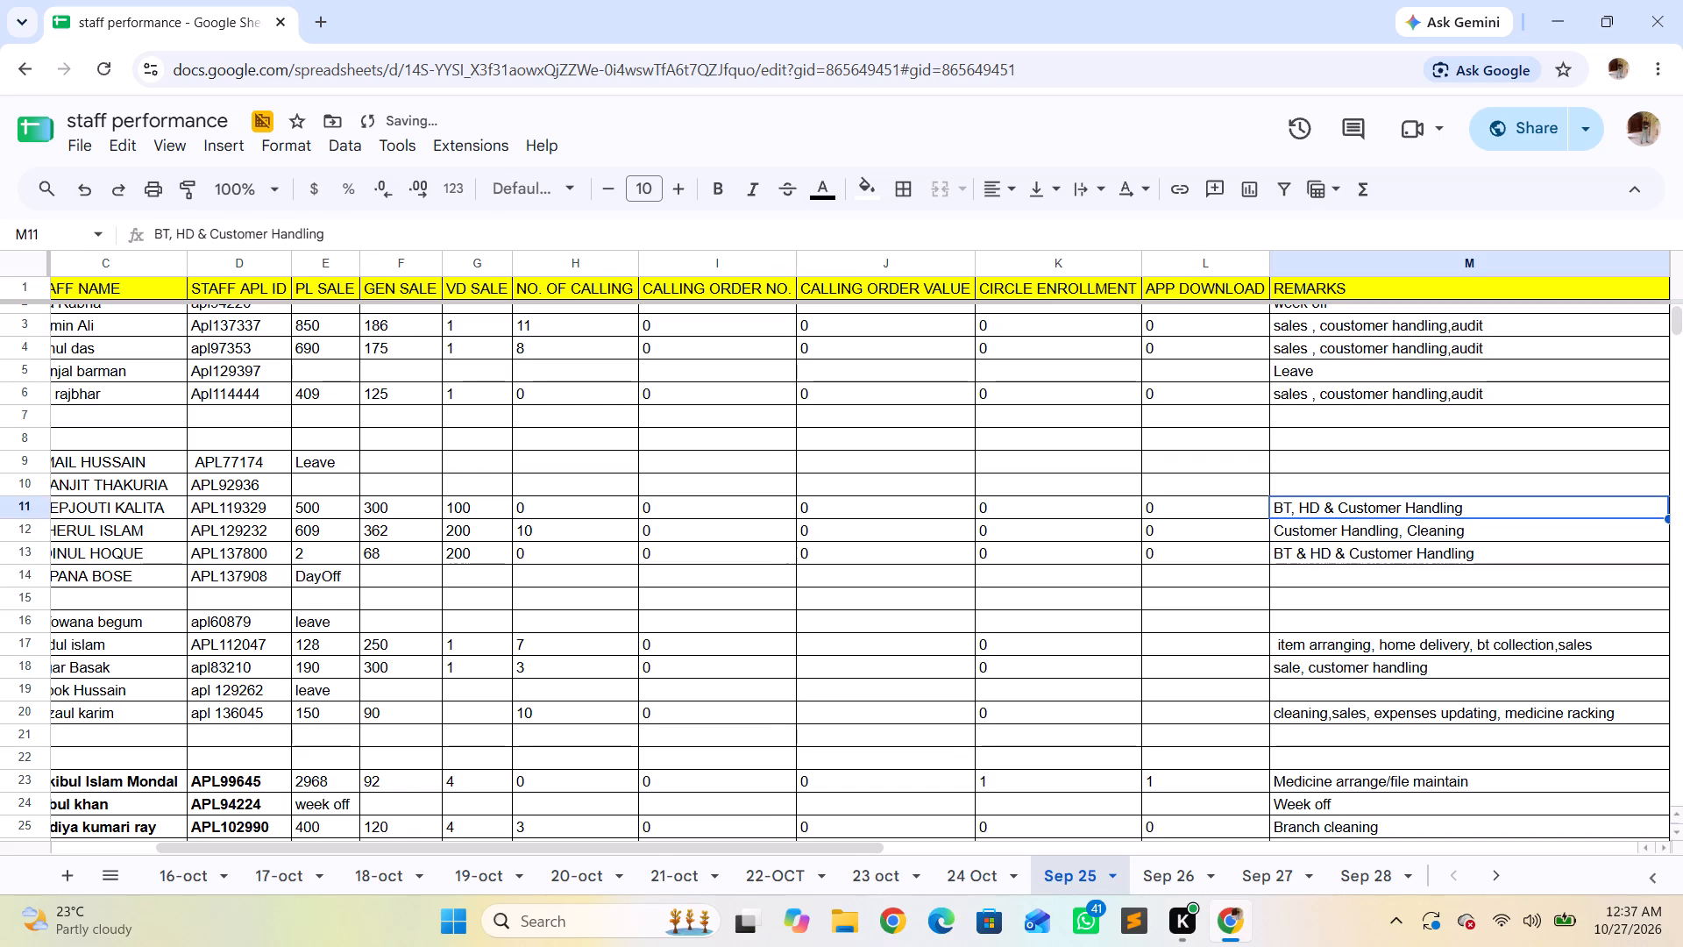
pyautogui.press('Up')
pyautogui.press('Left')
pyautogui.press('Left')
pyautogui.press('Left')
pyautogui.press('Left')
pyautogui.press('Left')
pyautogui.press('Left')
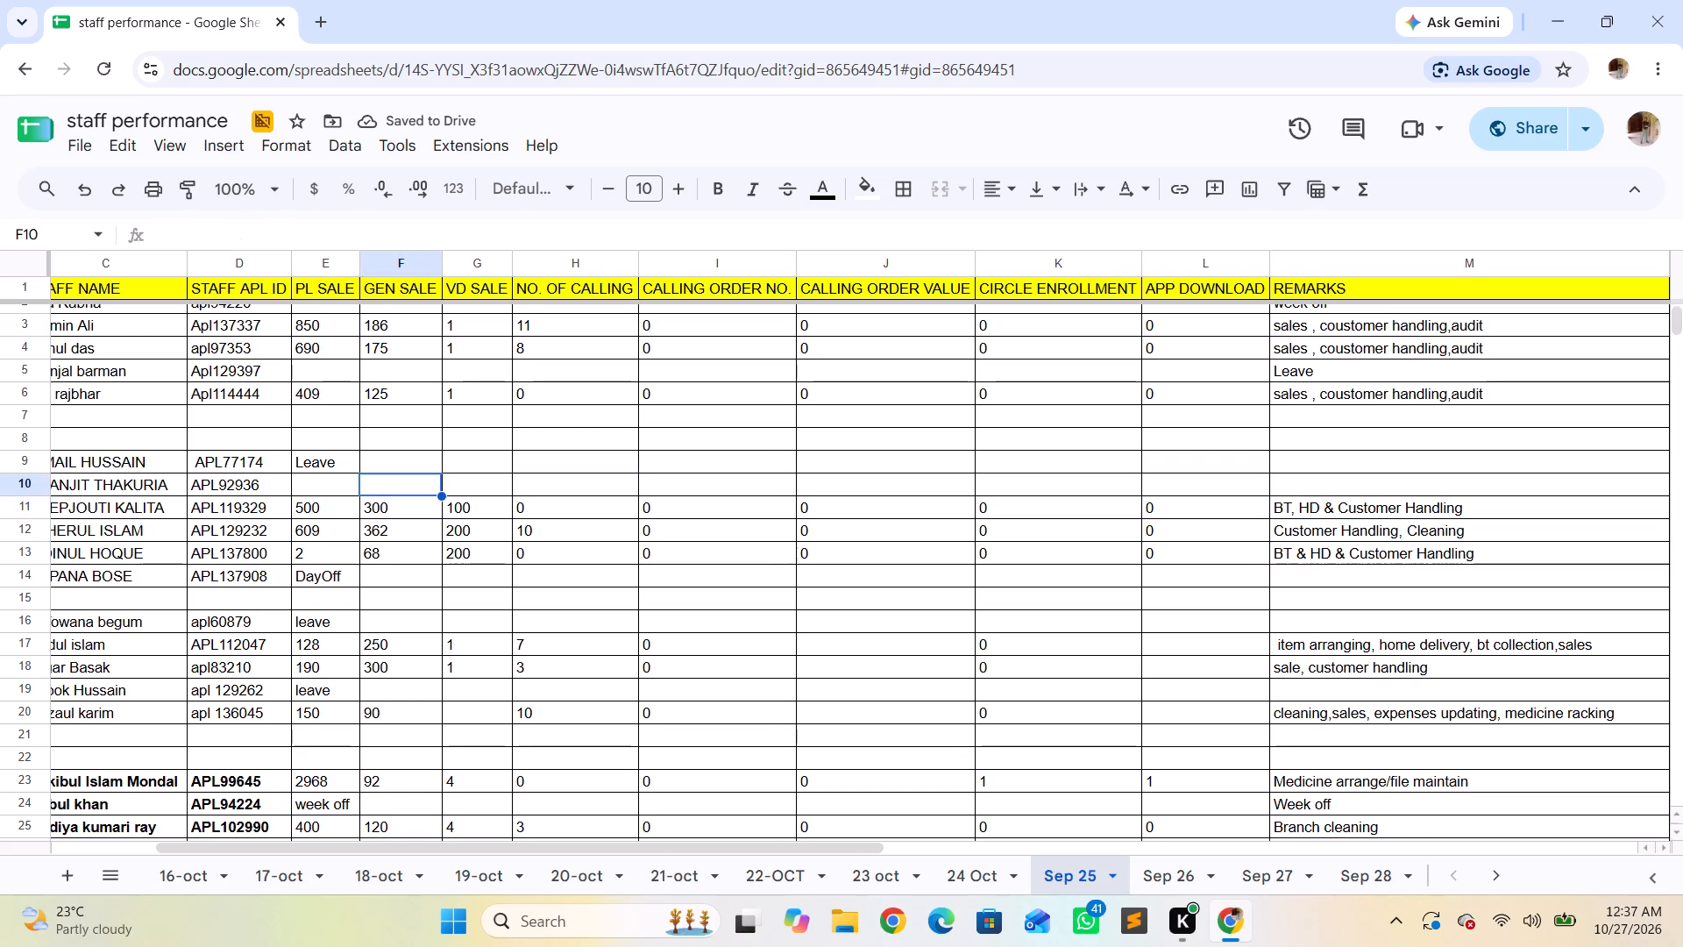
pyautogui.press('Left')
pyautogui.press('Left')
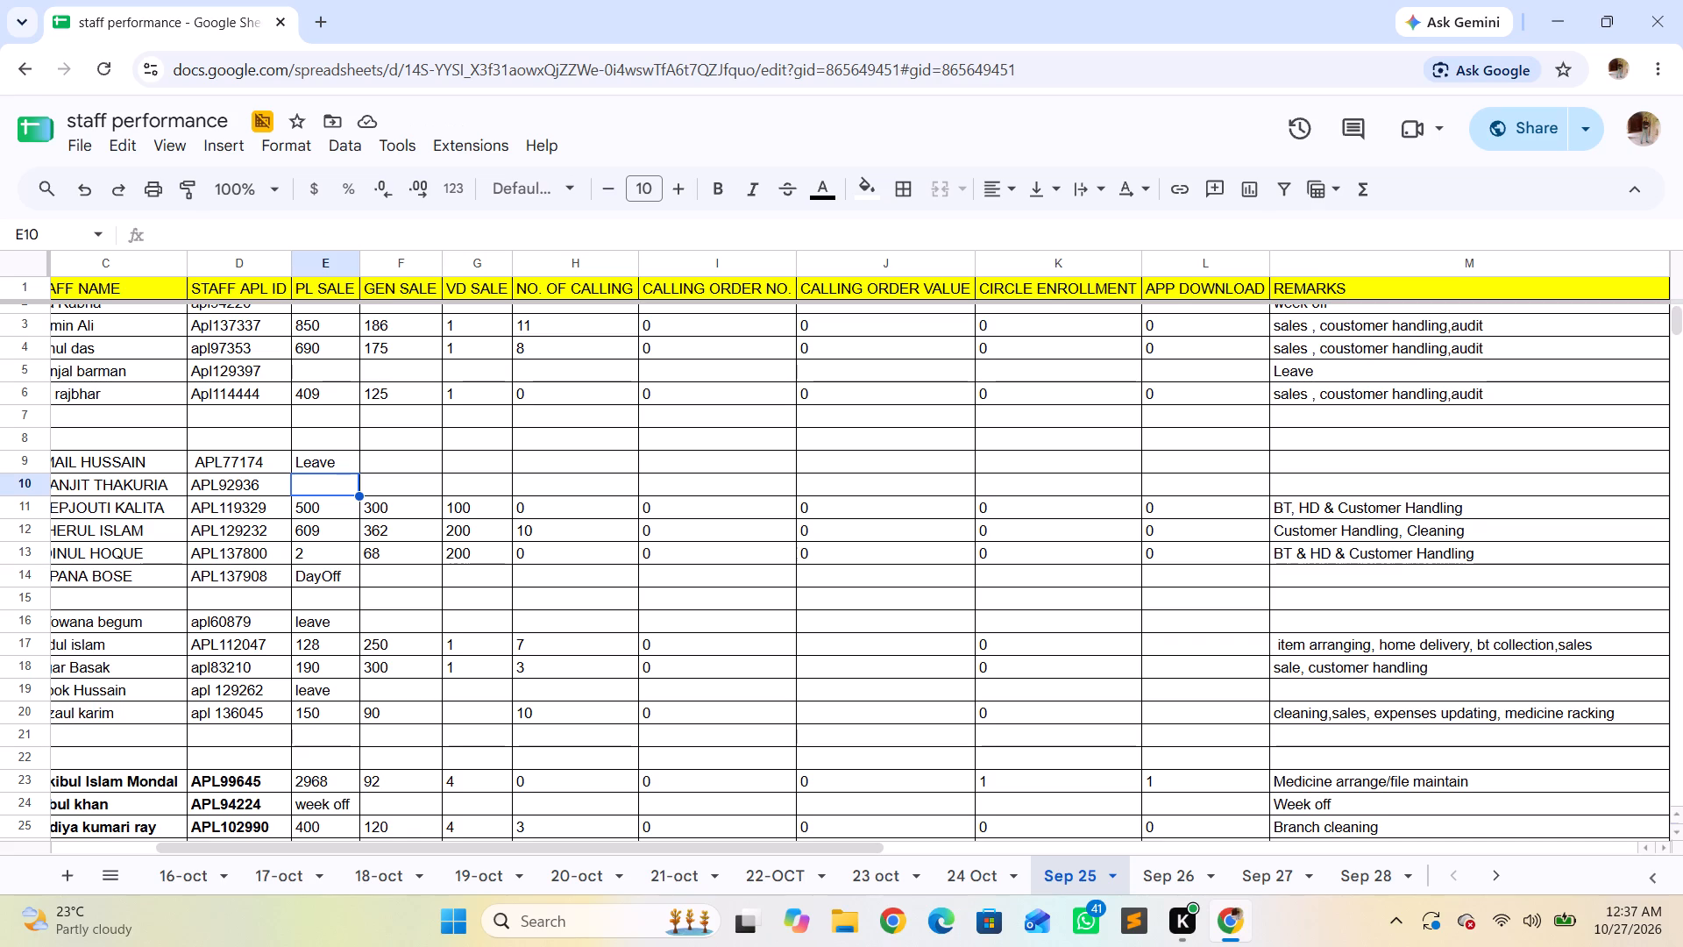
# Switch to the Sep 26 sheet and fit all its column widths to their contents.
pyautogui.click(1165, 868)
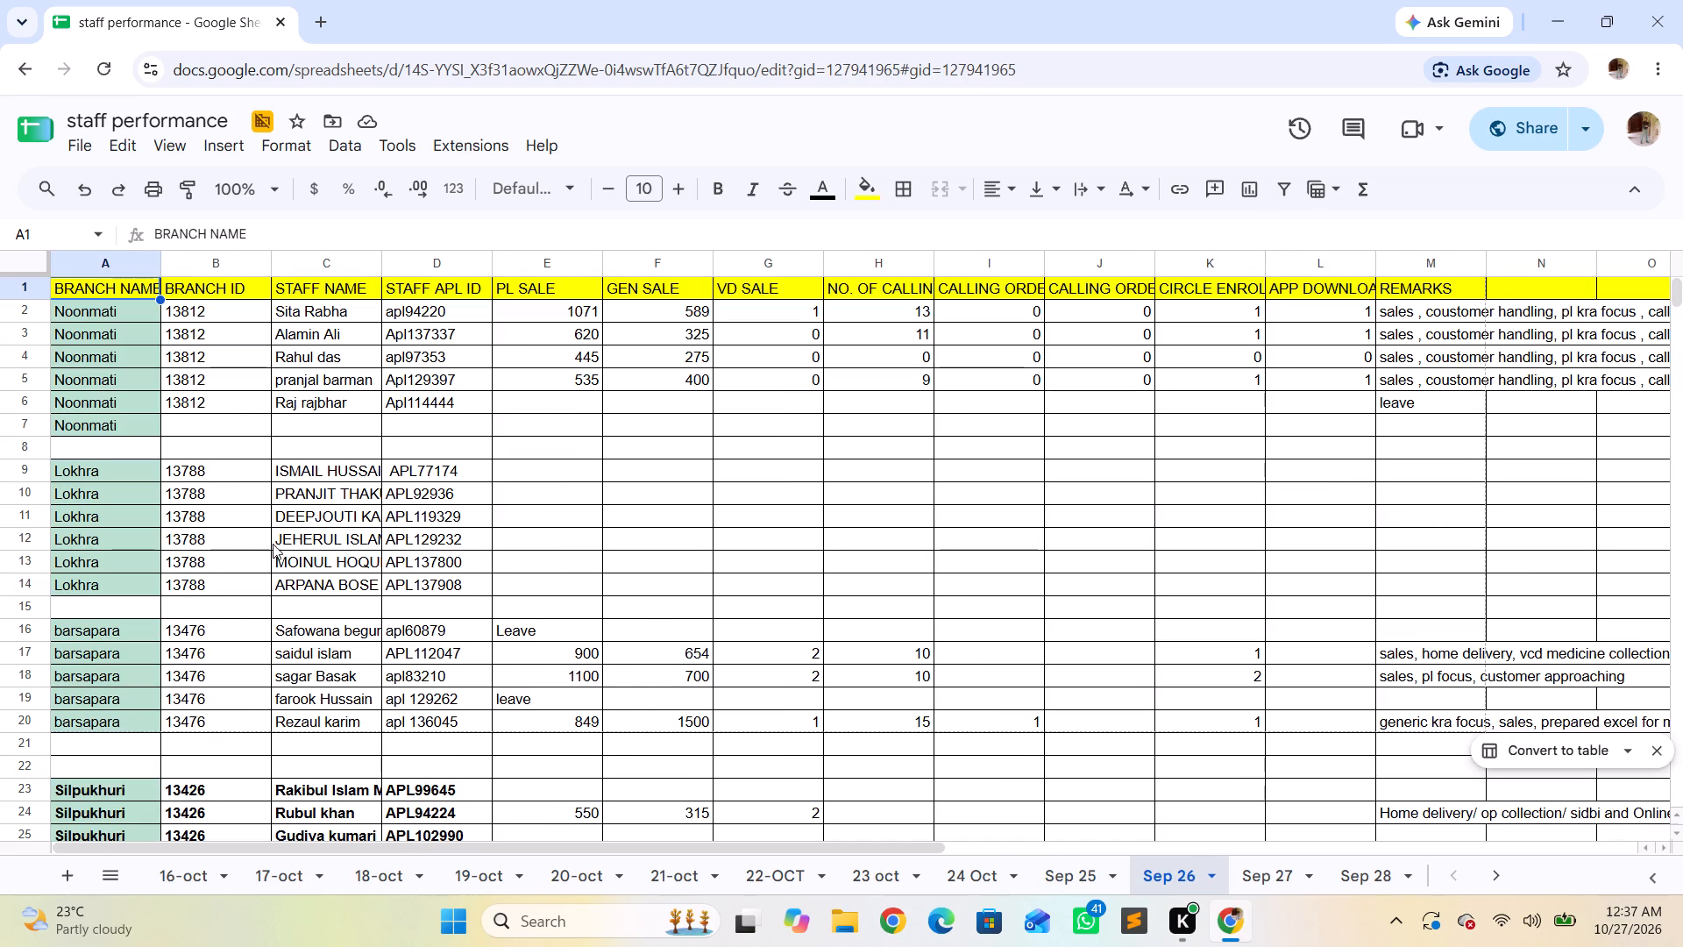
pyautogui.scroll(4, 436, 538)
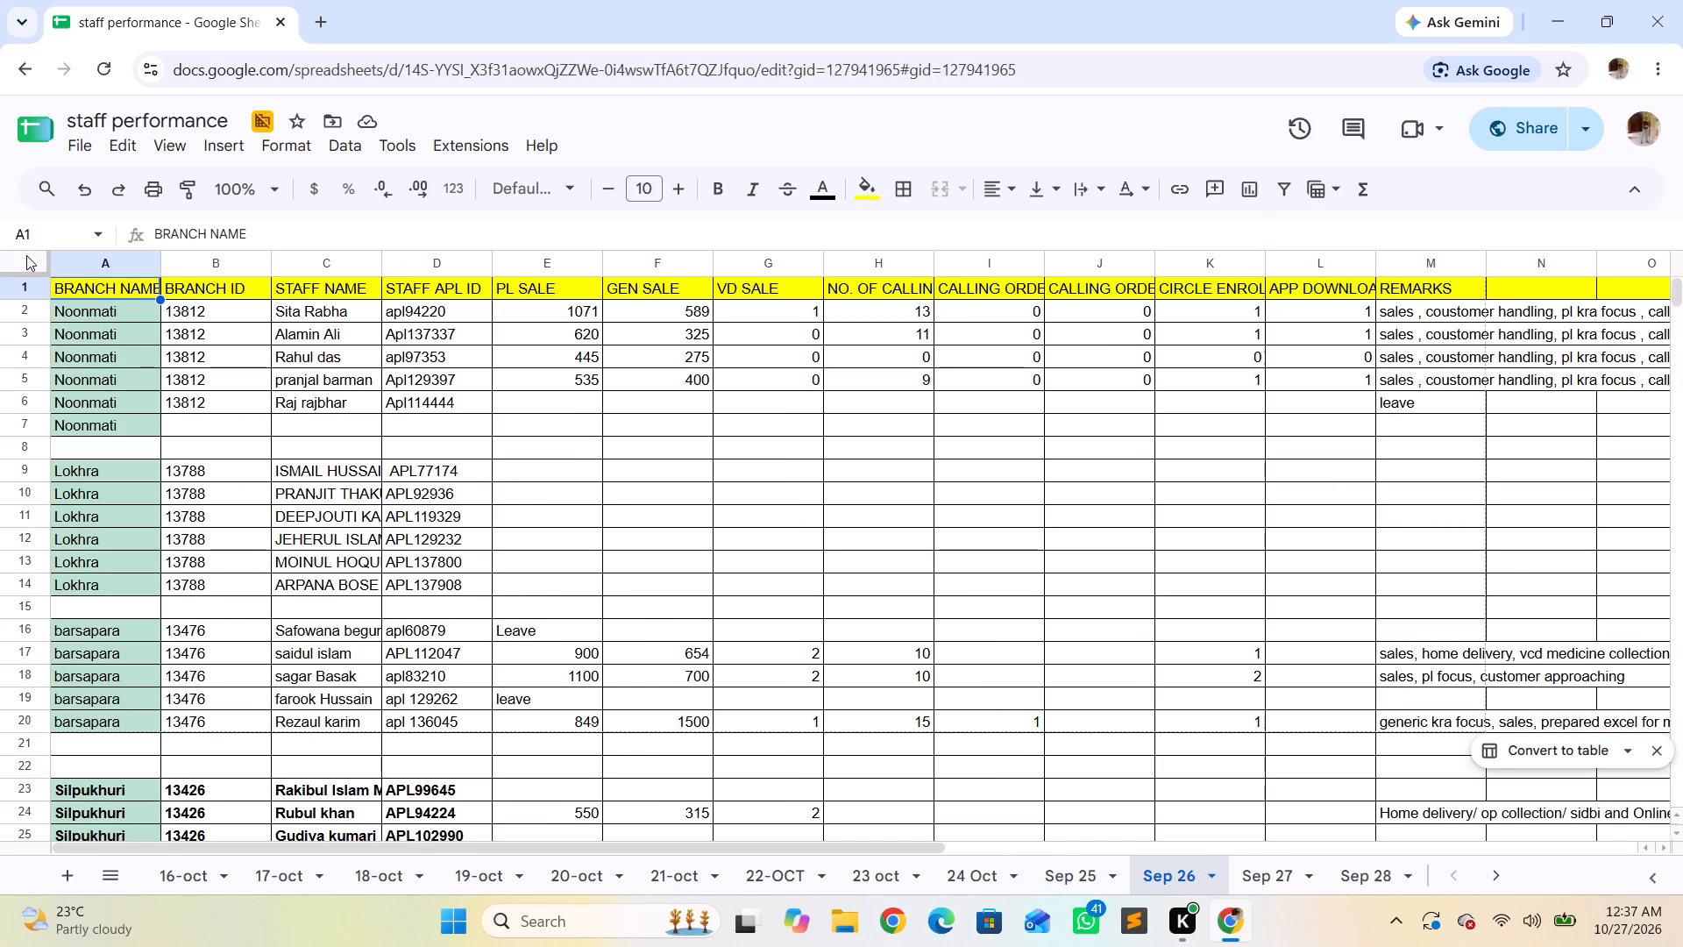
pyautogui.click(26, 255)
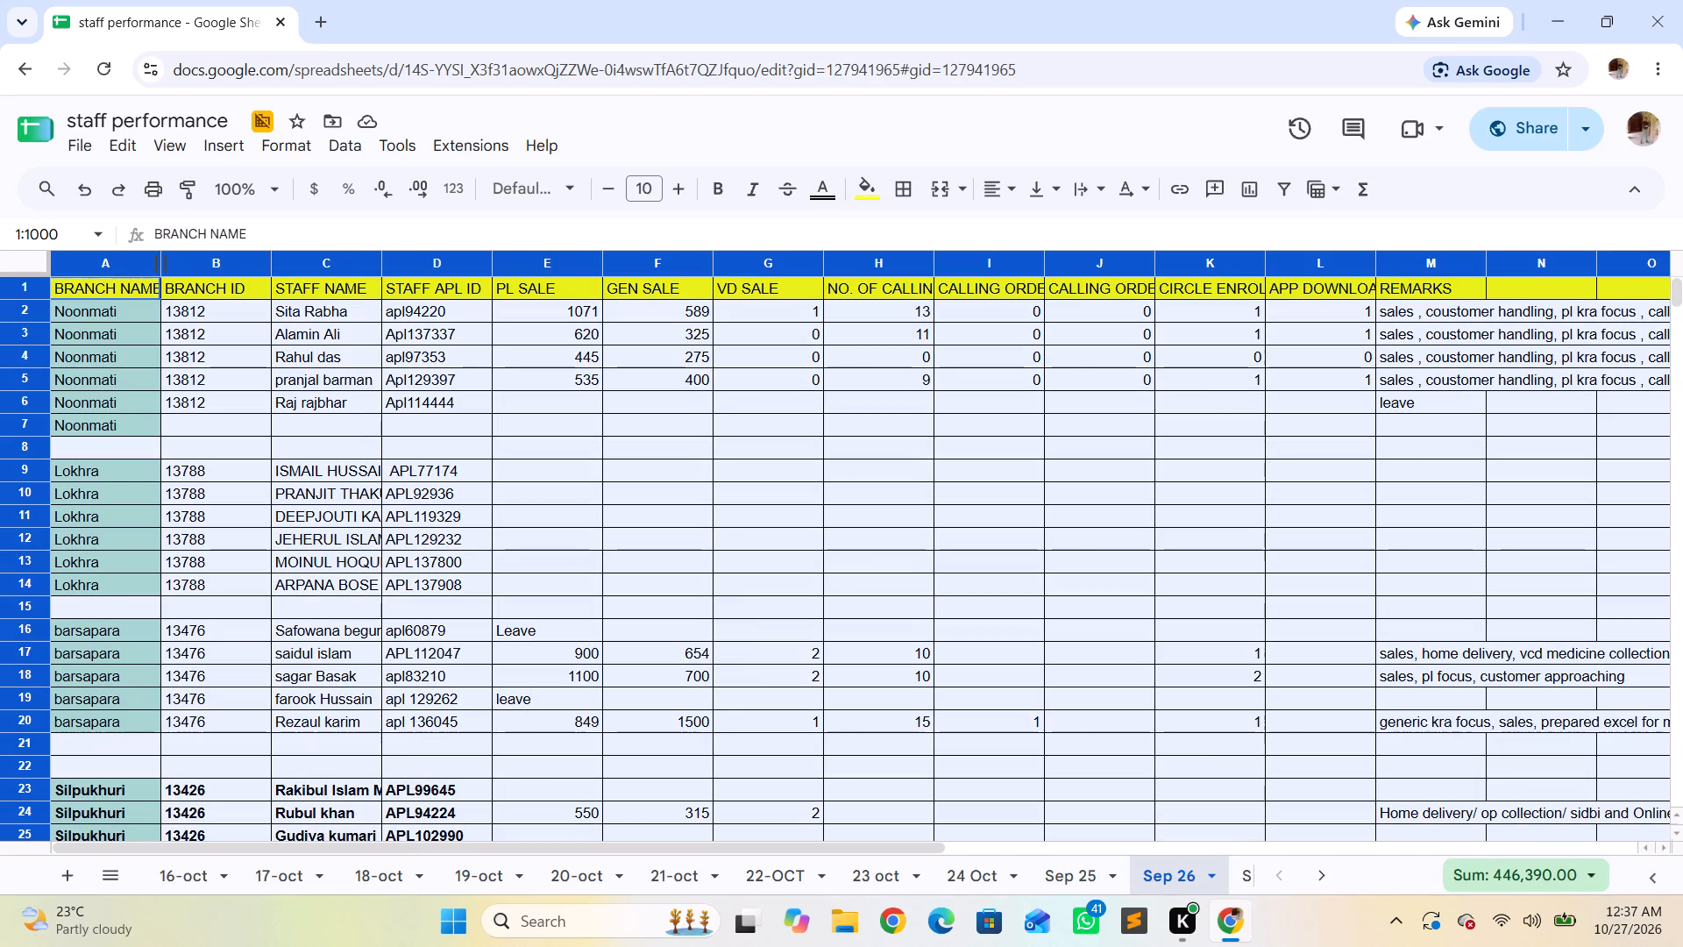
pyautogui.doubleClick(162, 254)
pyautogui.click(659, 515)
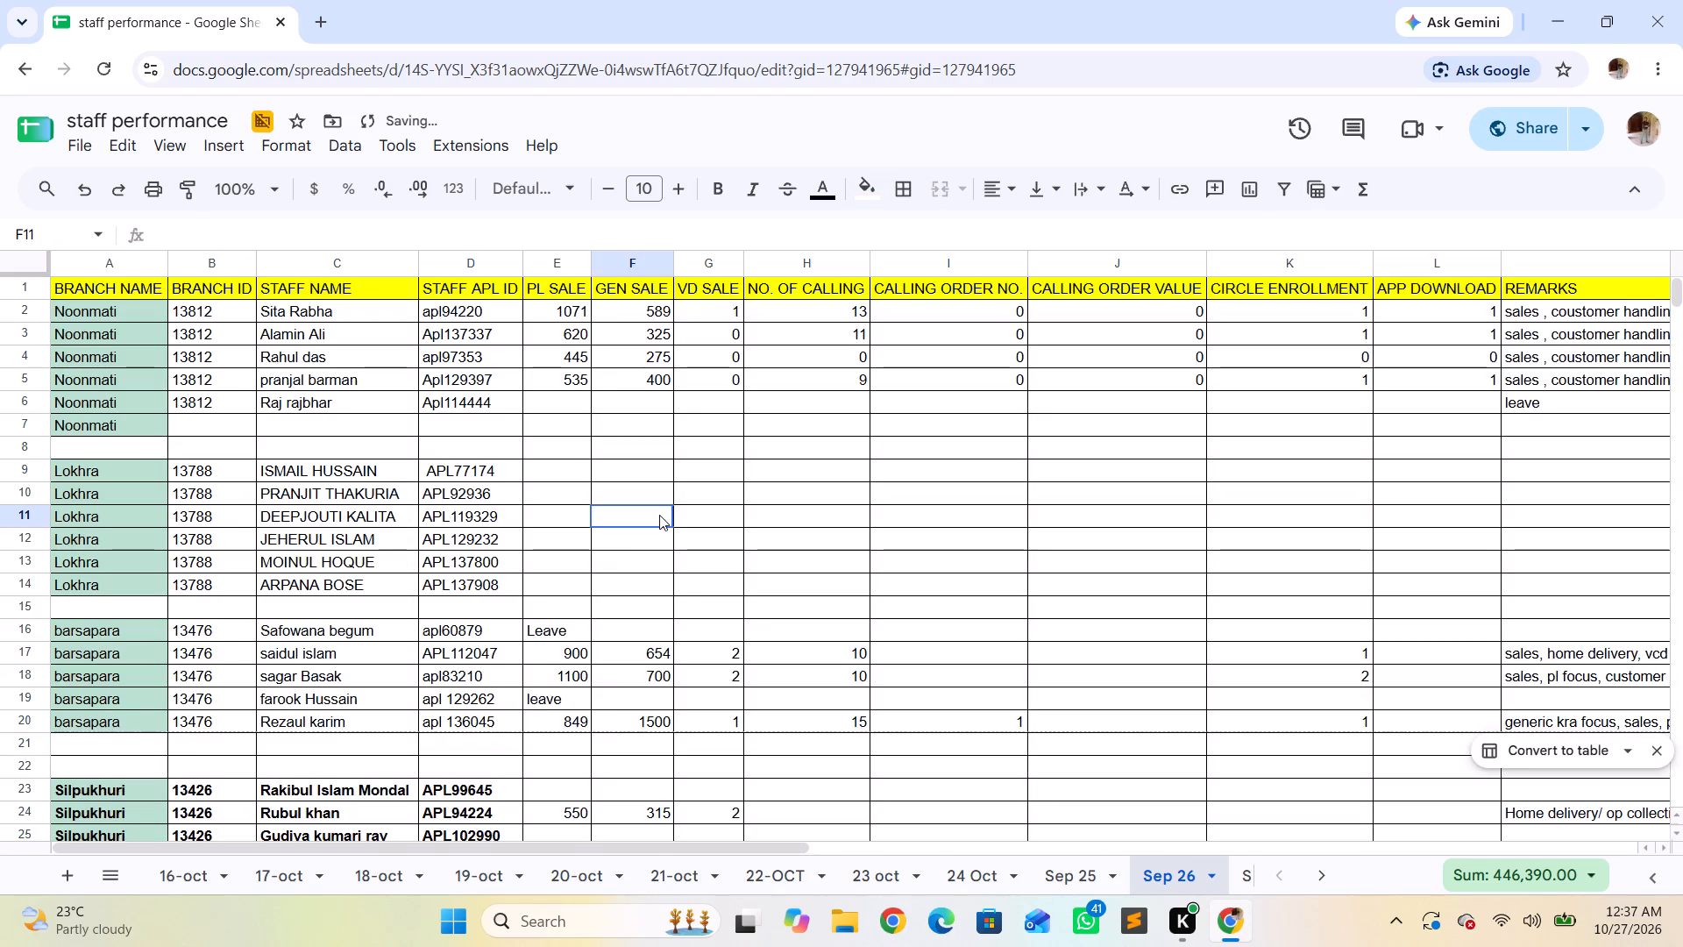
# Freeze the header row of the Sep 26 sheet.
pyautogui.scroll(2, 691, 472)
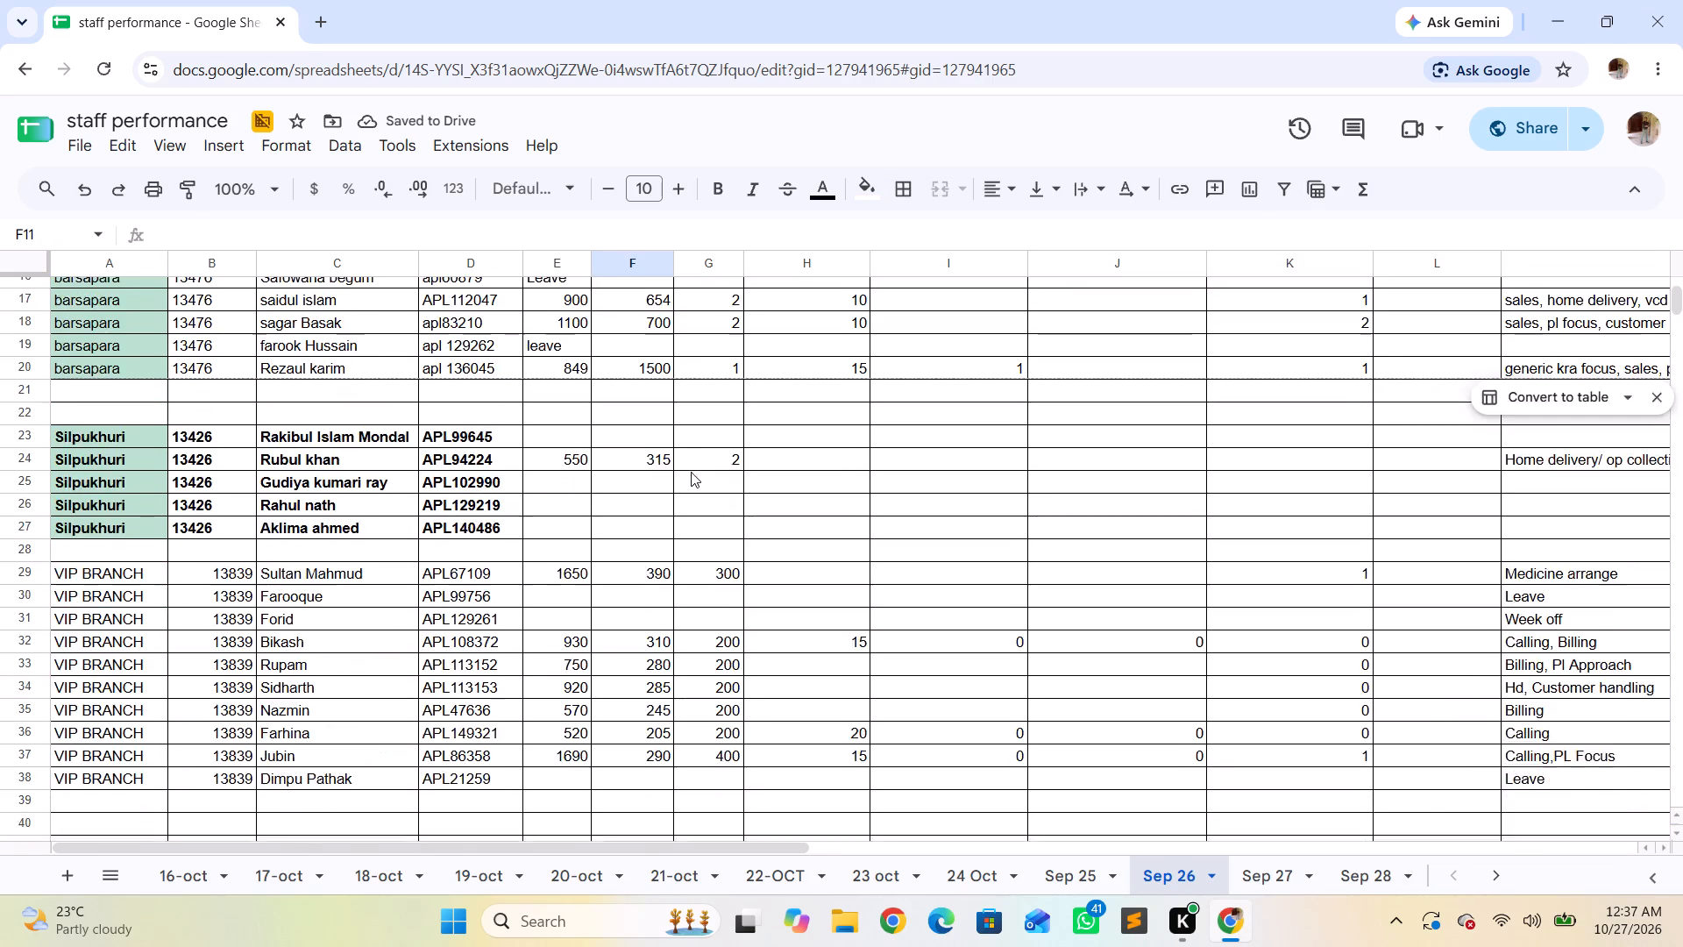
pyautogui.scroll(1, 691, 472)
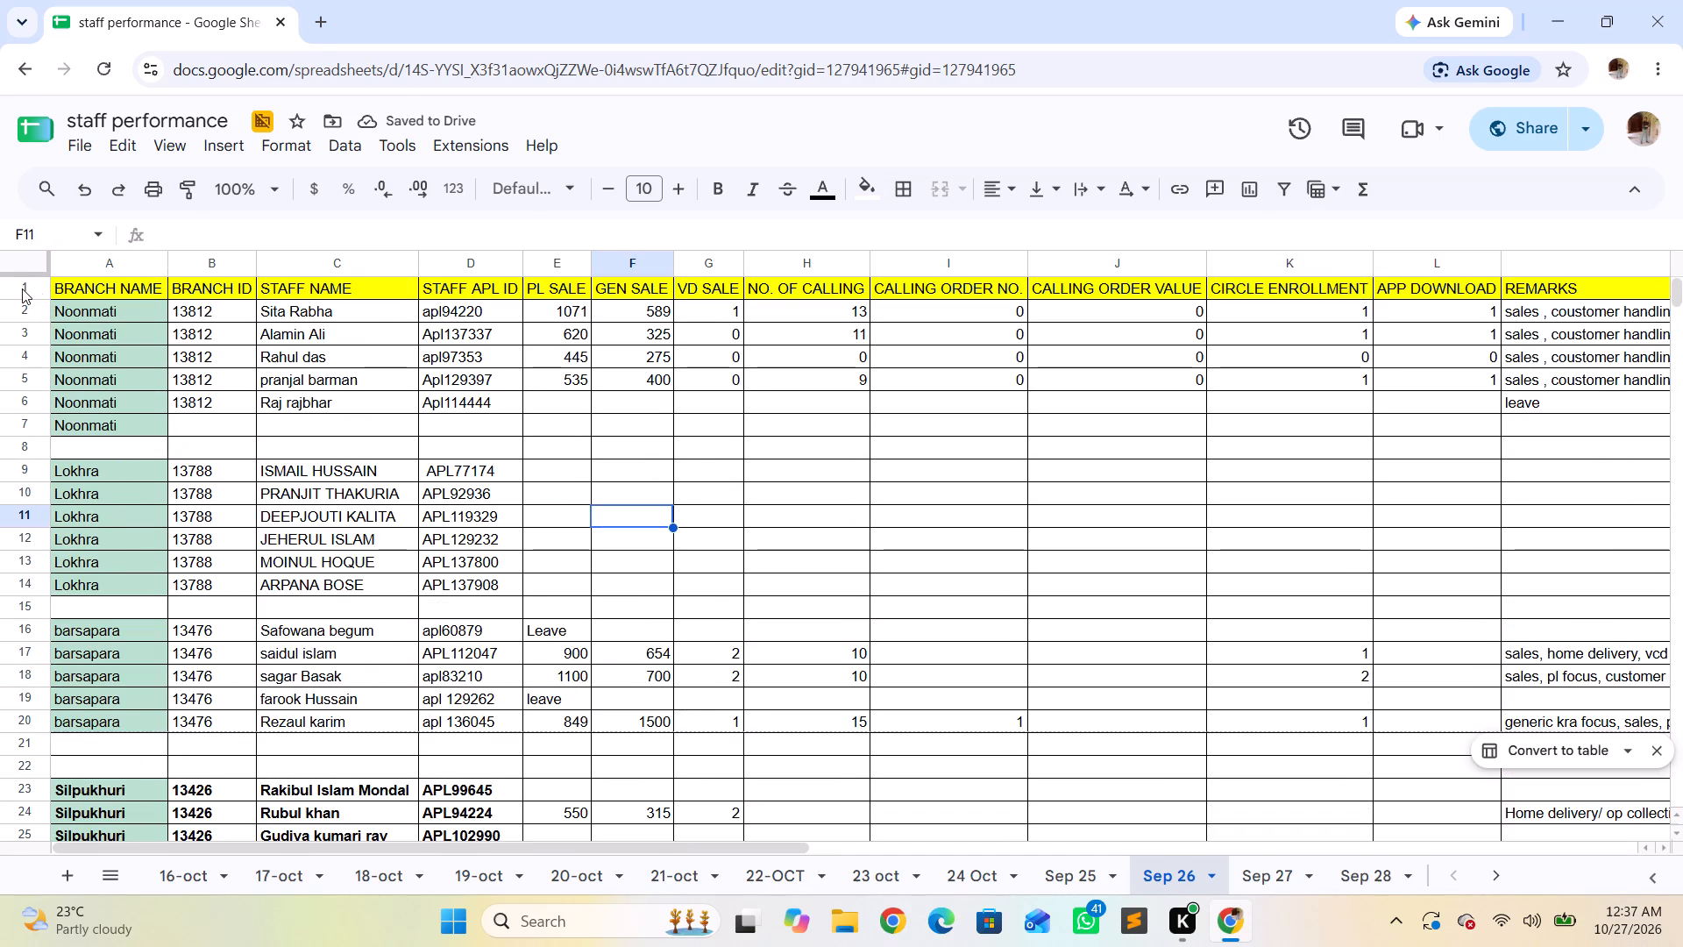
pyautogui.click(22, 288)
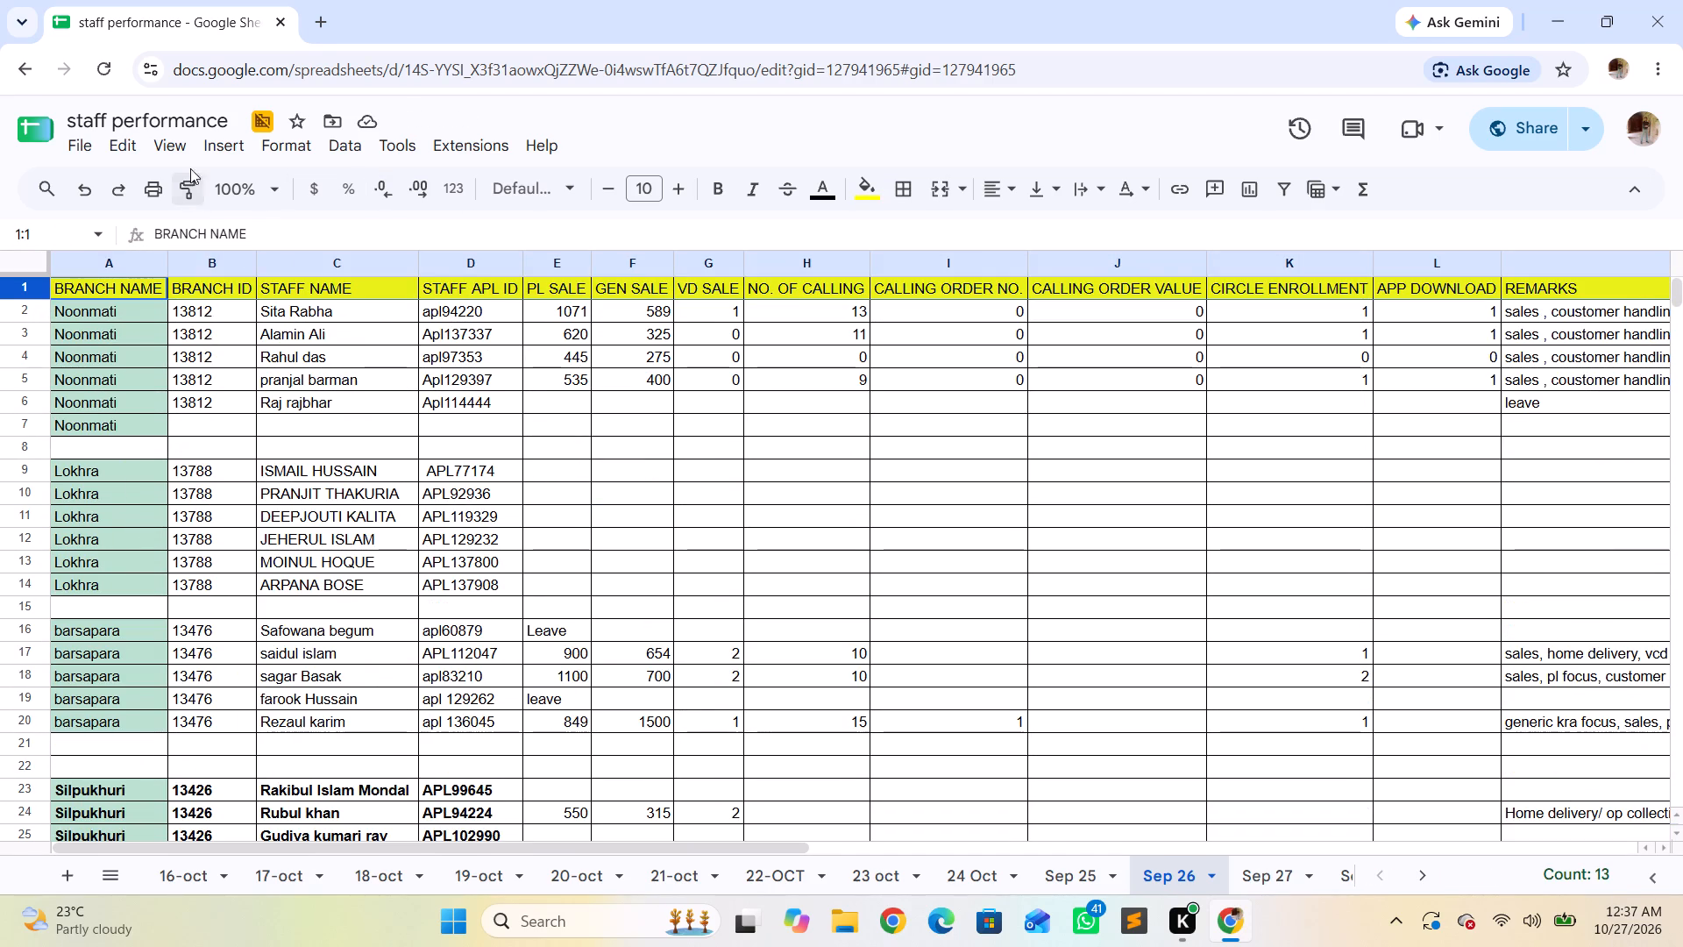
pyautogui.moveTo(174, 157); pyautogui.dragTo(479, 213)
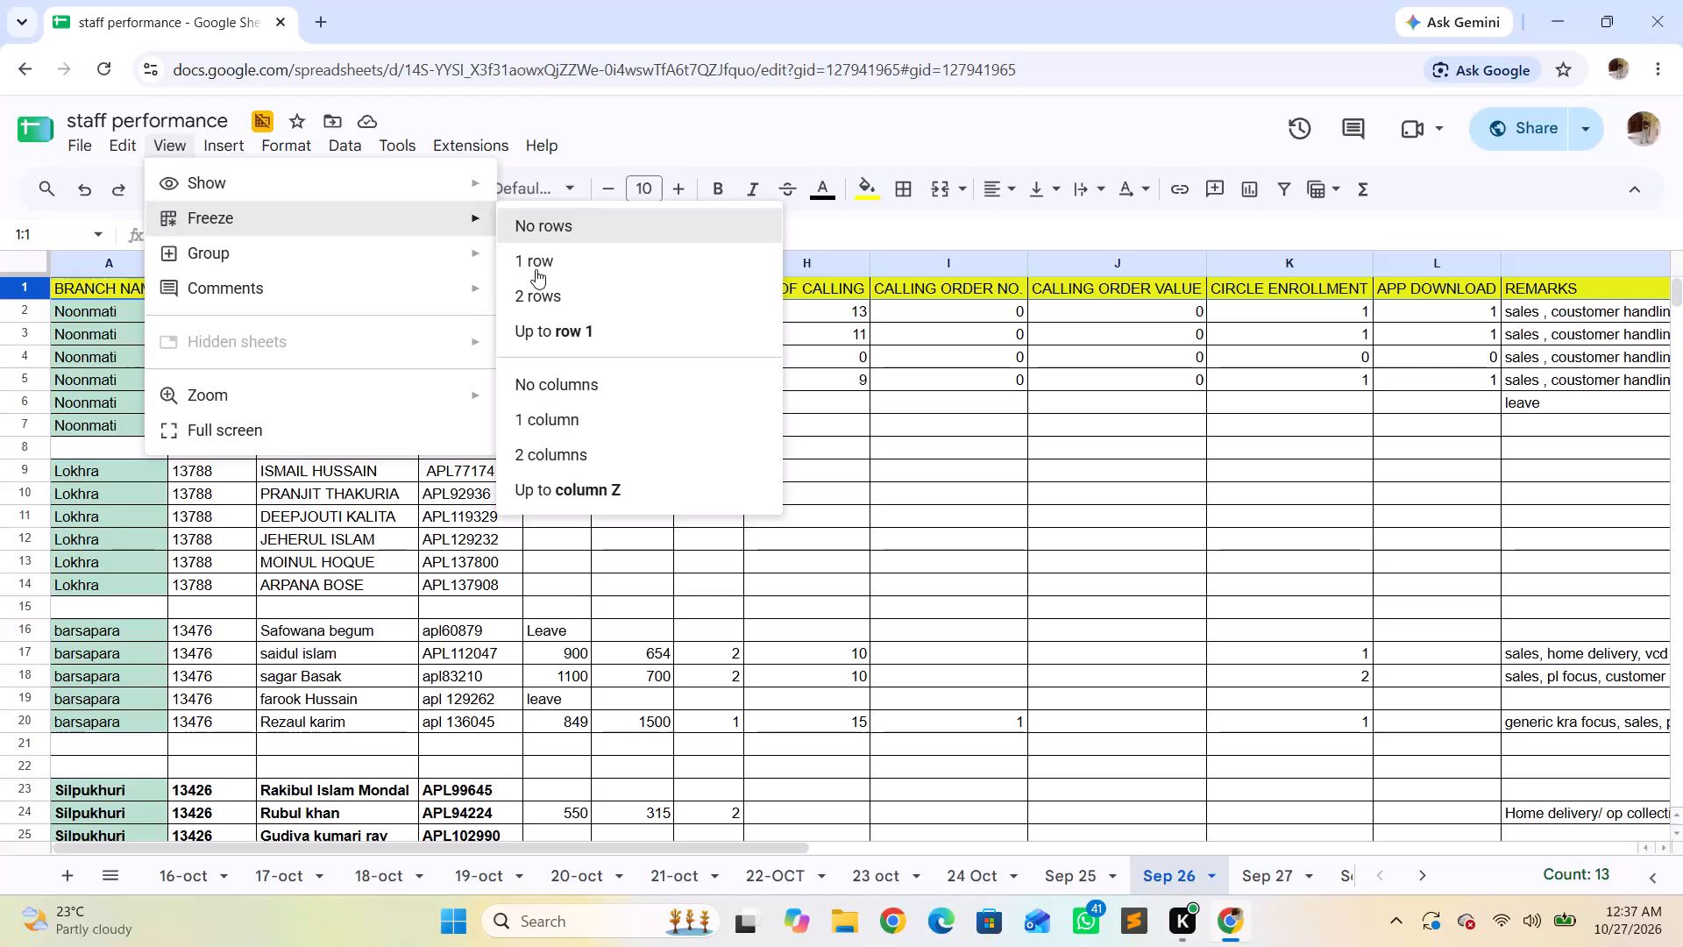
pyautogui.click(545, 261)
pyautogui.click(725, 598)
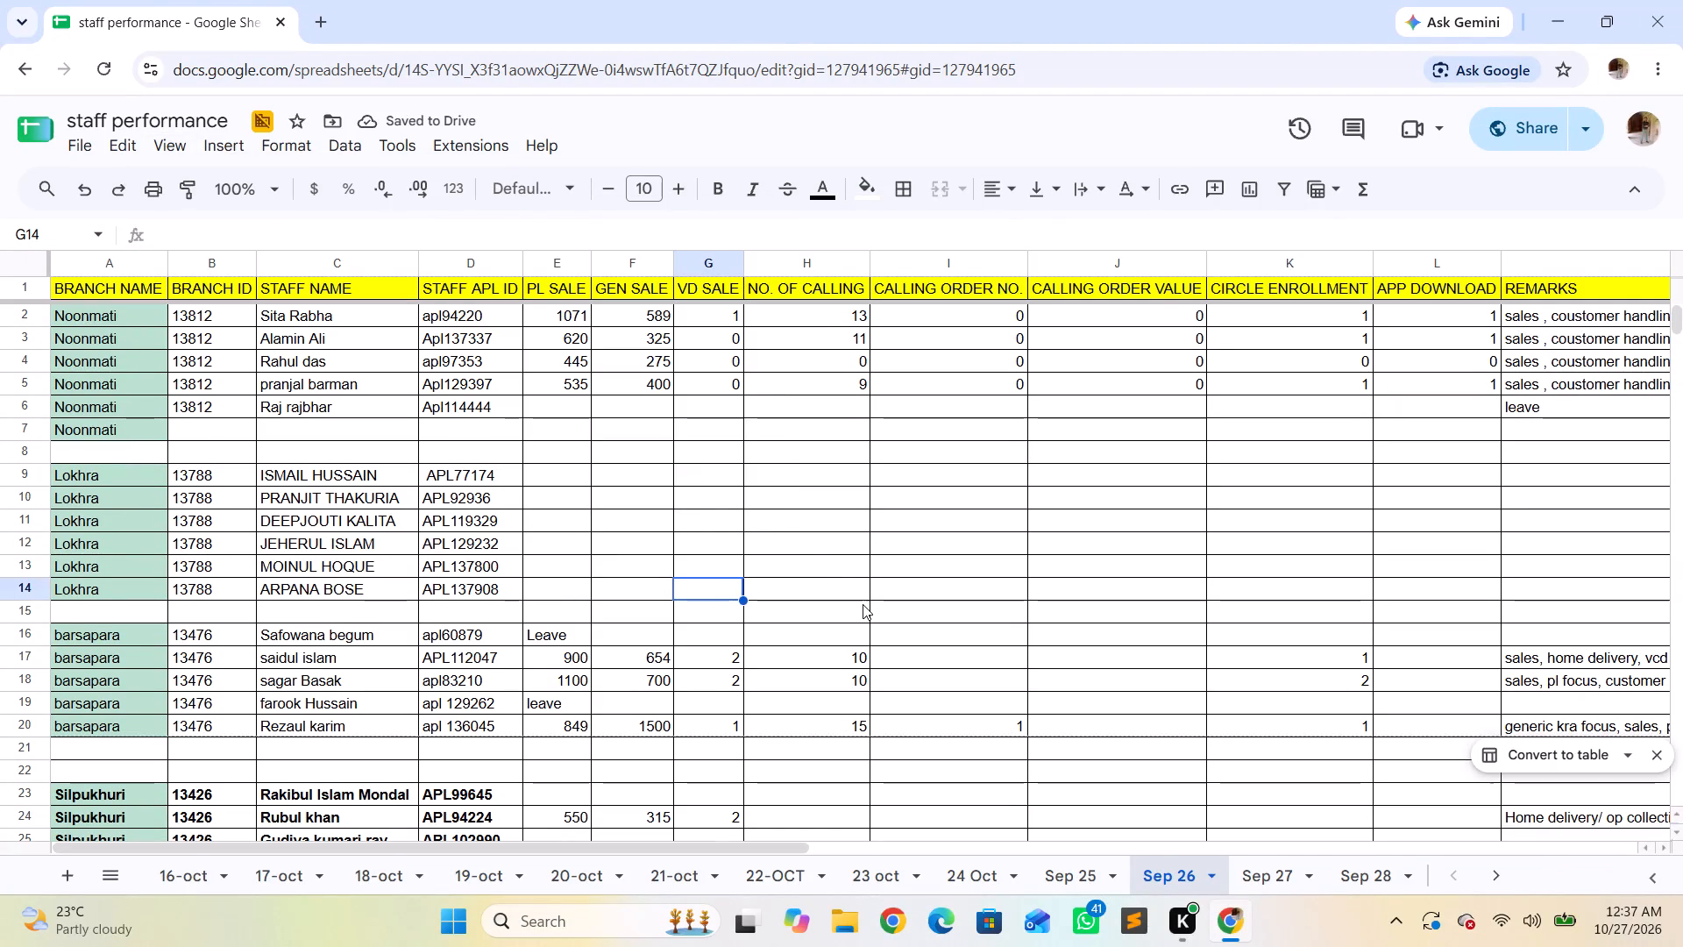
# Enter "DayOff" under PL SALE for the Lokhra staff member in row 13 of the Sep 26 sheet.
pyautogui.click(565, 472)
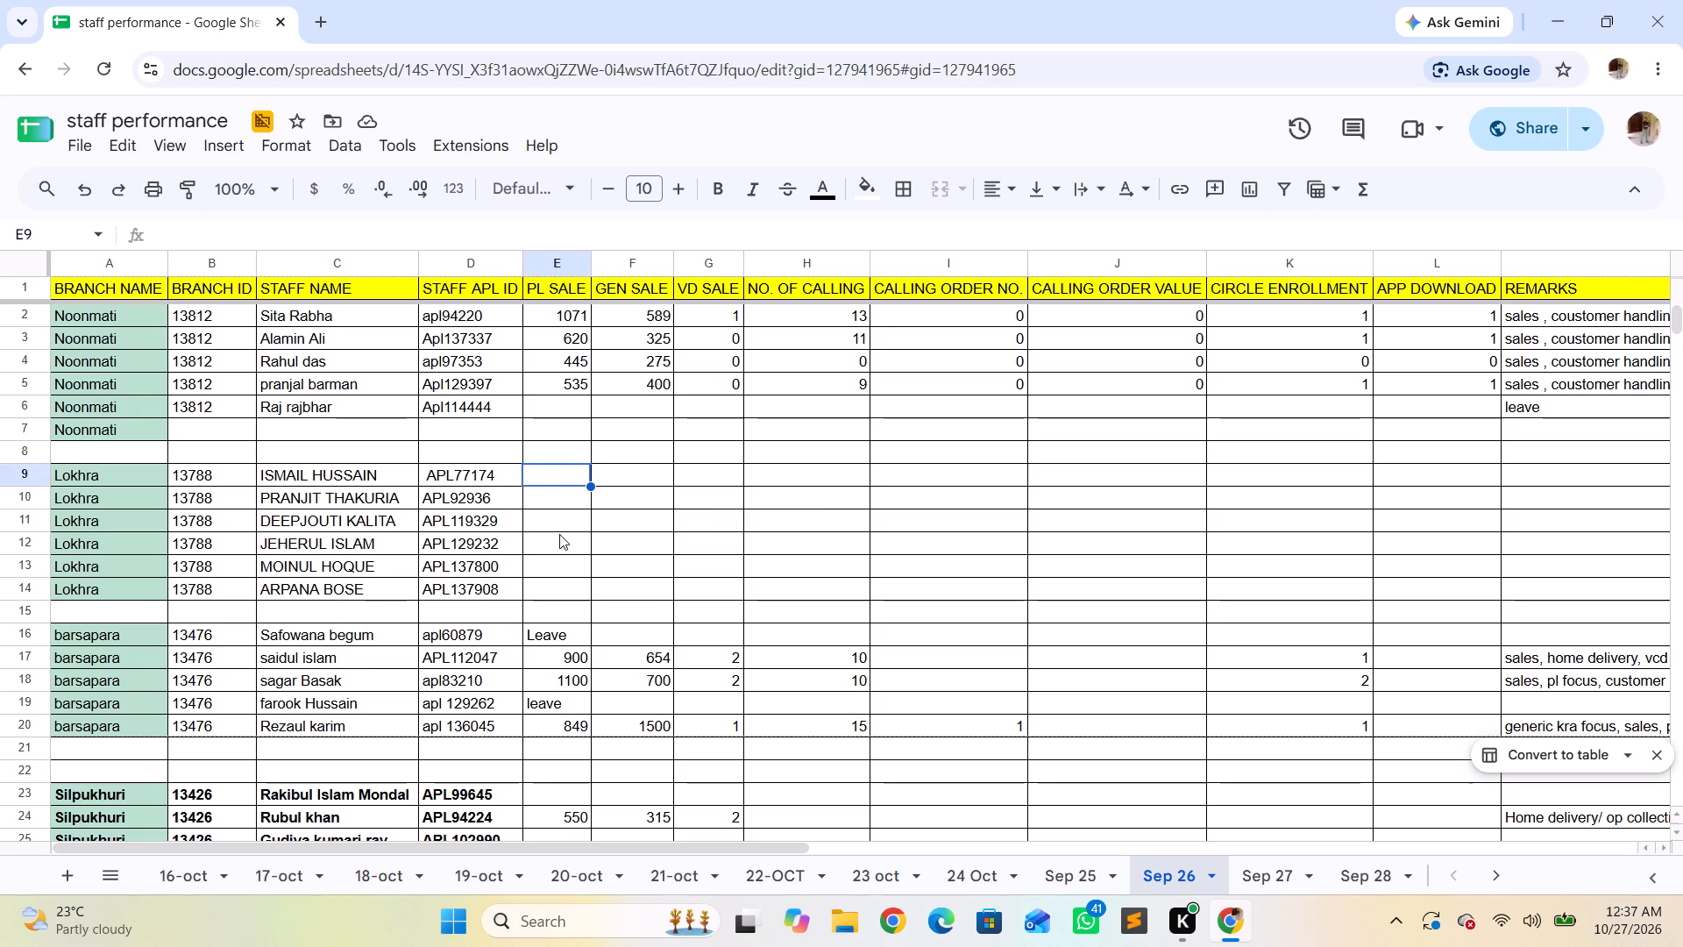
pyautogui.click(543, 566)
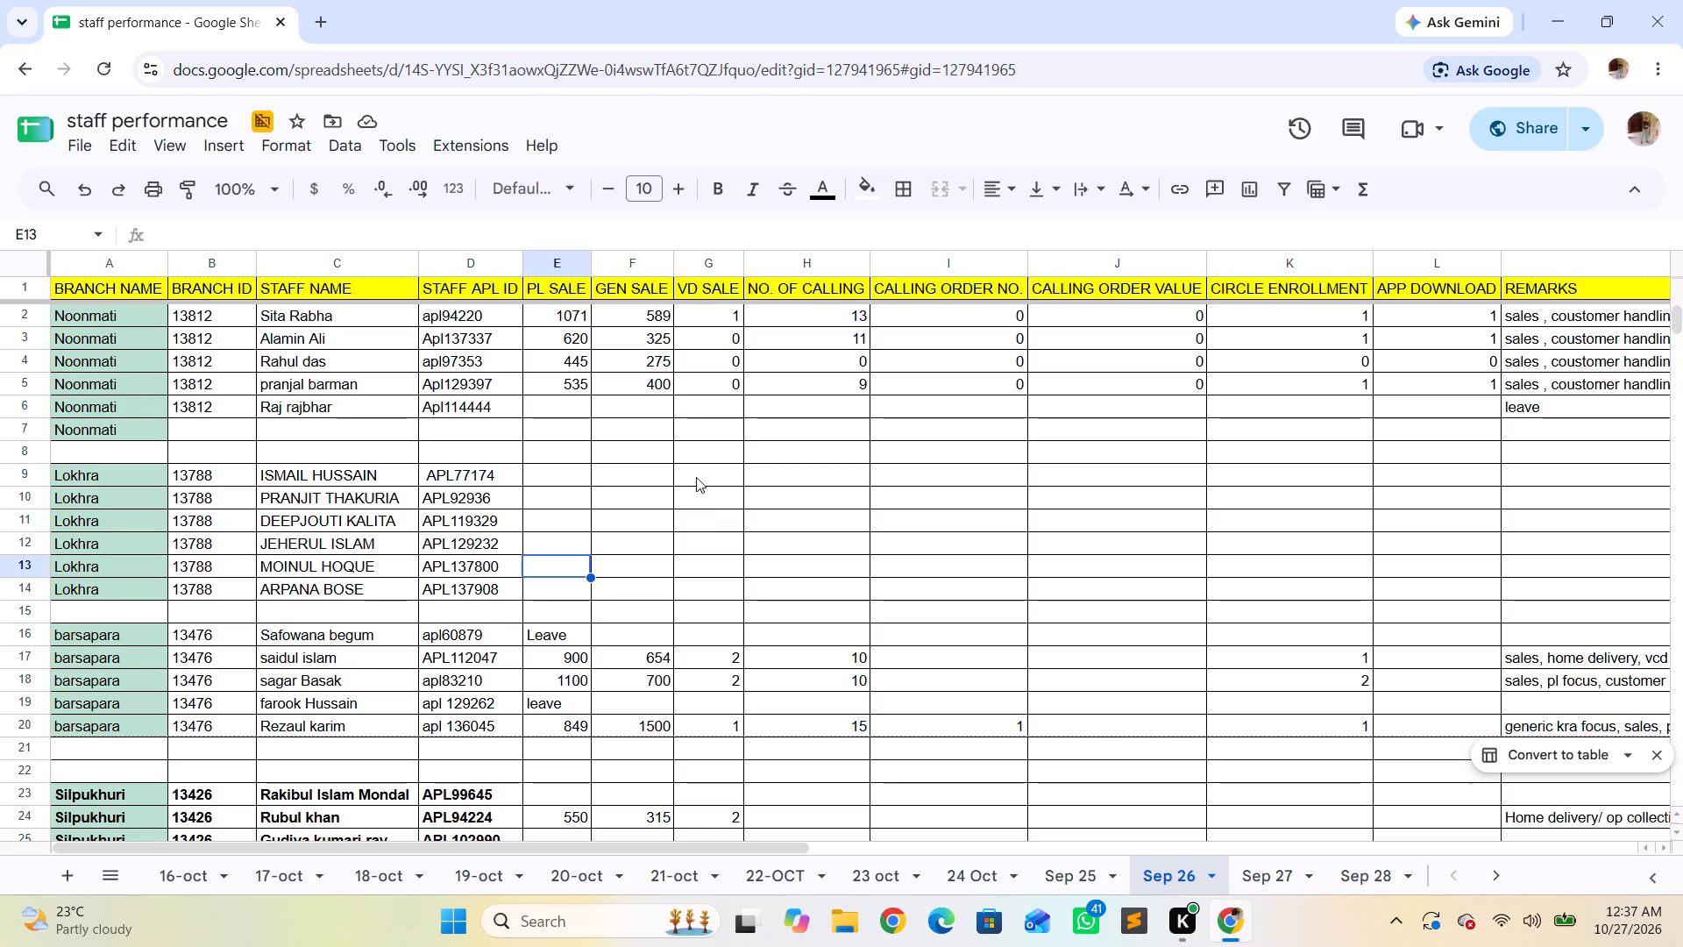
pyautogui.write('Day')
pyautogui.write('Off')
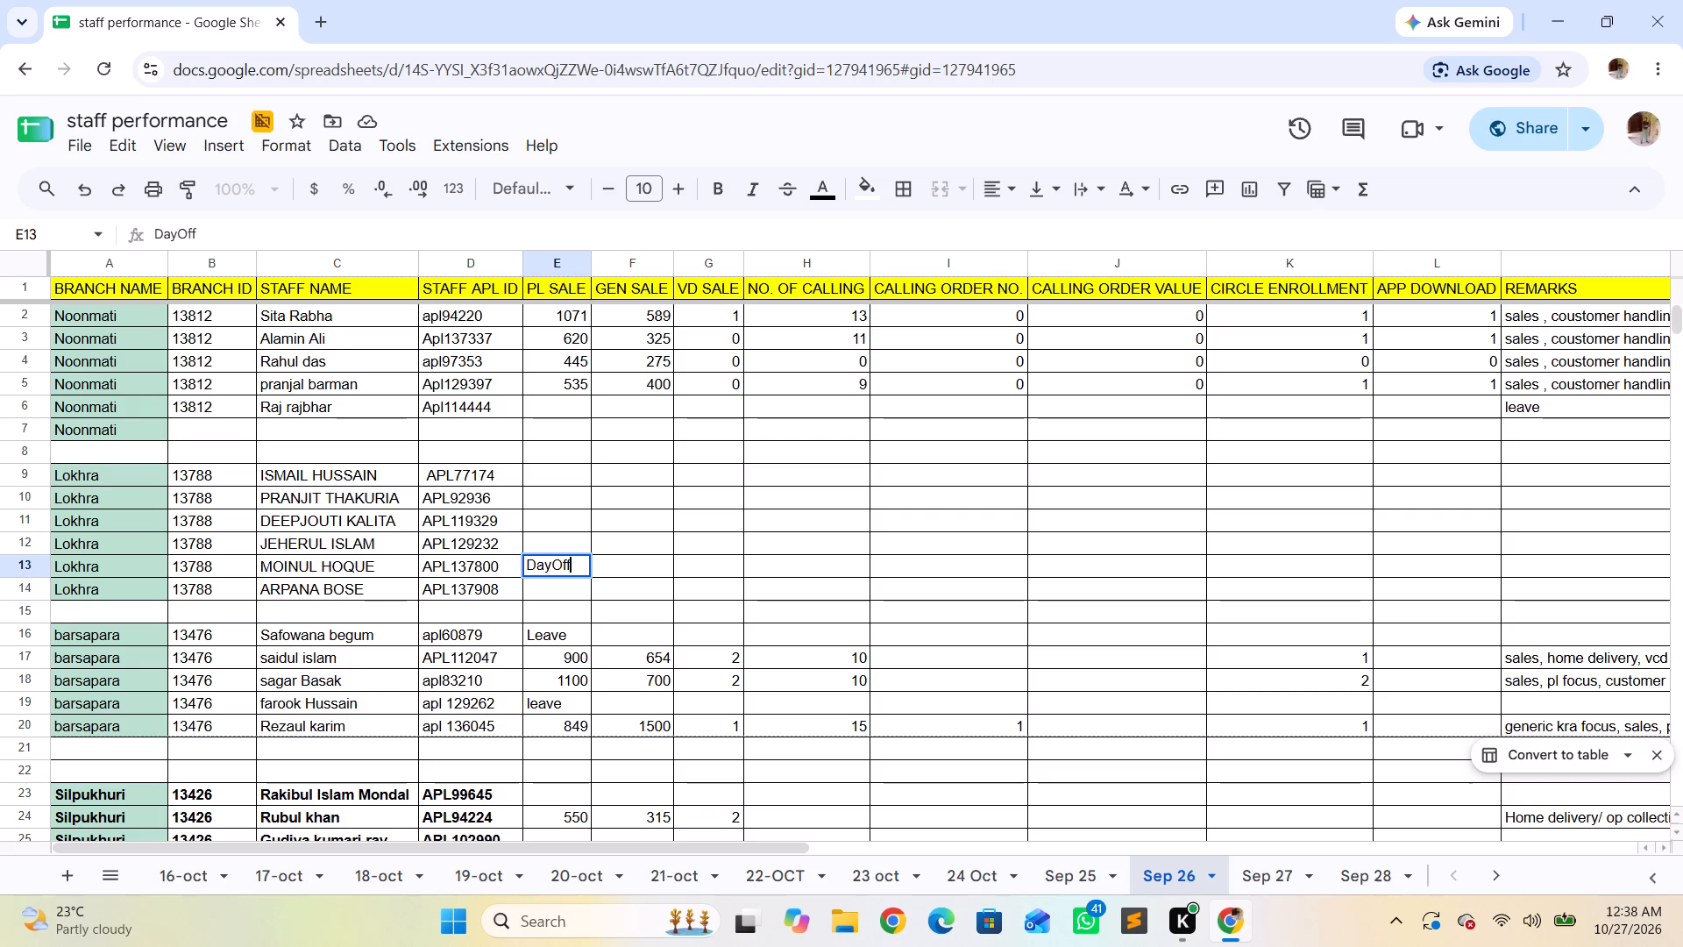
pyautogui.press('Right')
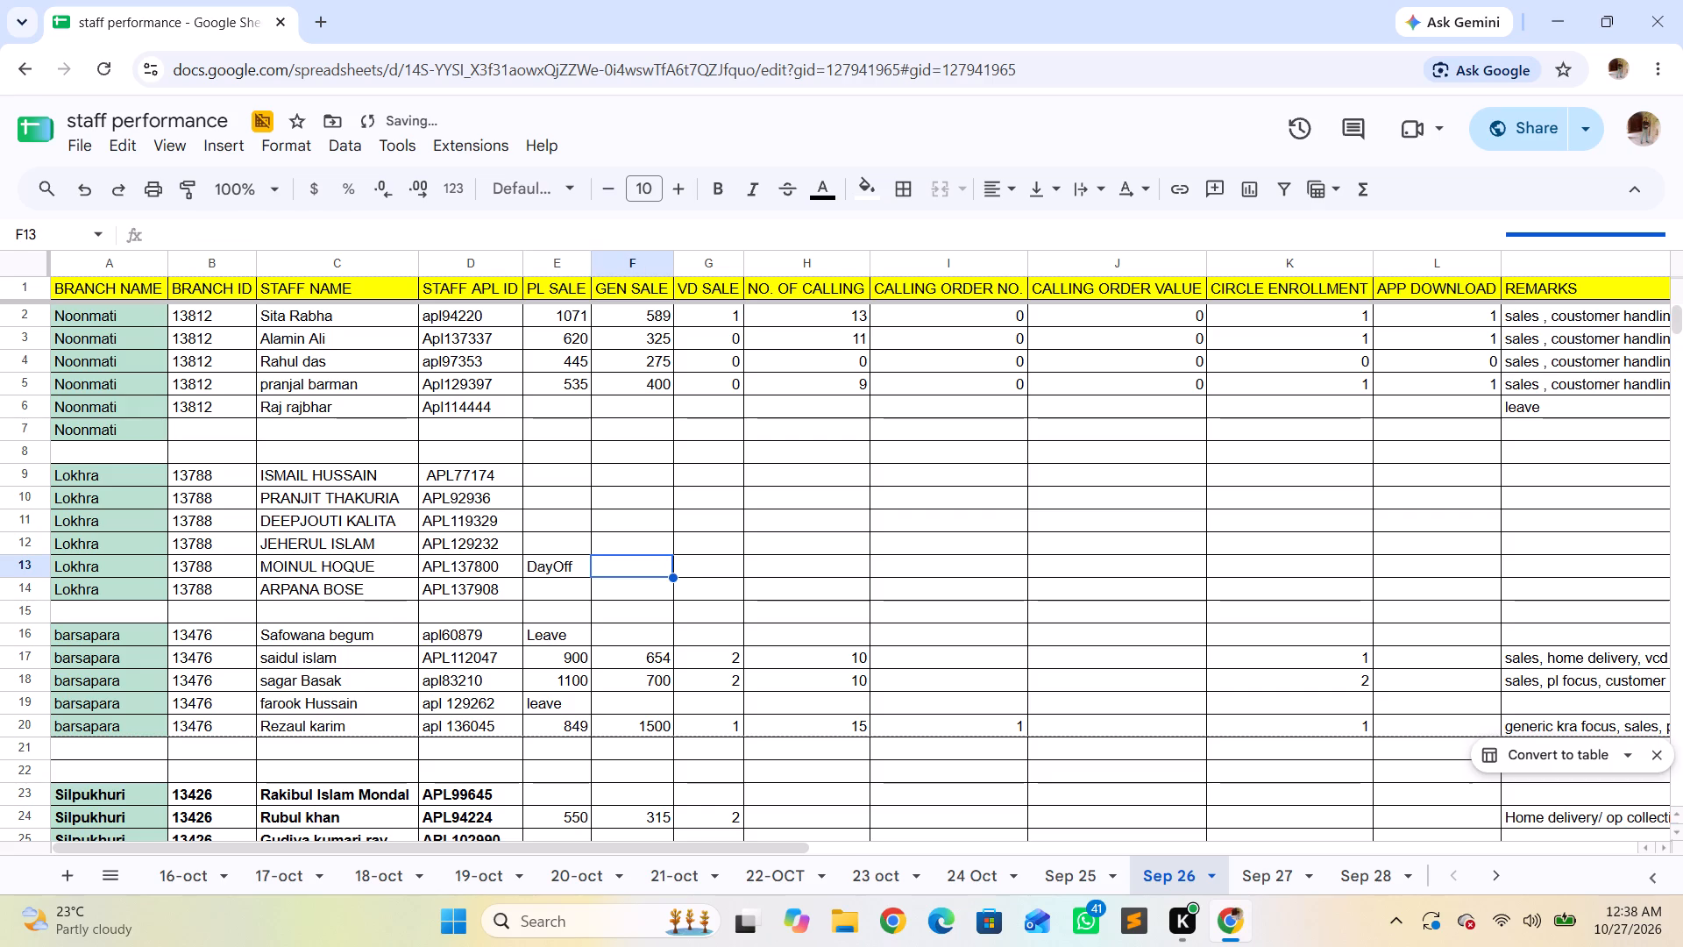
# Fill in the Lokhra sales figures in row 14: PL SALE 100, GEN SALE 194 and VD SALE 0.
pyautogui.press('Left')
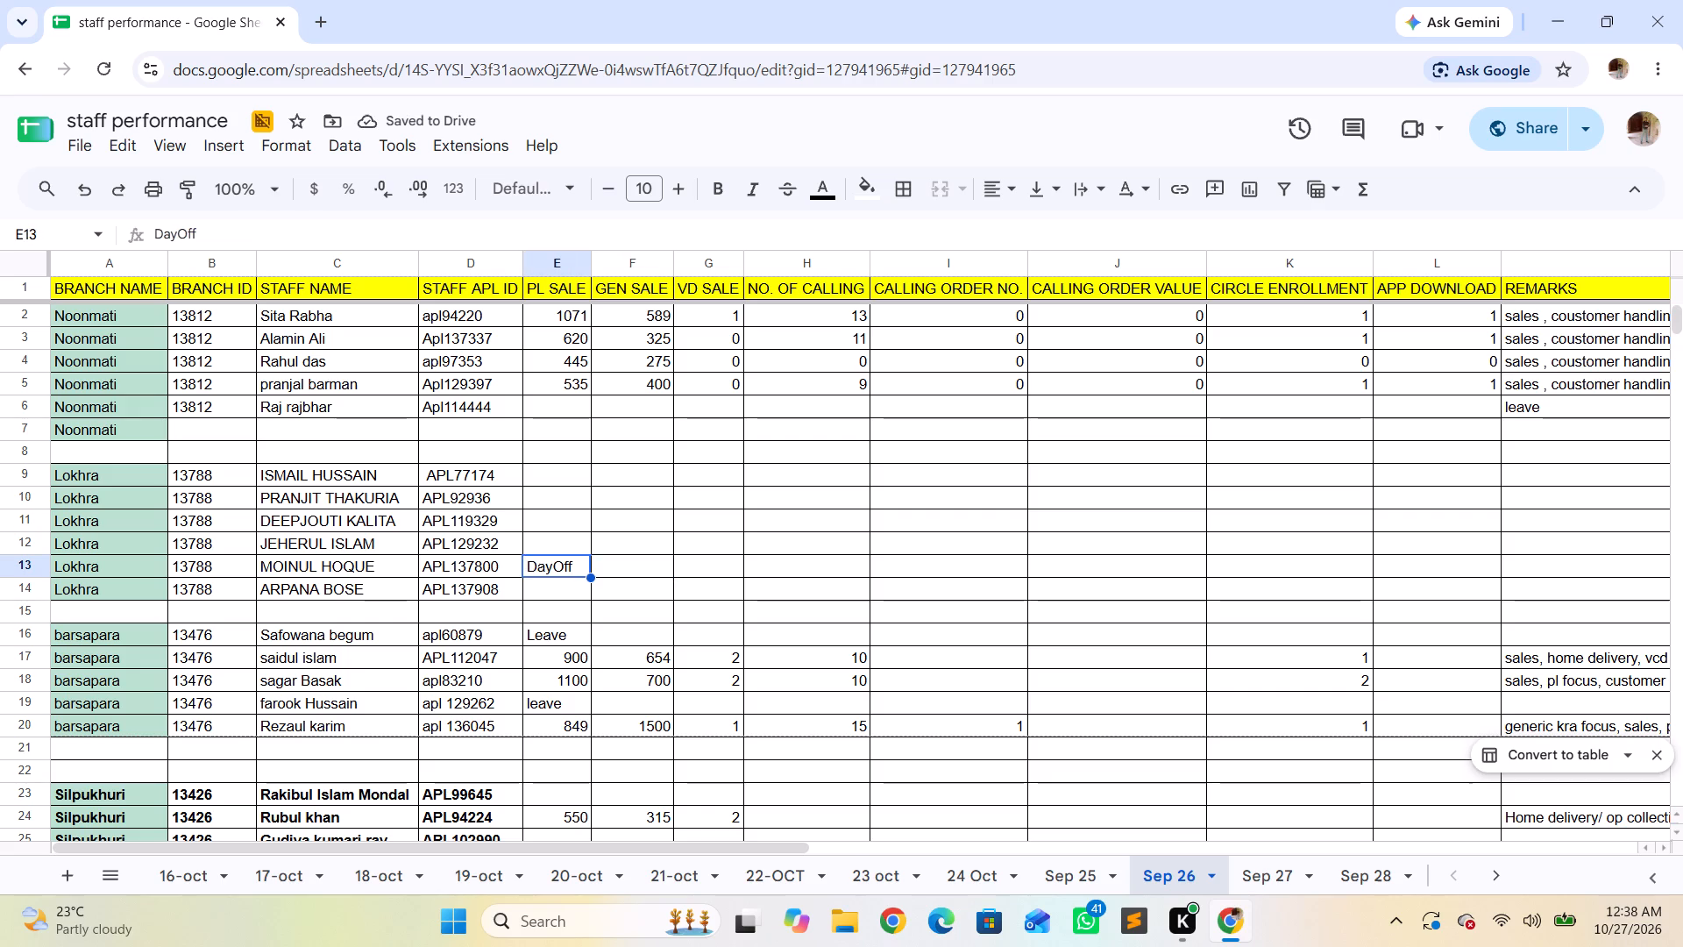
pyautogui.press('Down')
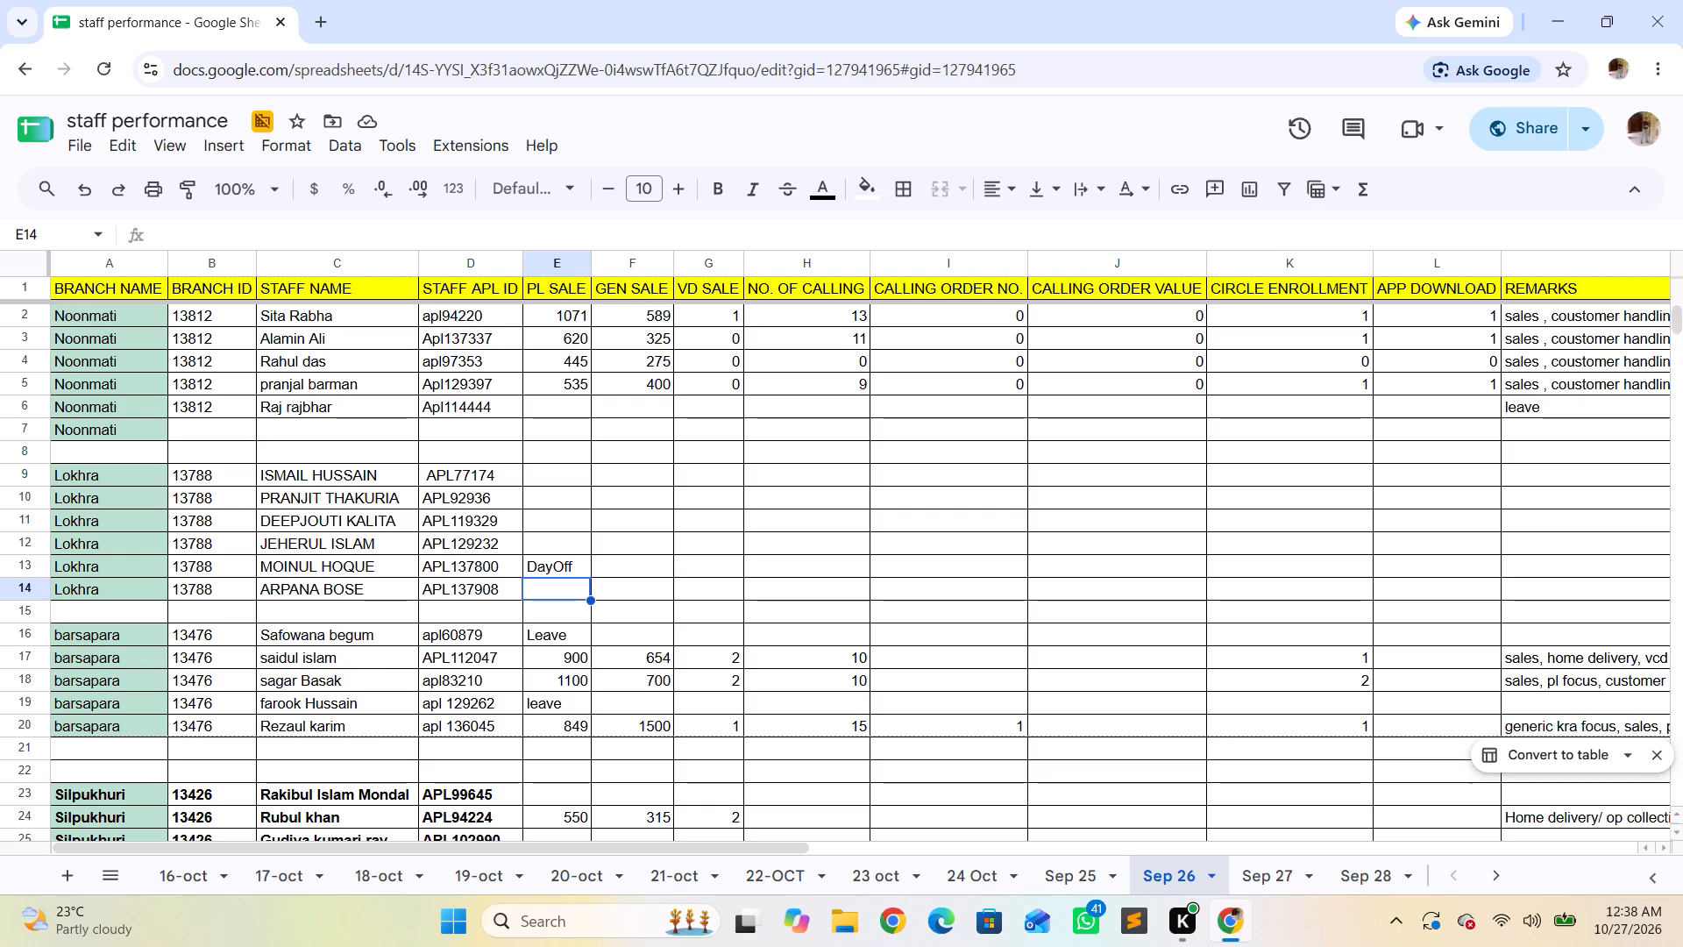
pyautogui.write('100')
pyautogui.press('Right')
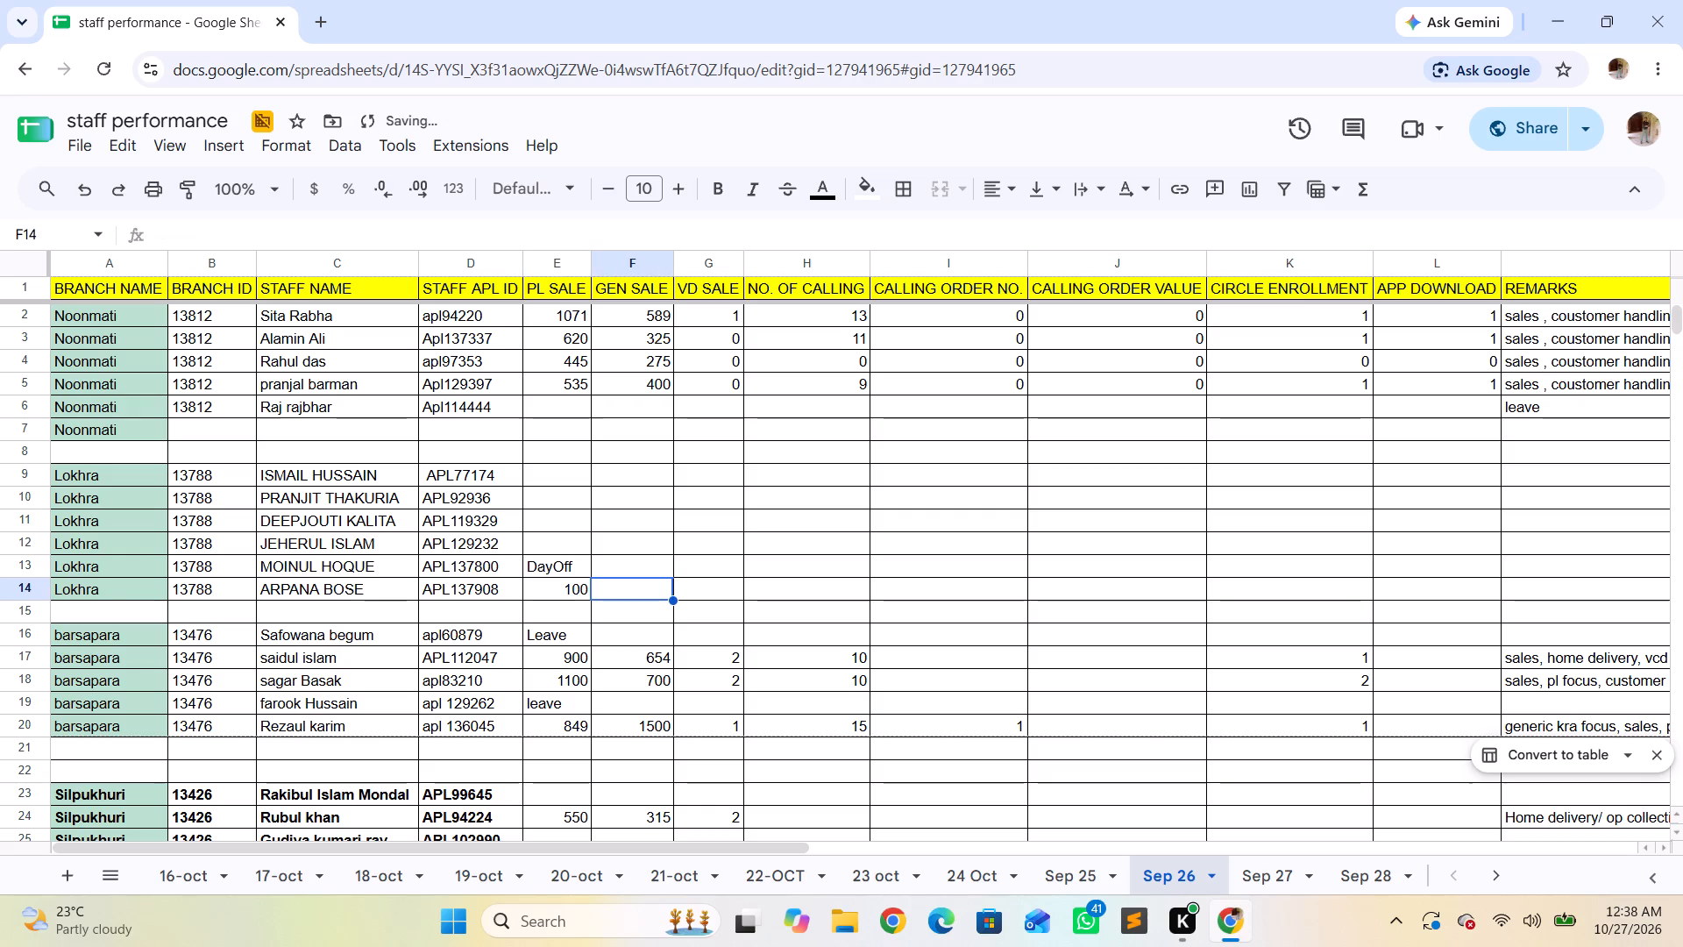
pyautogui.write('199')
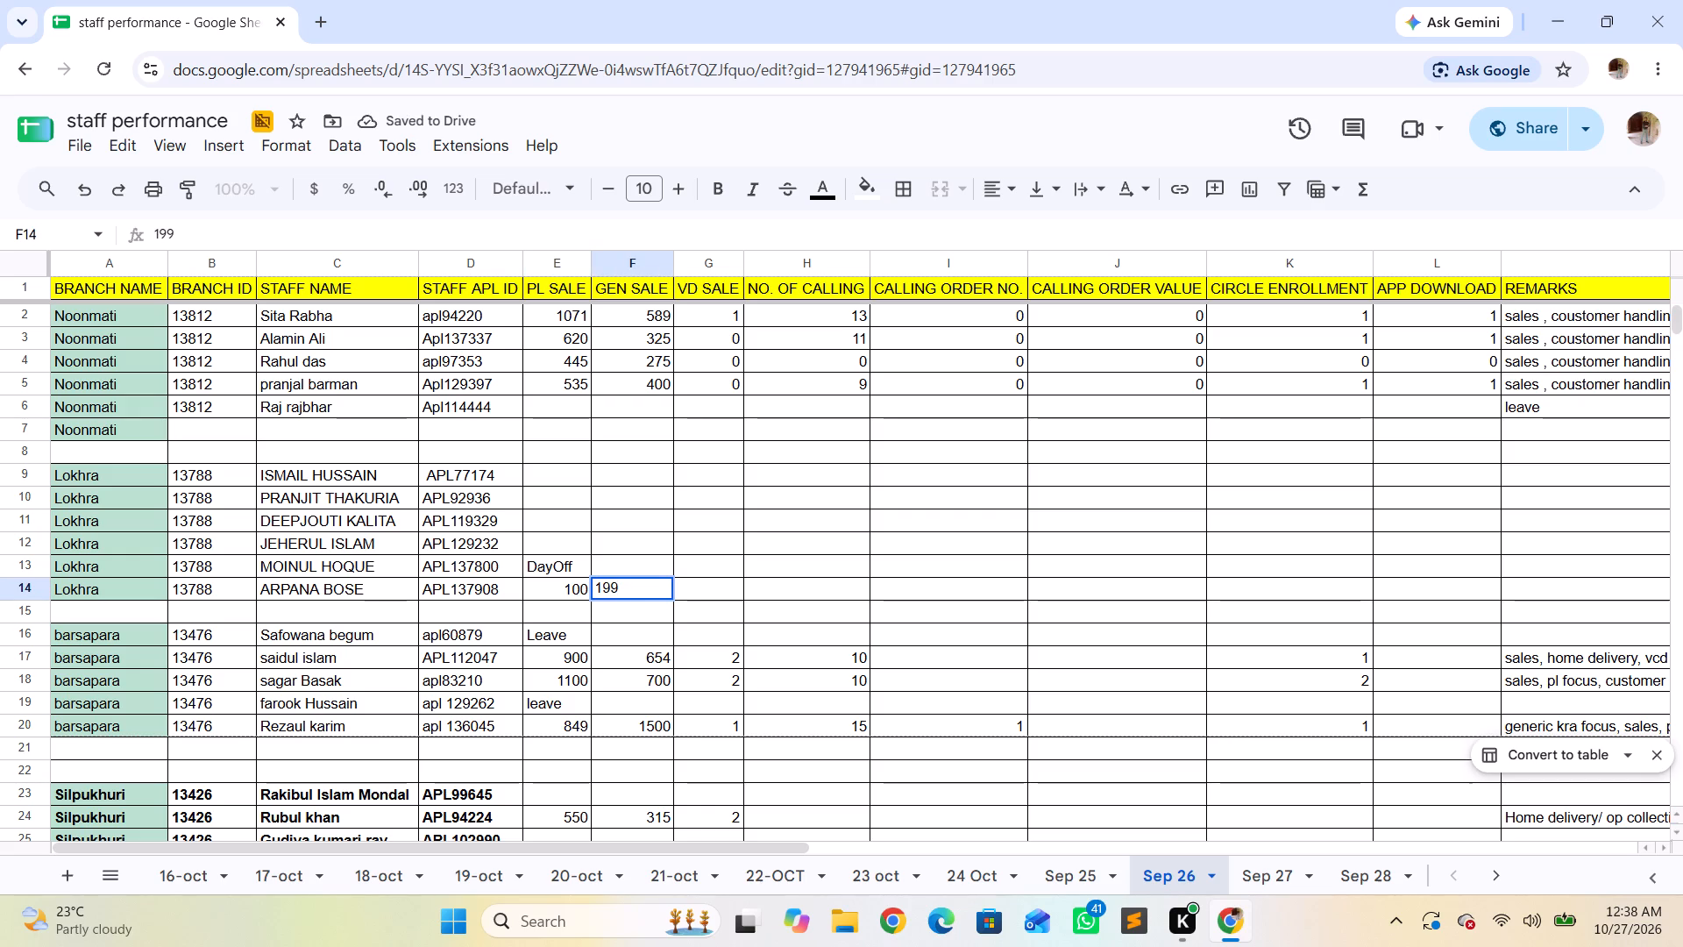
pyautogui.press('BackSpace')
pyautogui.press('4')
pyautogui.press('Right')
pyautogui.press('0')
pyautogui.press('Right')
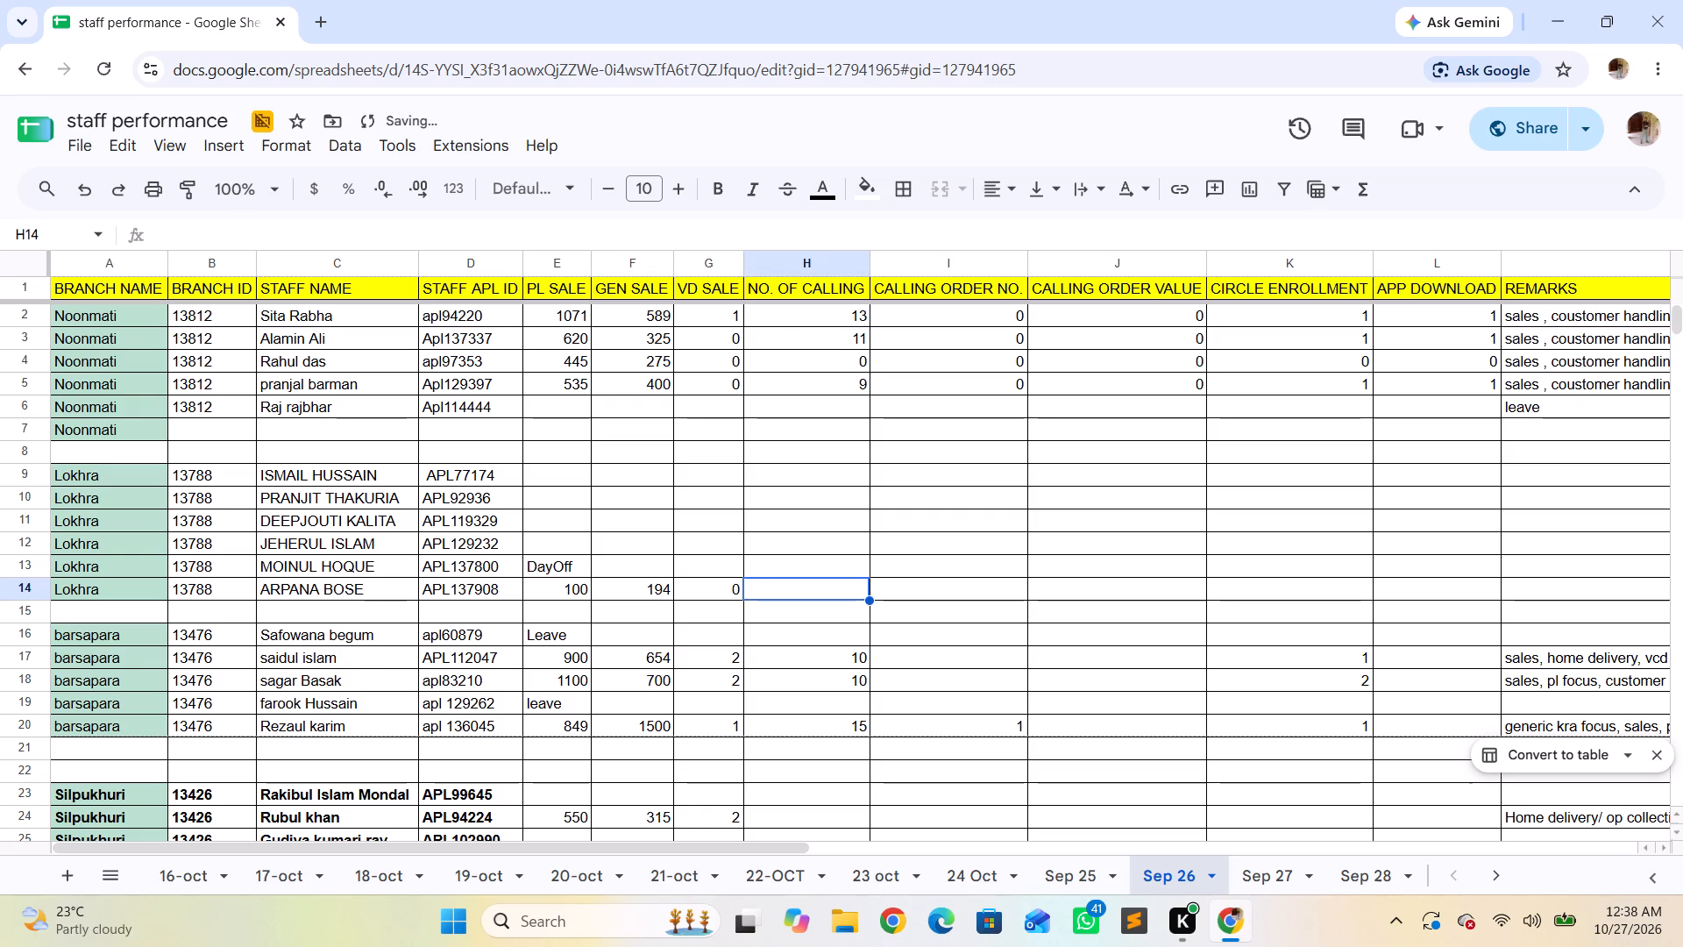
# Complete row 14's activity figures: 13 for NO. OF CALLING and 0 for CALLING ORDER NO., CALLING ORDER VALUE, CIRCLE ENROLLMENT and APP DOWNLOAD.
pyautogui.press('1')
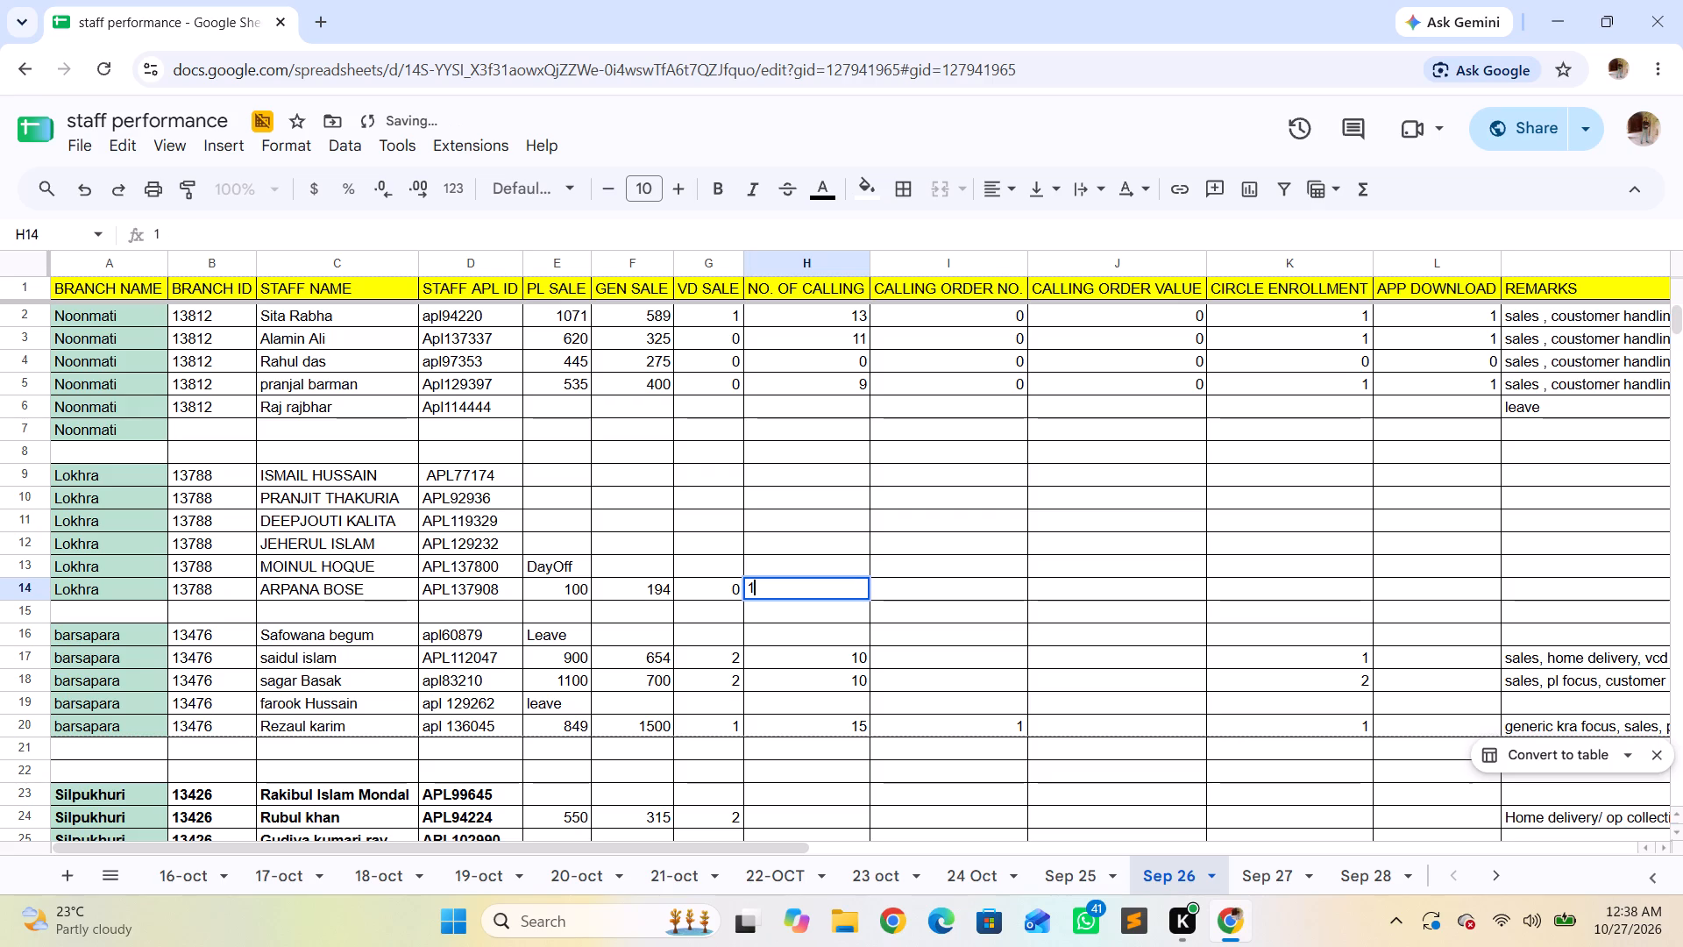
pyautogui.press('3')
pyautogui.press('Right')
pyautogui.press('0')
pyautogui.press('Right')
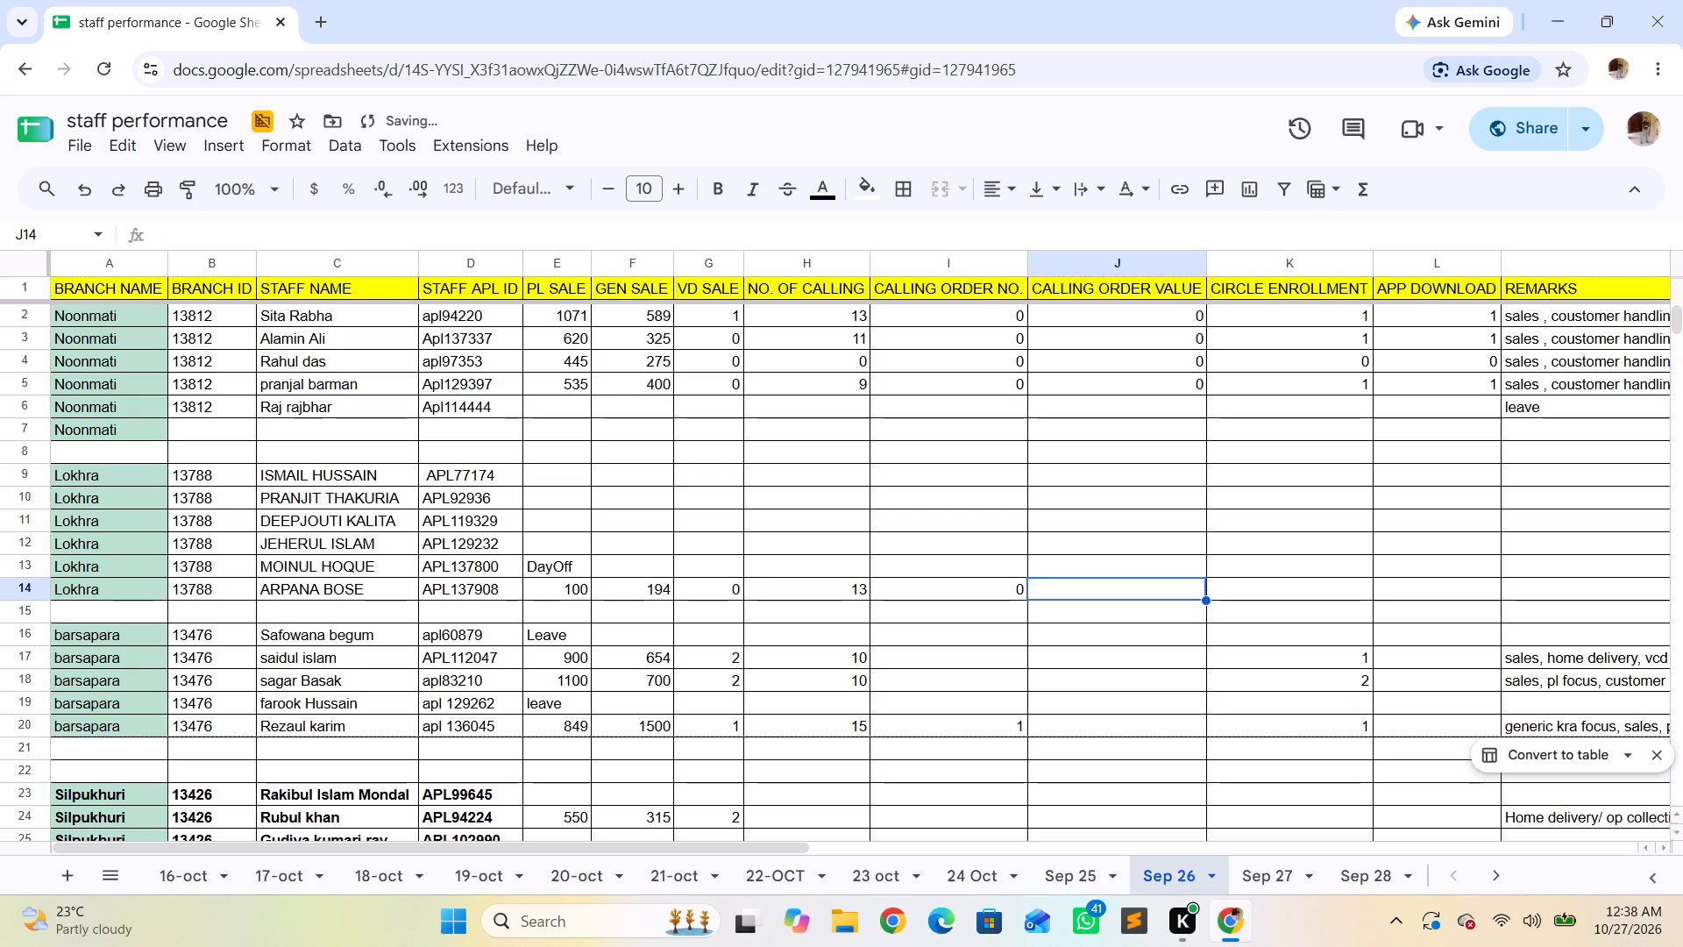
pyautogui.press('Right')
pyautogui.press('0')
pyautogui.press('Right')
pyautogui.press('Left')
pyautogui.press('Left')
pyautogui.press('0')
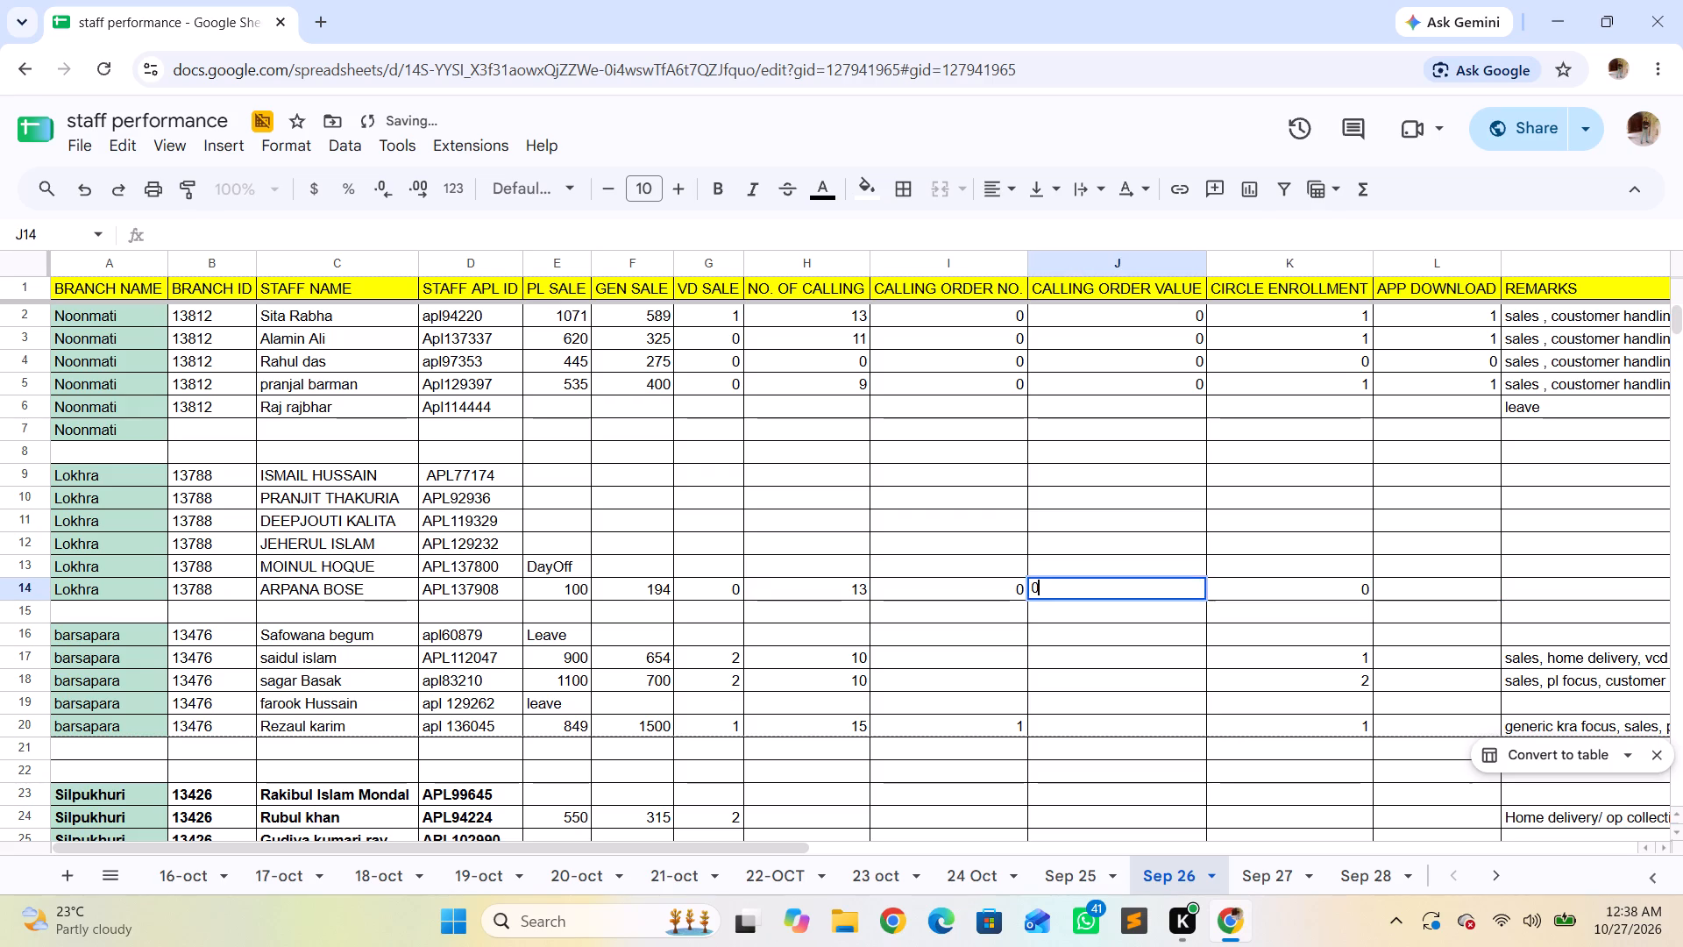
pyautogui.press('Right')
pyautogui.press('Right')
pyautogui.press('0')
pyautogui.press('Right')
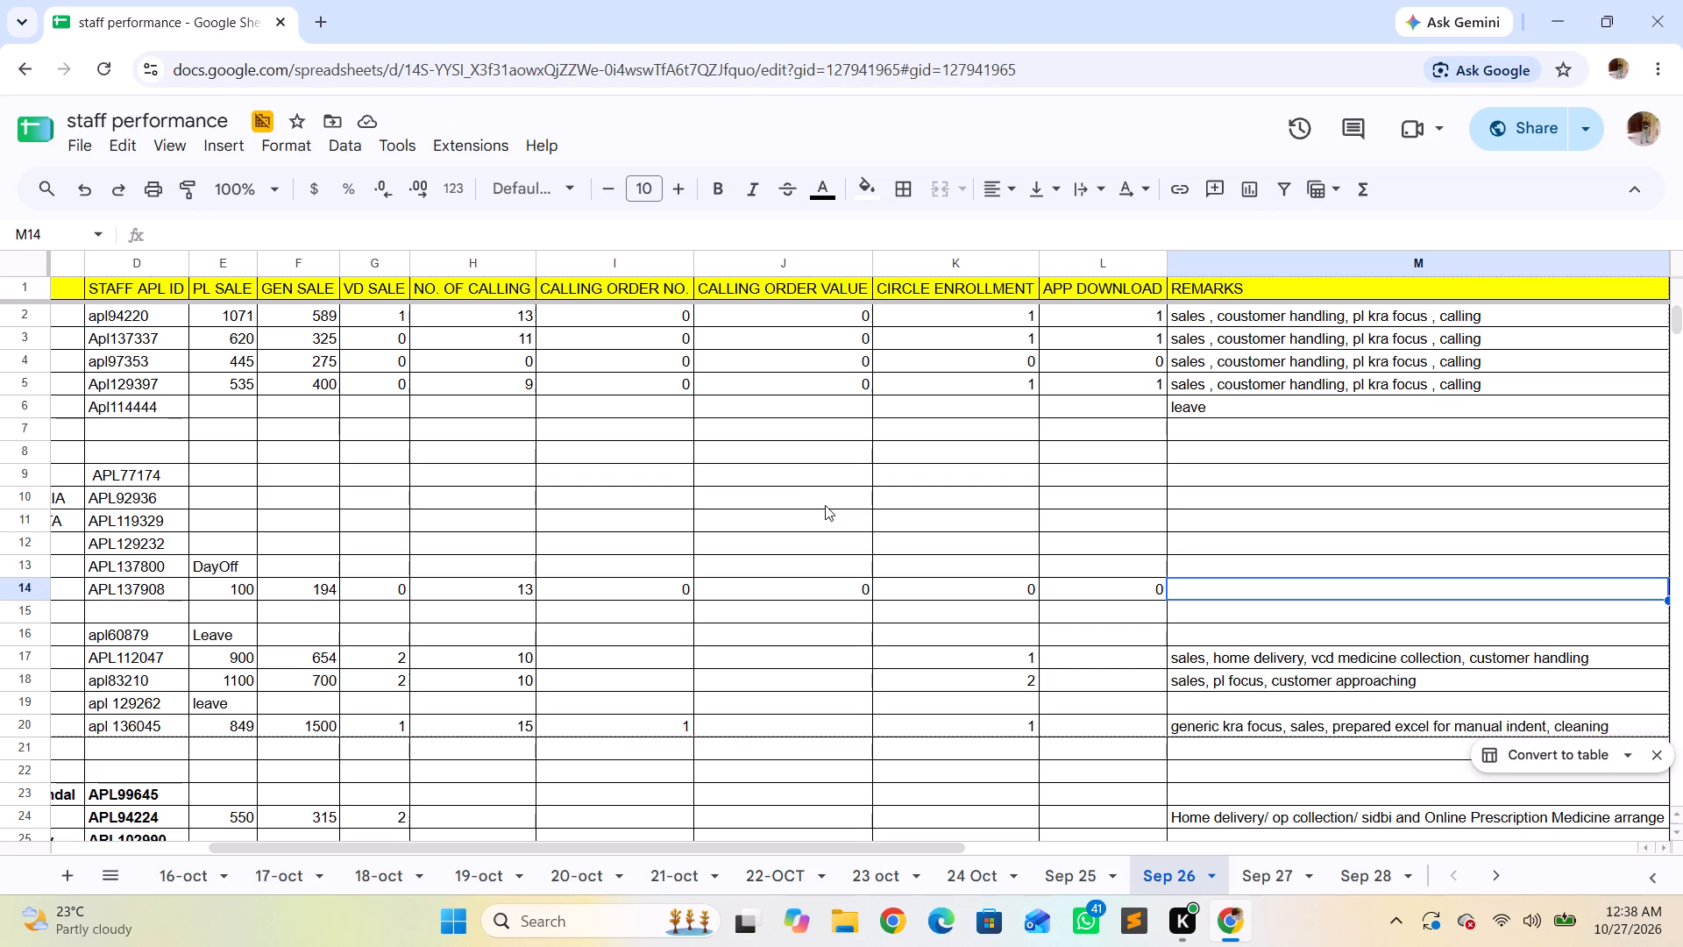
# Enter the row 14 remark "Calling, Cleaning & Customer Handling".
pyautogui.hotkey('shift', 'c')
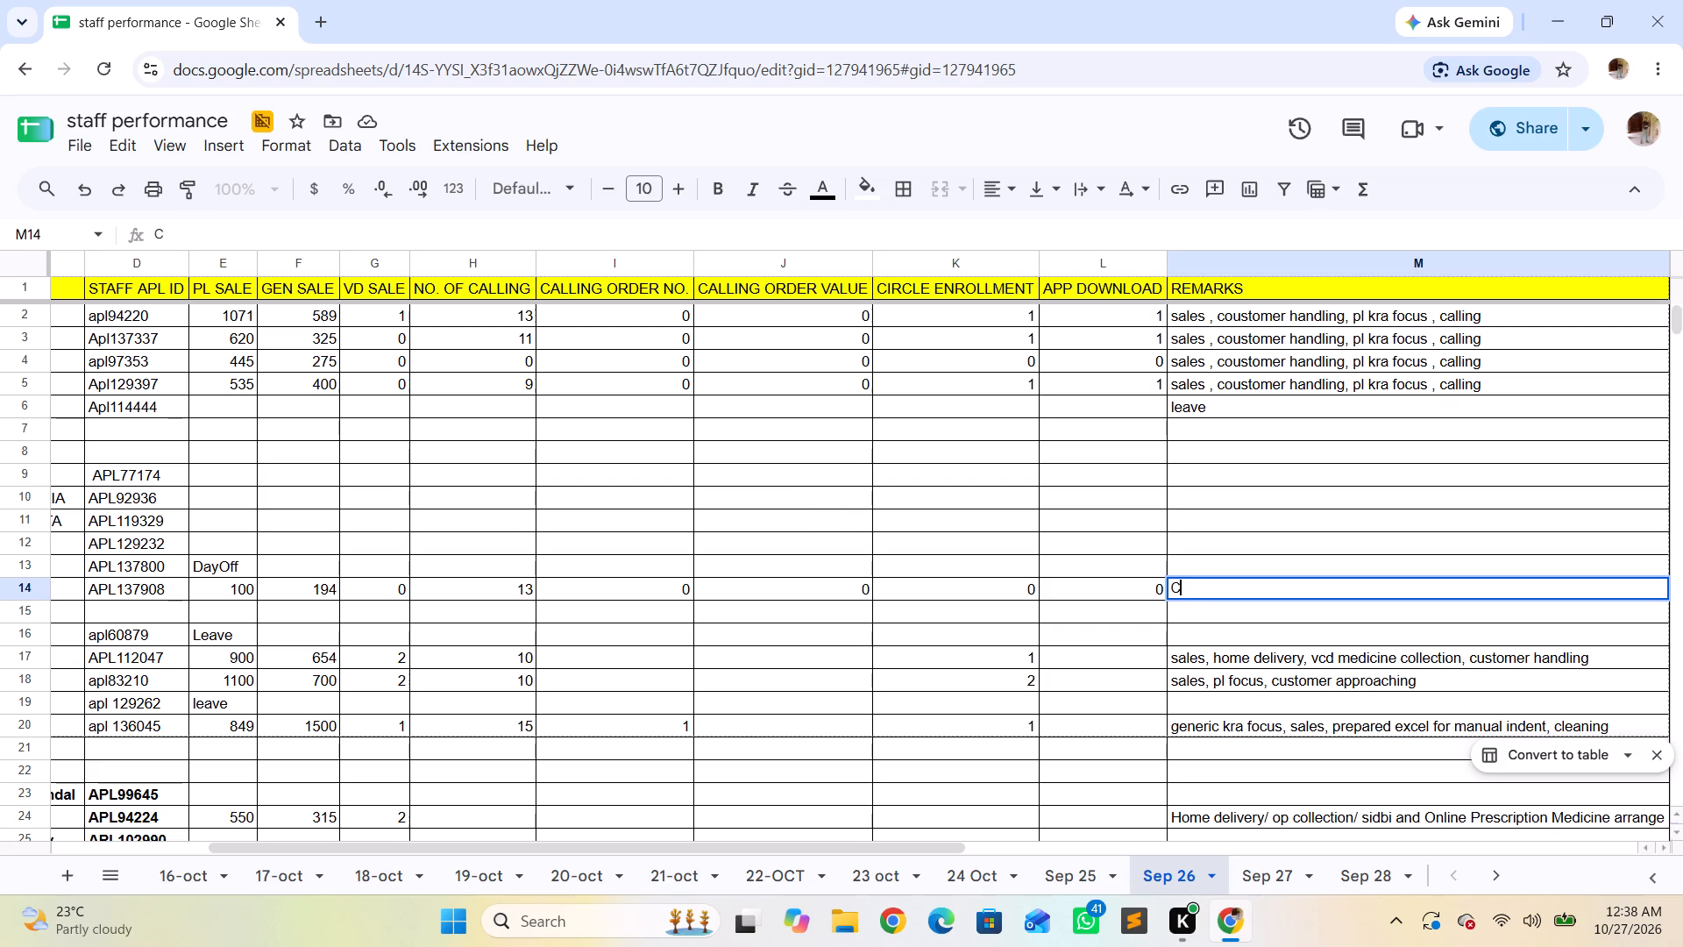
pyautogui.write('alling')
pyautogui.write(',')
pyautogui.press('space')
pyautogui.write('Cleaning')
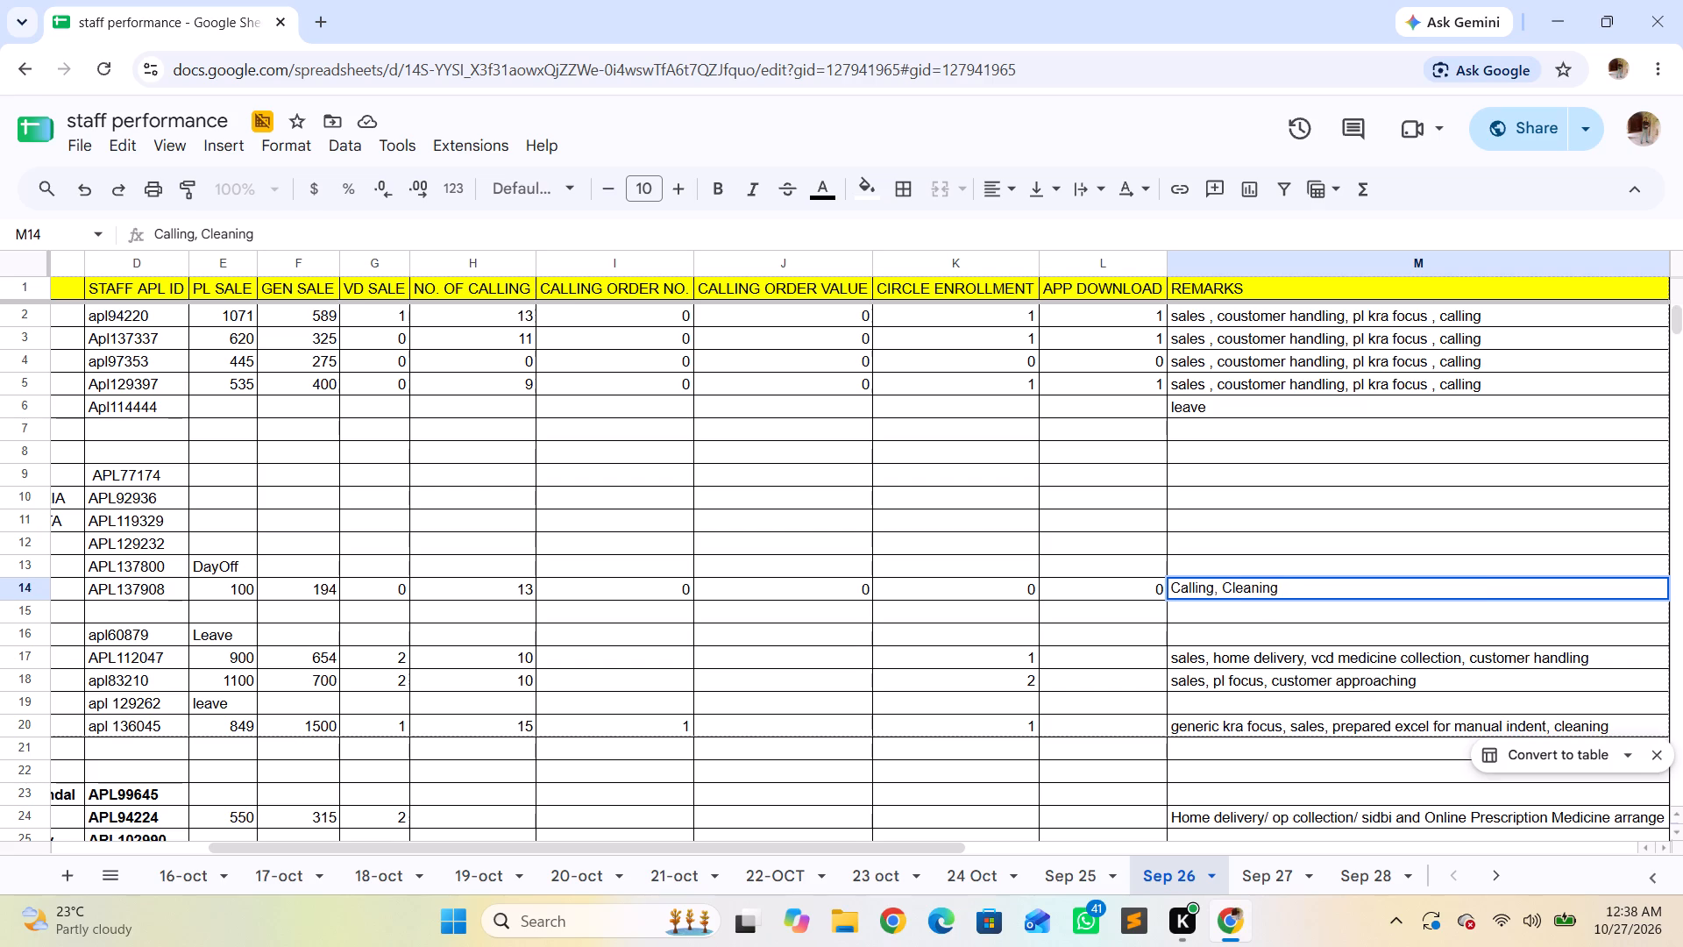
pyautogui.press('space')
pyautogui.write('&')
pyautogui.press('space')
pyautogui.write('Customer')
pyautogui.press('space')
pyautogui.write('Handling')
pyautogui.press('Right')
# Fill in the Lokhra sales figures in row 11: PL SALE 900, GEN SALE 200 and VD SALE 100.
pyautogui.press('Left')
pyautogui.press('Left')
pyautogui.press('Left')
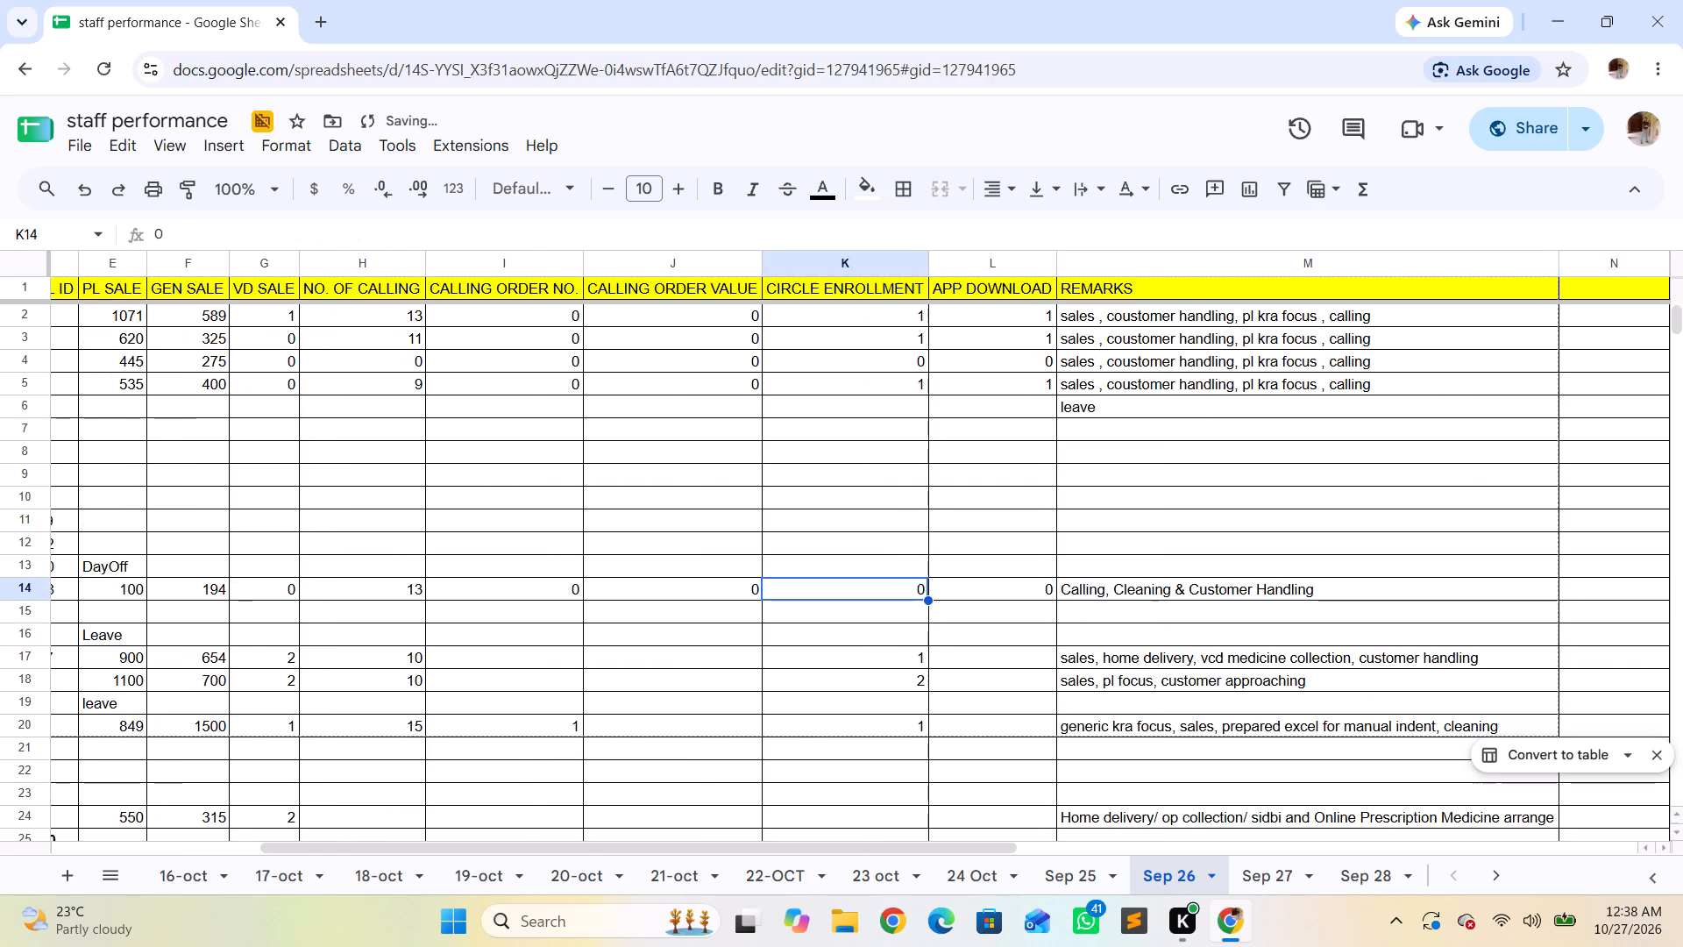
pyautogui.press('Left')
pyautogui.press('Left')
pyautogui.press('Left')
pyautogui.press('Left')
pyautogui.press('Left')
pyautogui.press('Left')
pyautogui.press('Left')
pyautogui.press('Left')
pyautogui.press('Left')
pyautogui.press('Left')
pyautogui.press('Right')
pyautogui.press('Right')
pyautogui.press('Right')
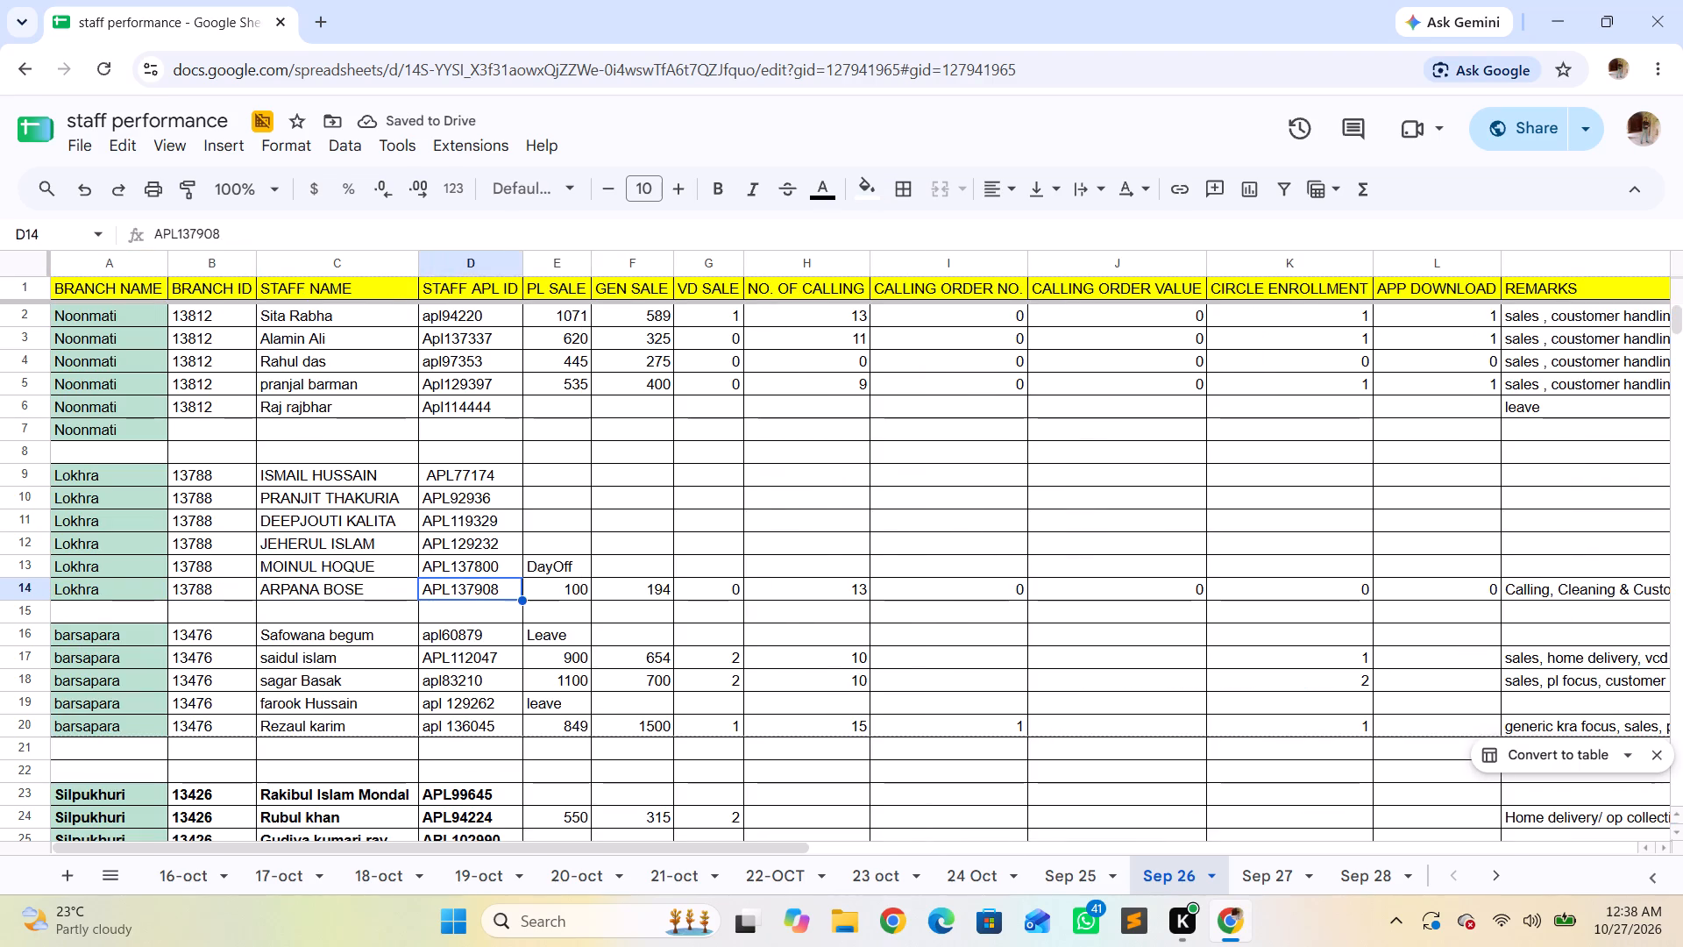
pyautogui.press('Right')
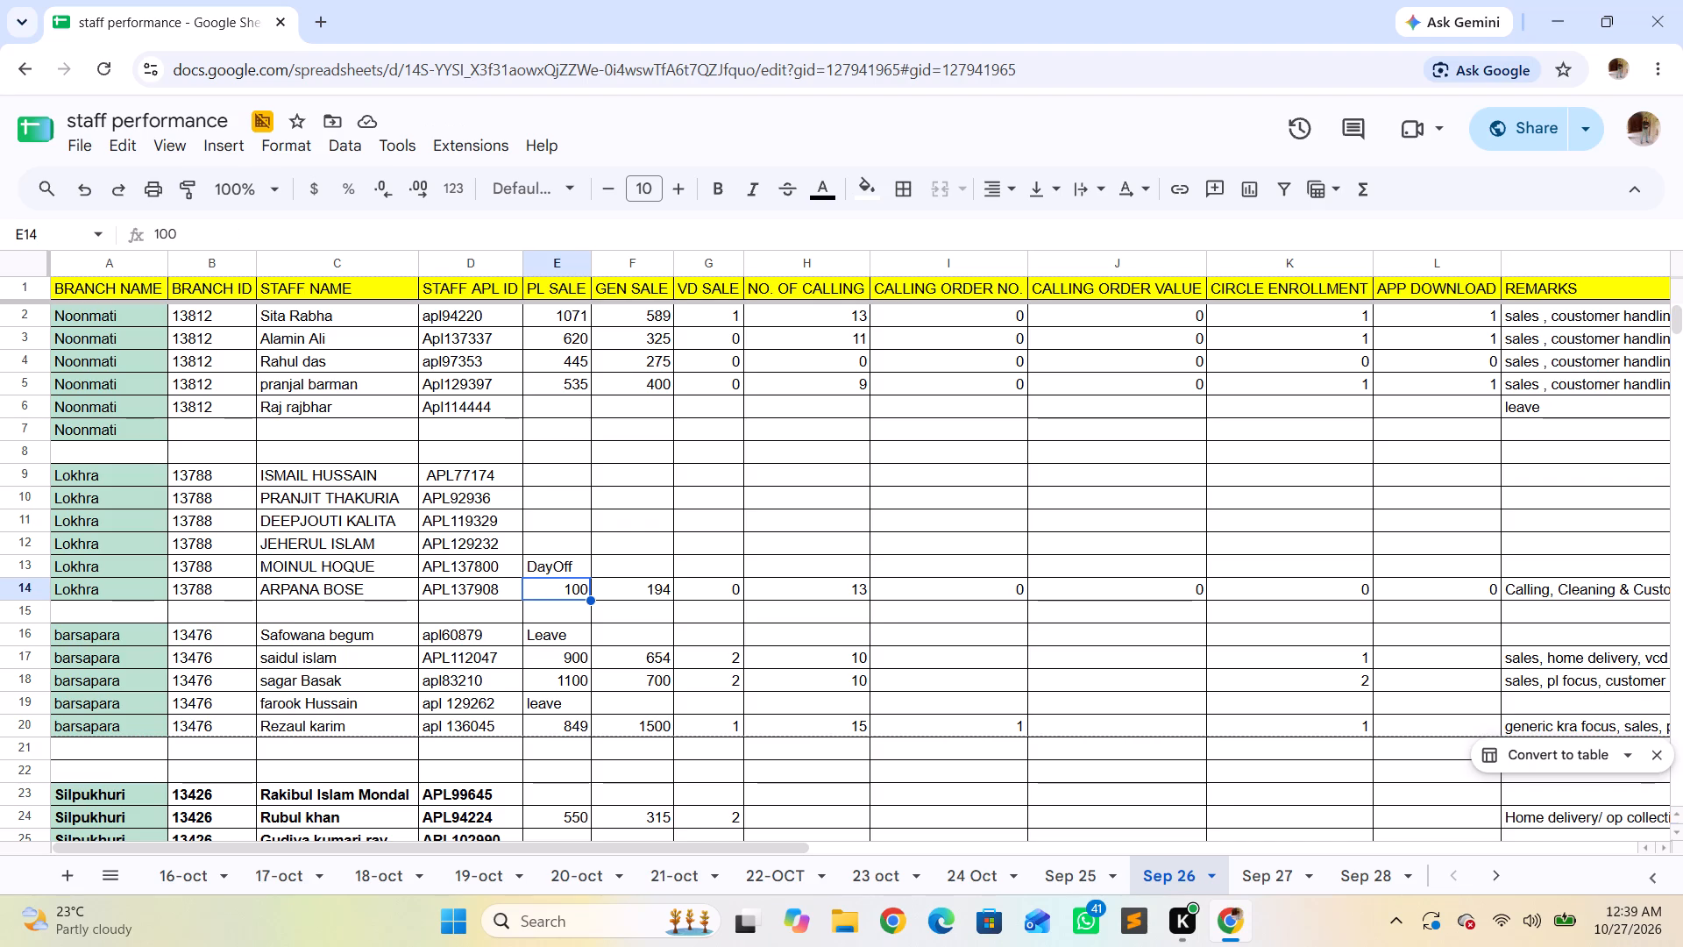
pyautogui.press('Up')
pyautogui.press('Up')
pyautogui.press('Up')
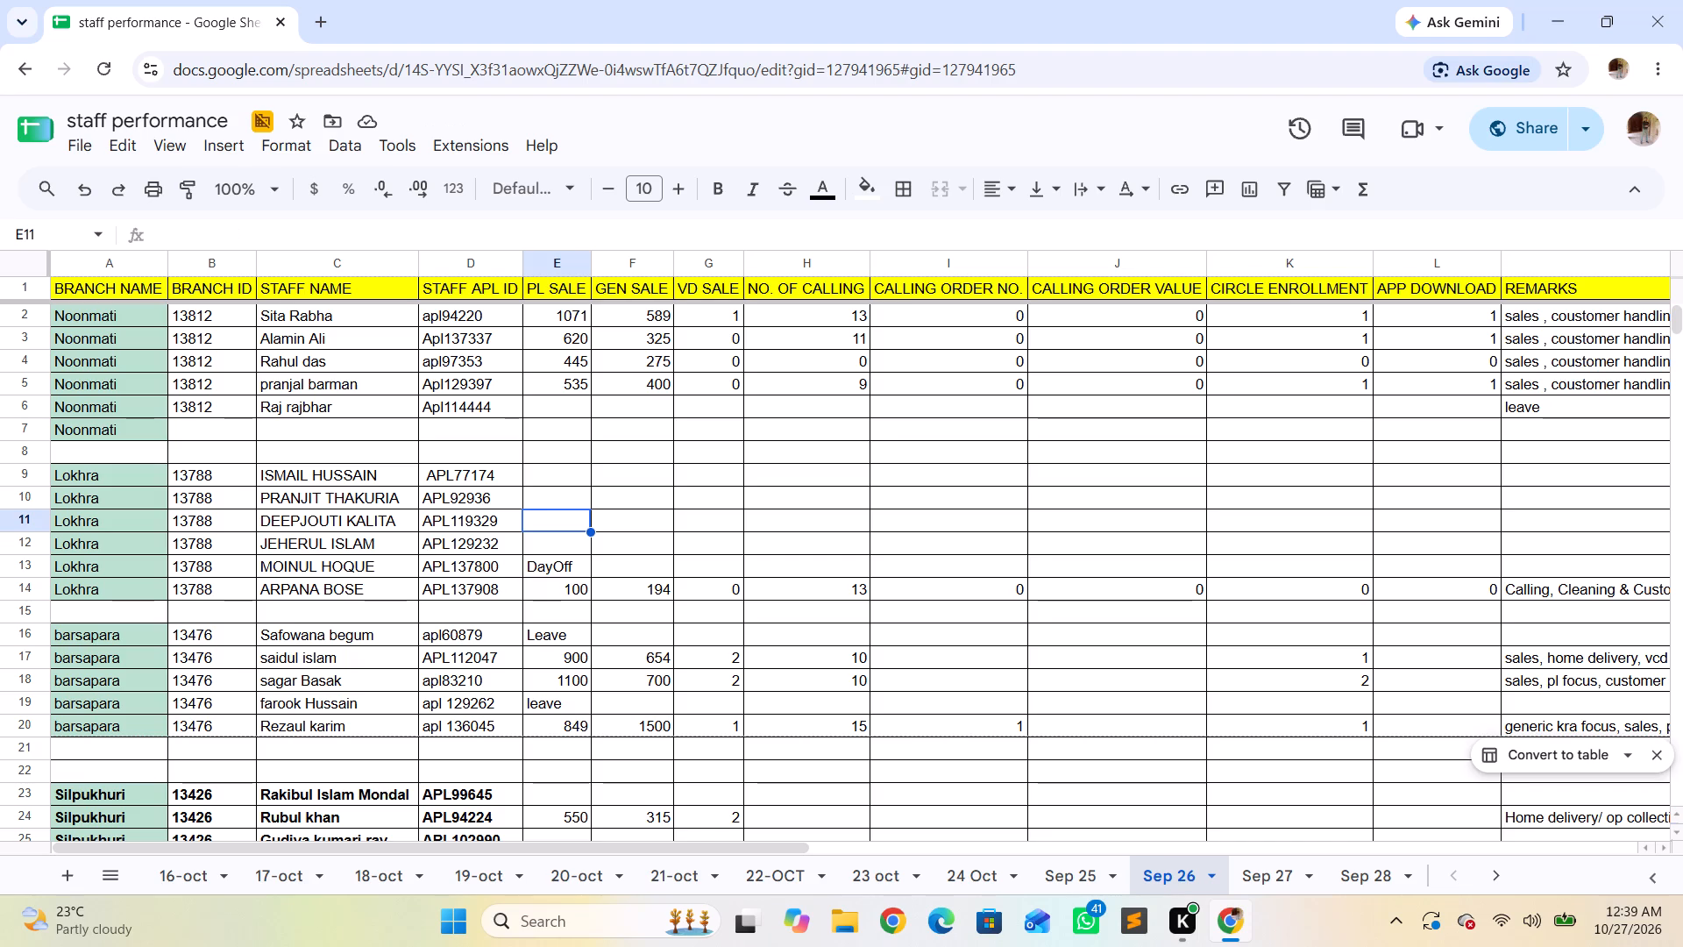
pyautogui.write('900')
pyautogui.press('Right')
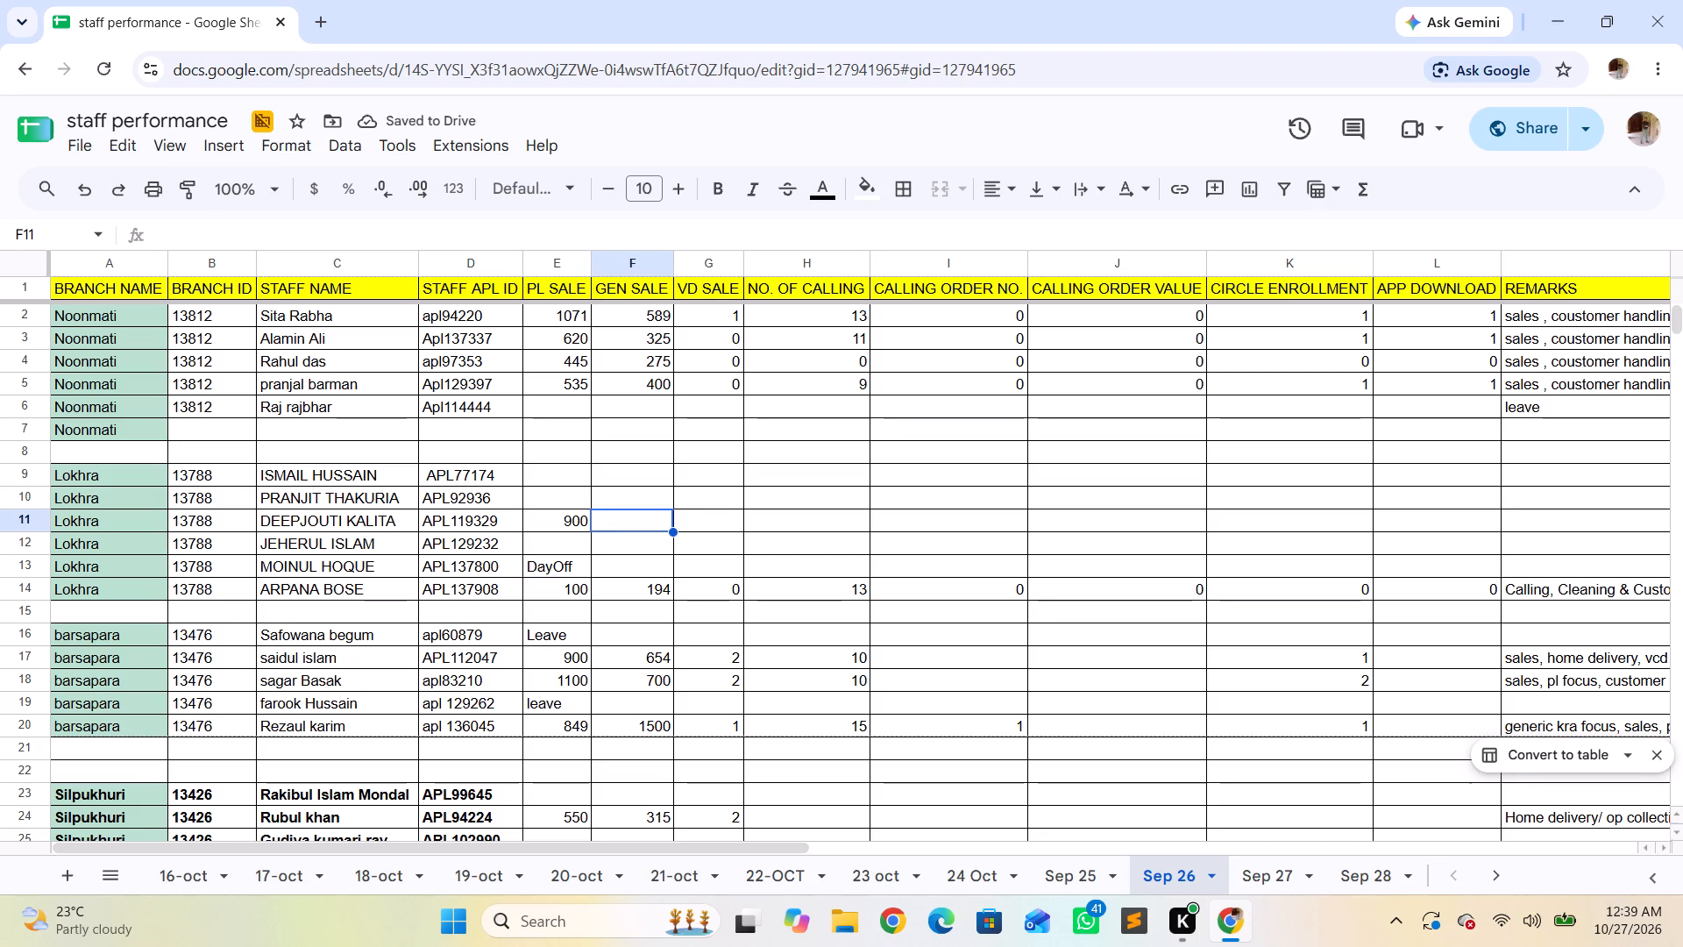
pyautogui.write('200')
pyautogui.press('Right')
pyautogui.write('100')
pyautogui.press('Right')
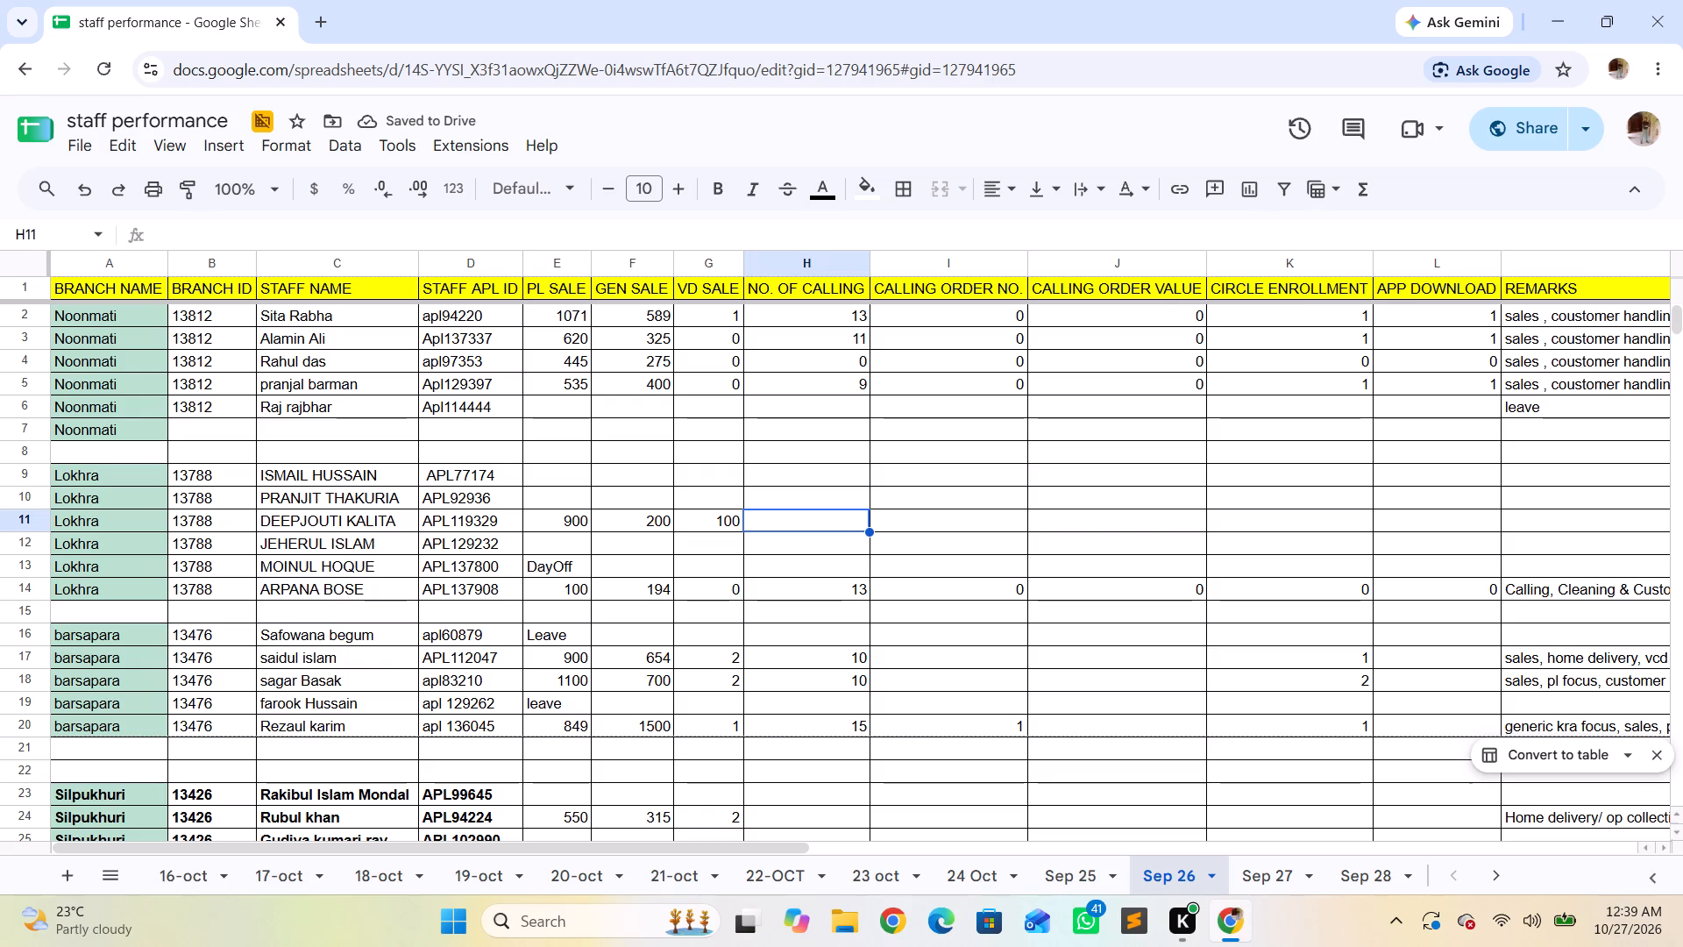
# Enter 0 in row 11 for NO. OF CALLING, CALLING ORDER NO., CALLING ORDER VALUE, CIRCLE ENROLLMENT and APP DOWNLOAD.
pyautogui.press('0')
pyautogui.press('Right')
pyautogui.press('0')
pyautogui.press('Right')
pyautogui.press('0')
pyautogui.press('Right')
pyautogui.press('0')
pyautogui.press('Right')
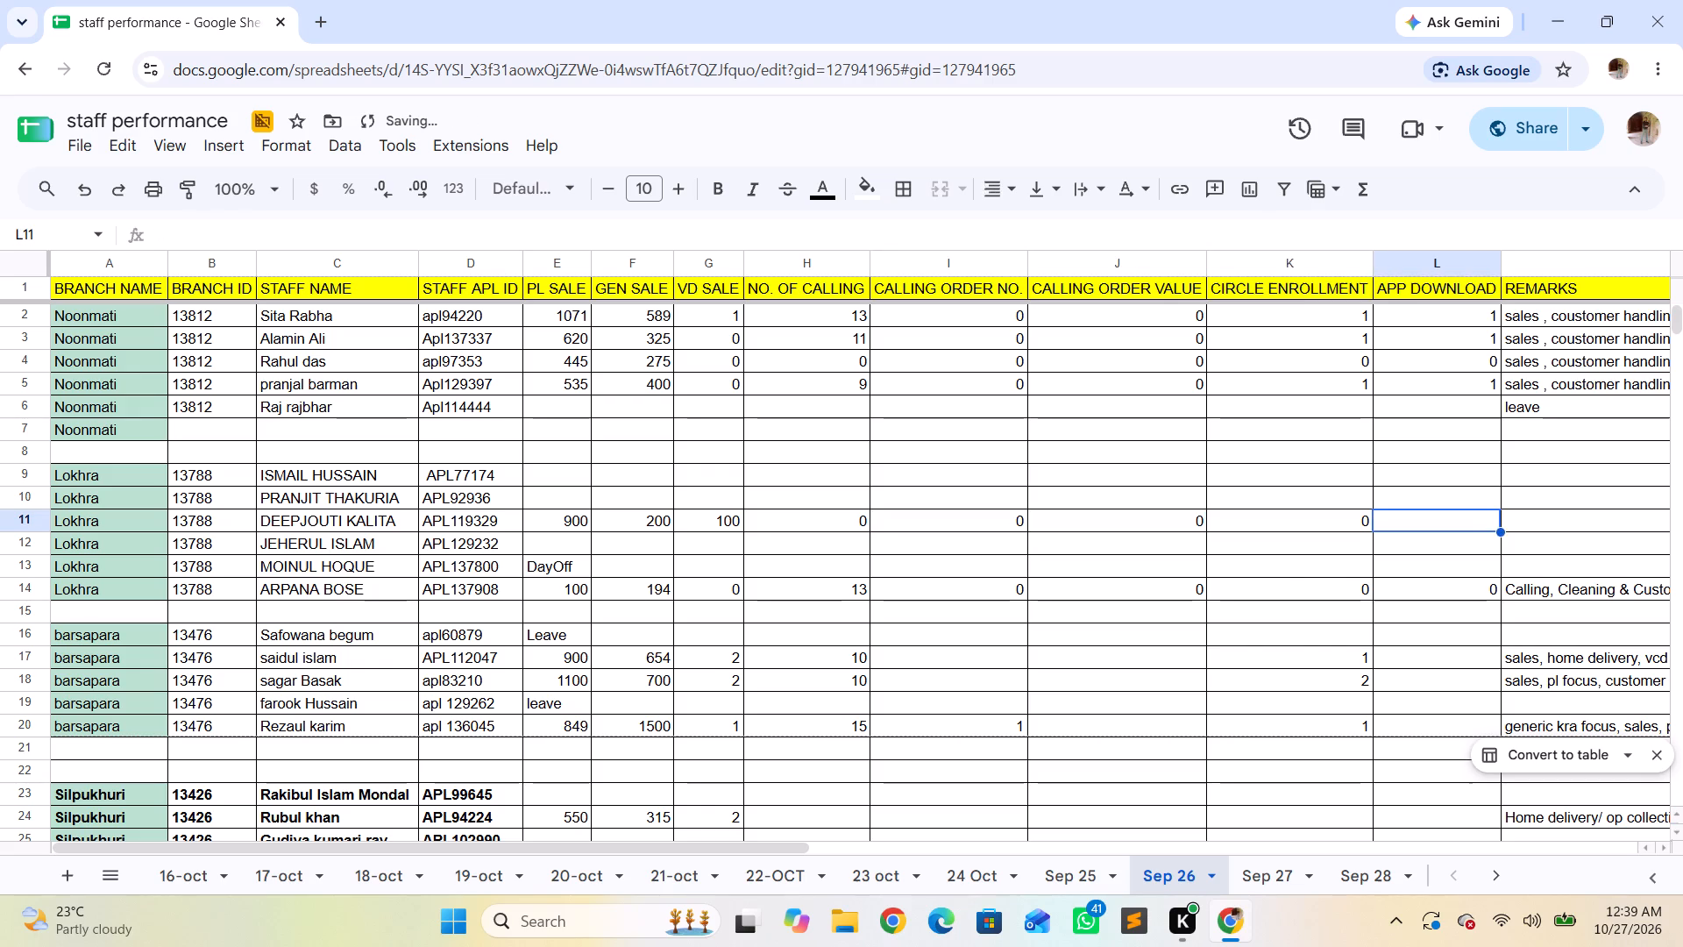
pyautogui.press('0')
pyautogui.press('Right')
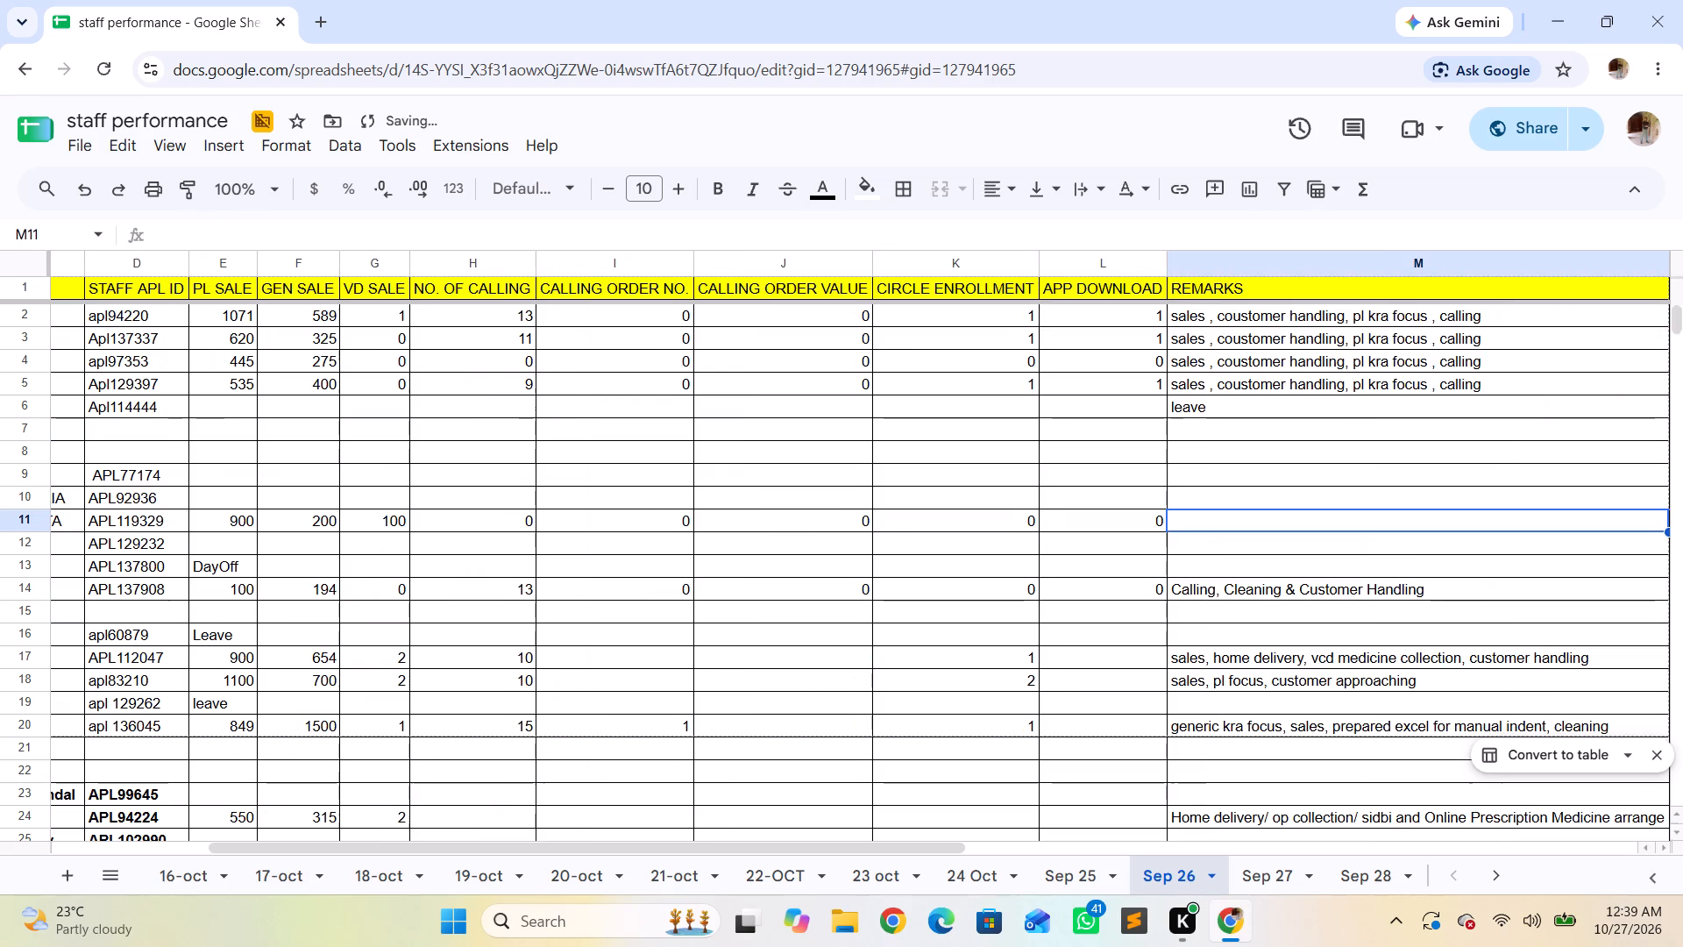
# Enter the row 11 remark "OP, Customer Handling, Bt".
pyautogui.write('OP')
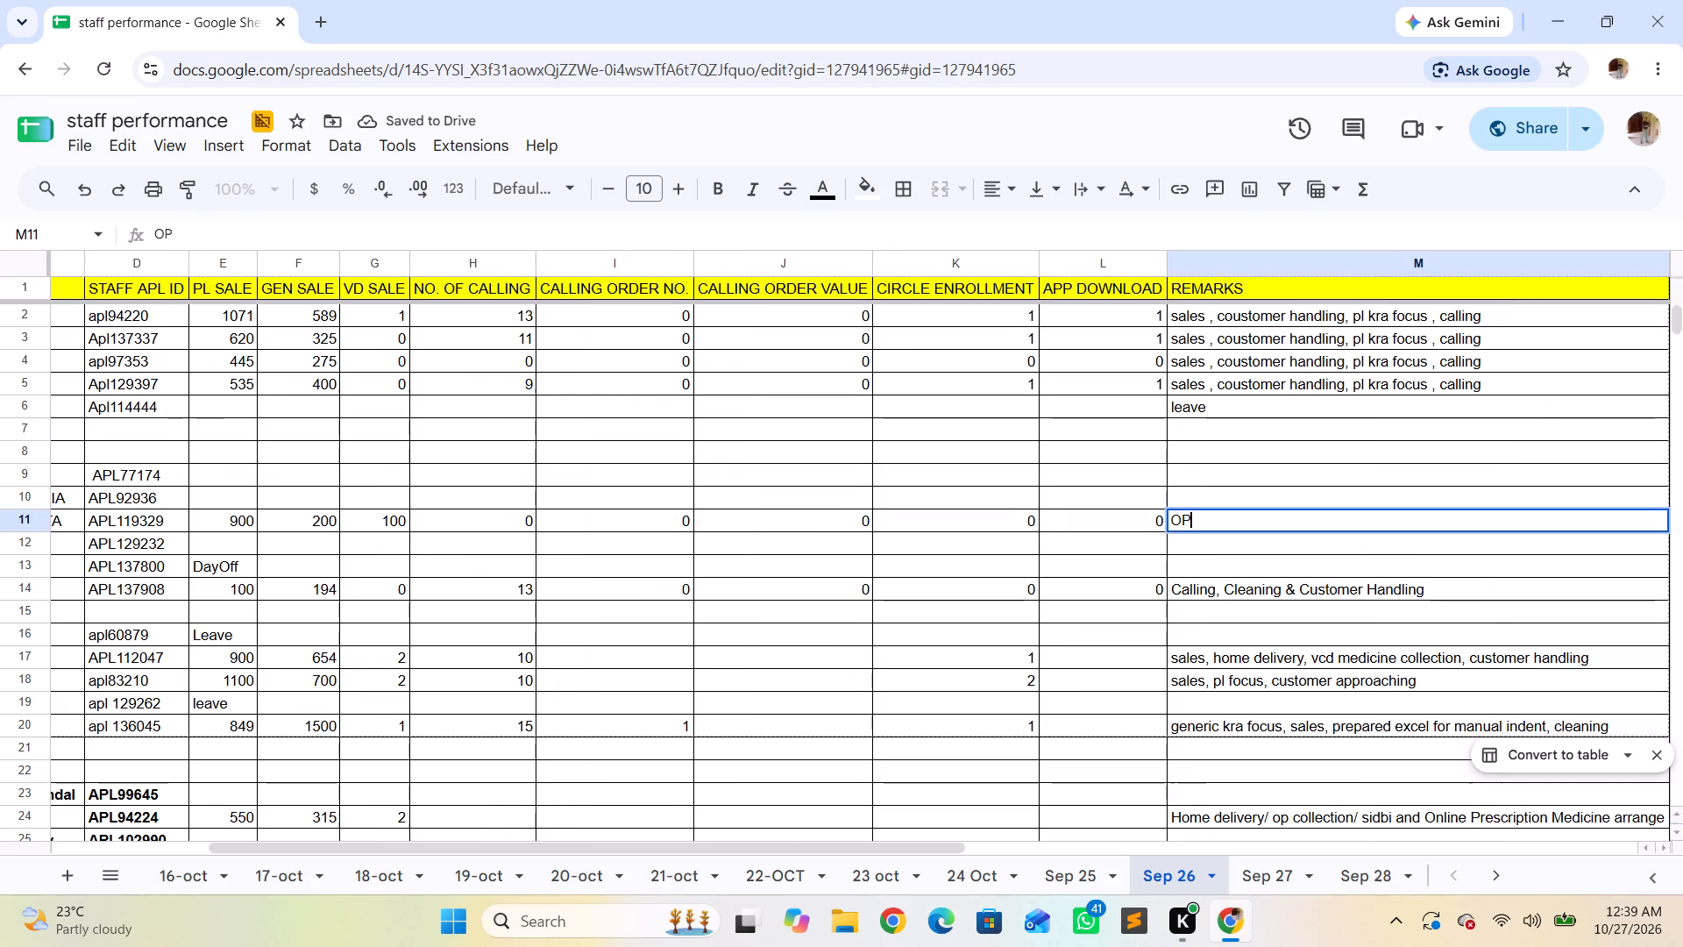
pyautogui.write(',')
pyautogui.press('space')
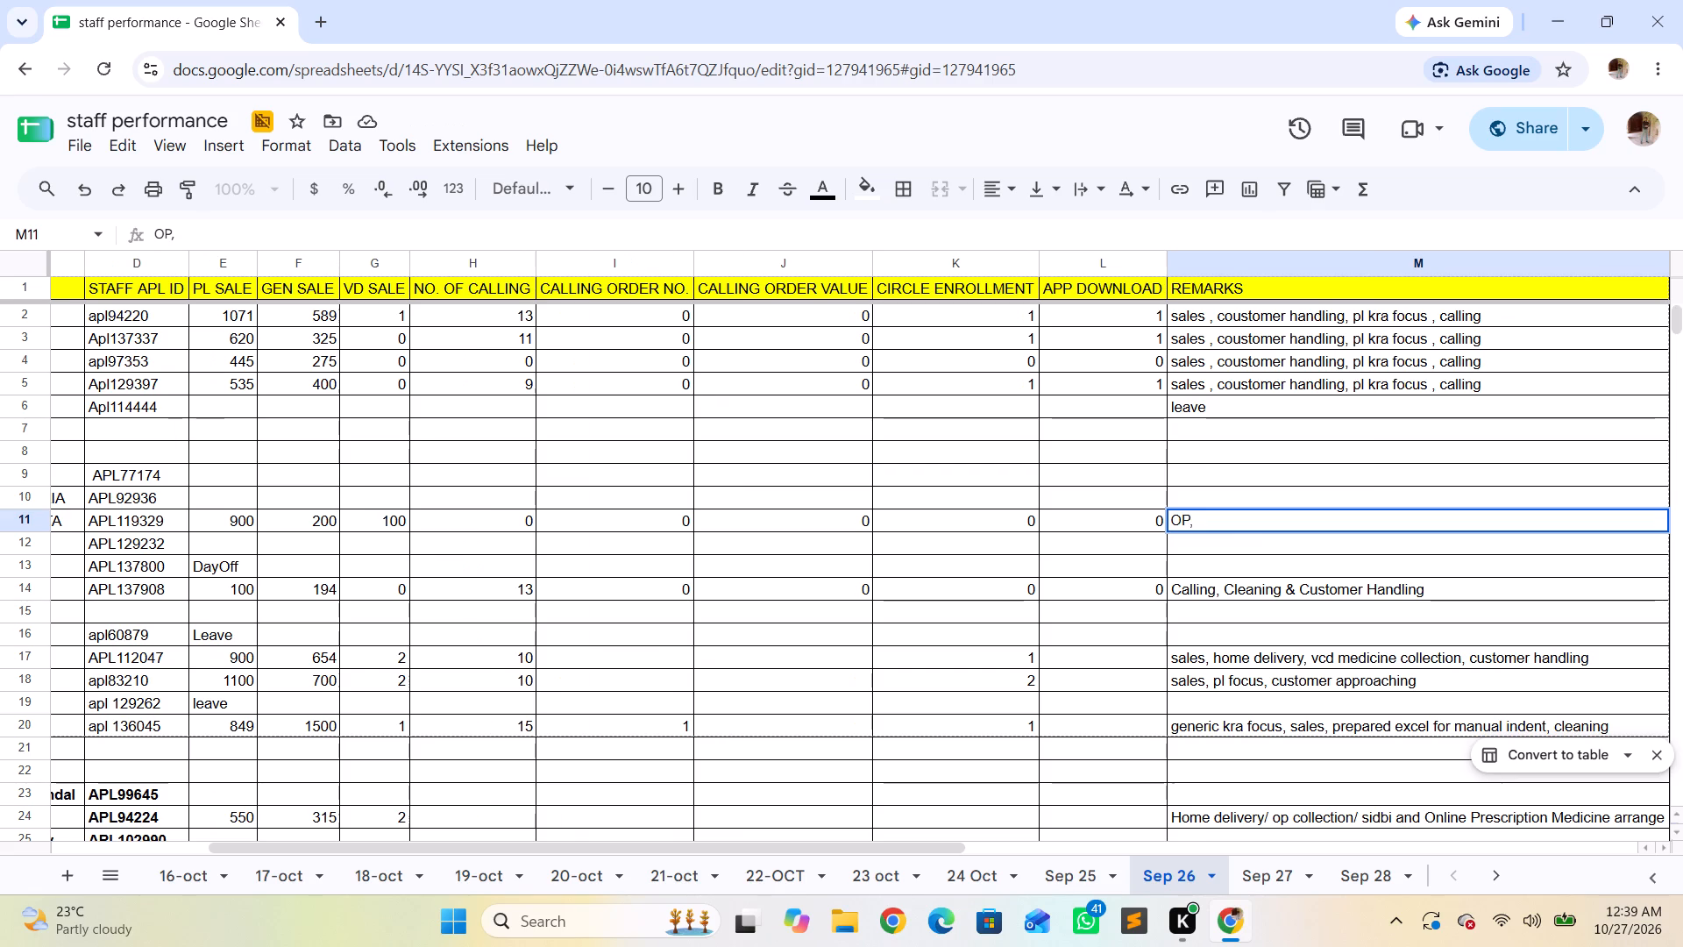
pyautogui.write('Customer')
pyautogui.press('space')
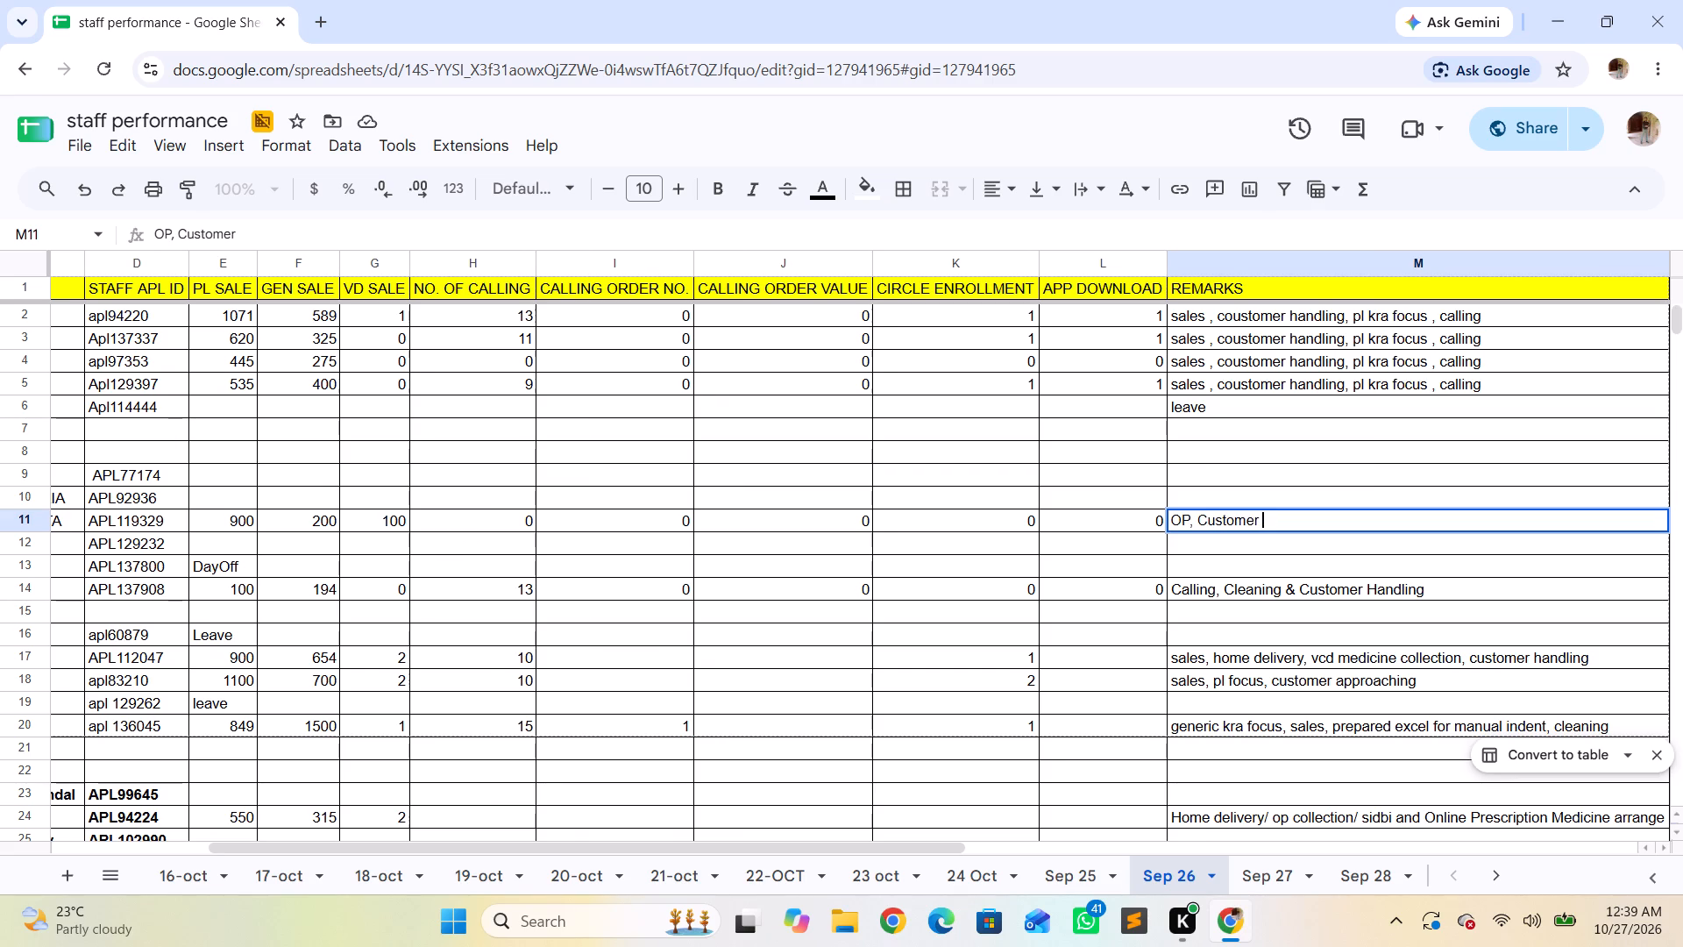
pyautogui.write('Hab')
pyautogui.press('BackSpace')
pyautogui.write('ndlinh')
pyautogui.press('BackSpace')
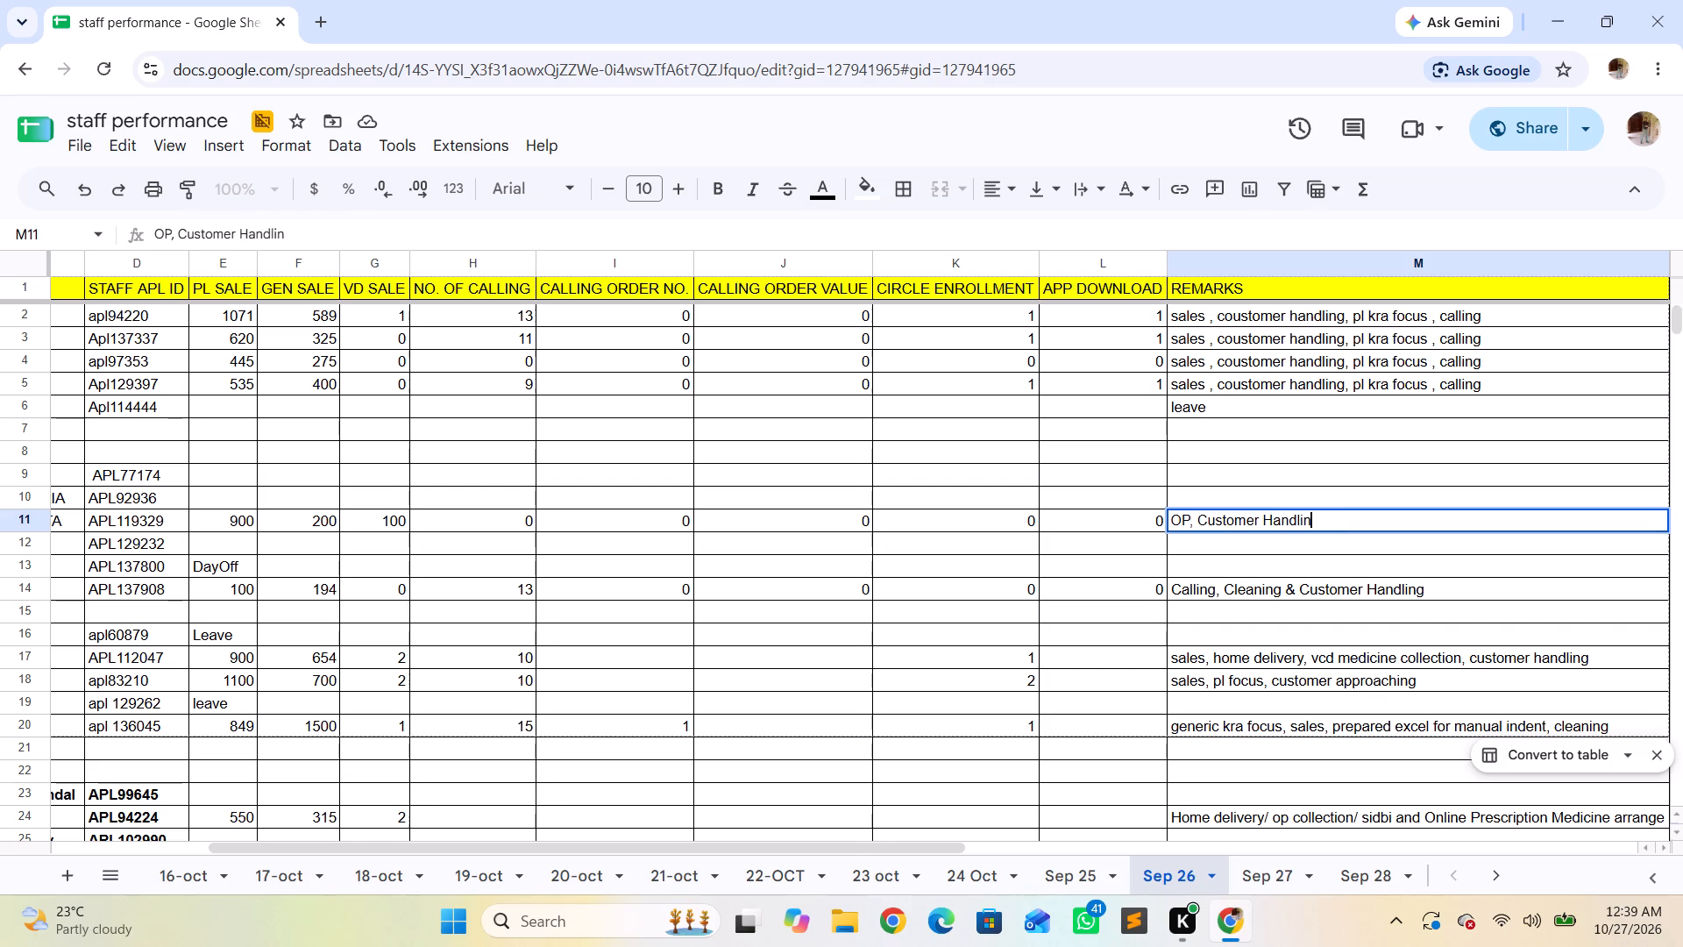
pyautogui.press('g')
pyautogui.write(',')
pyautogui.press('space')
pyautogui.write('Bt')
pyautogui.press('Down')
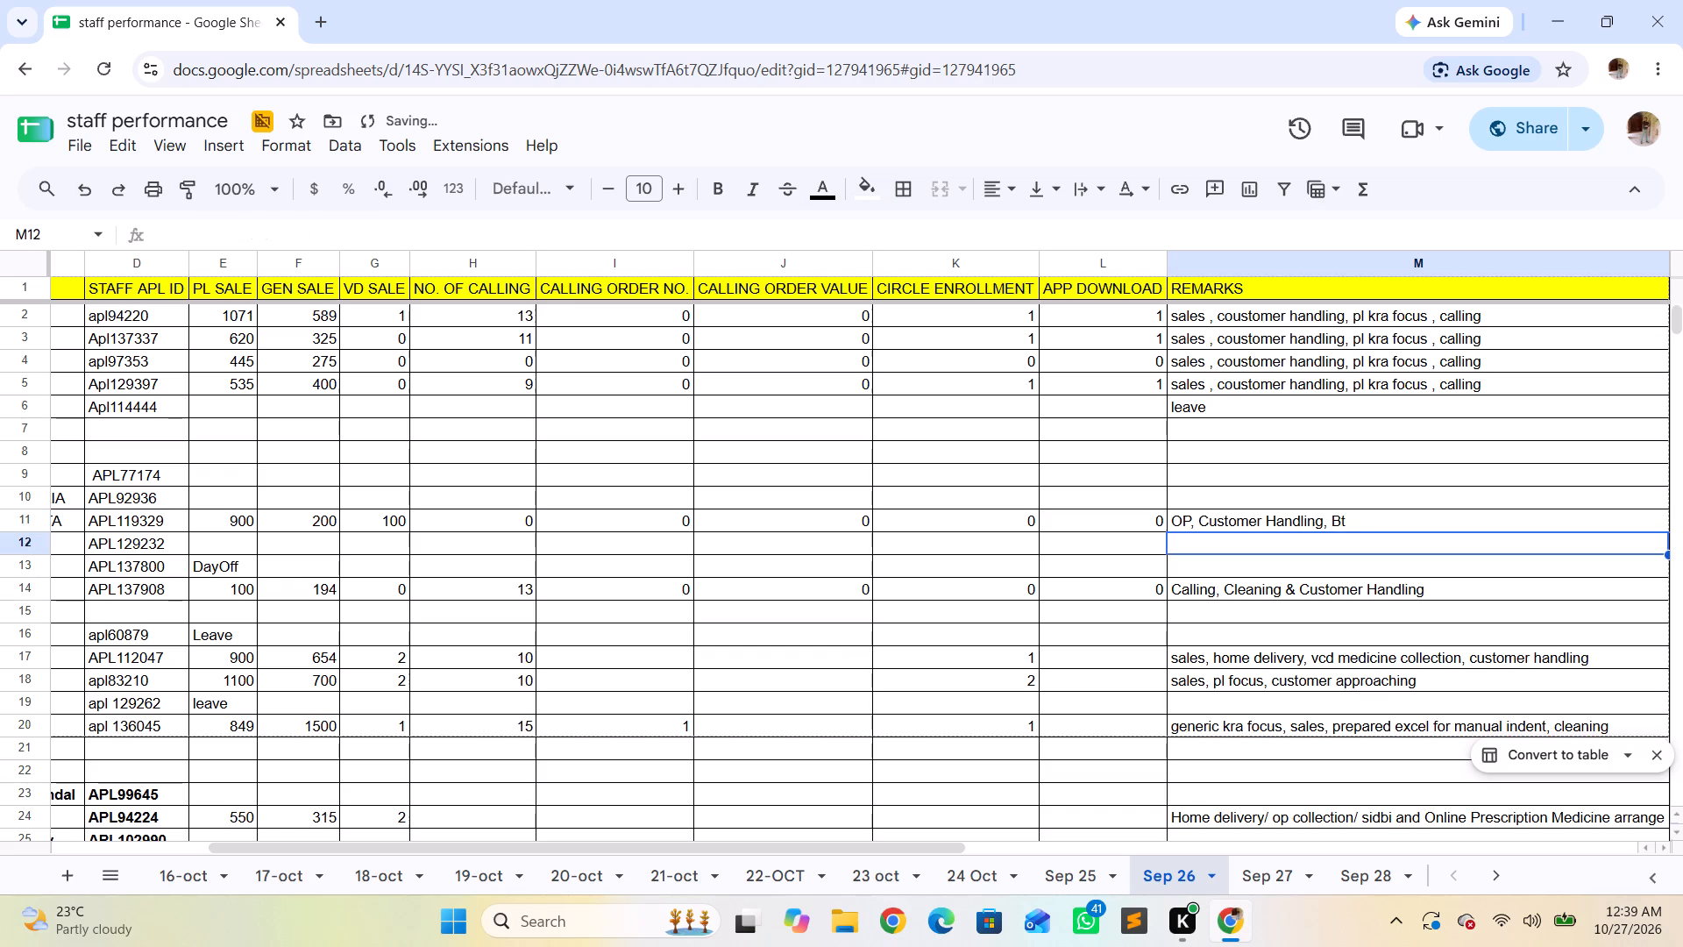
# Fill in the Lokhra sales figures in row 12: PL SALE 910, GEN SALE 110 and VD SALE 189.
pyautogui.press('Left')
pyautogui.press('Left')
pyautogui.press('Left')
pyautogui.press('Left')
pyautogui.press('Left')
pyautogui.press('Left')
pyautogui.press('Left')
pyautogui.press('Left')
pyautogui.press('Left')
pyautogui.press('Left')
pyautogui.press('Left')
pyautogui.press('Left')
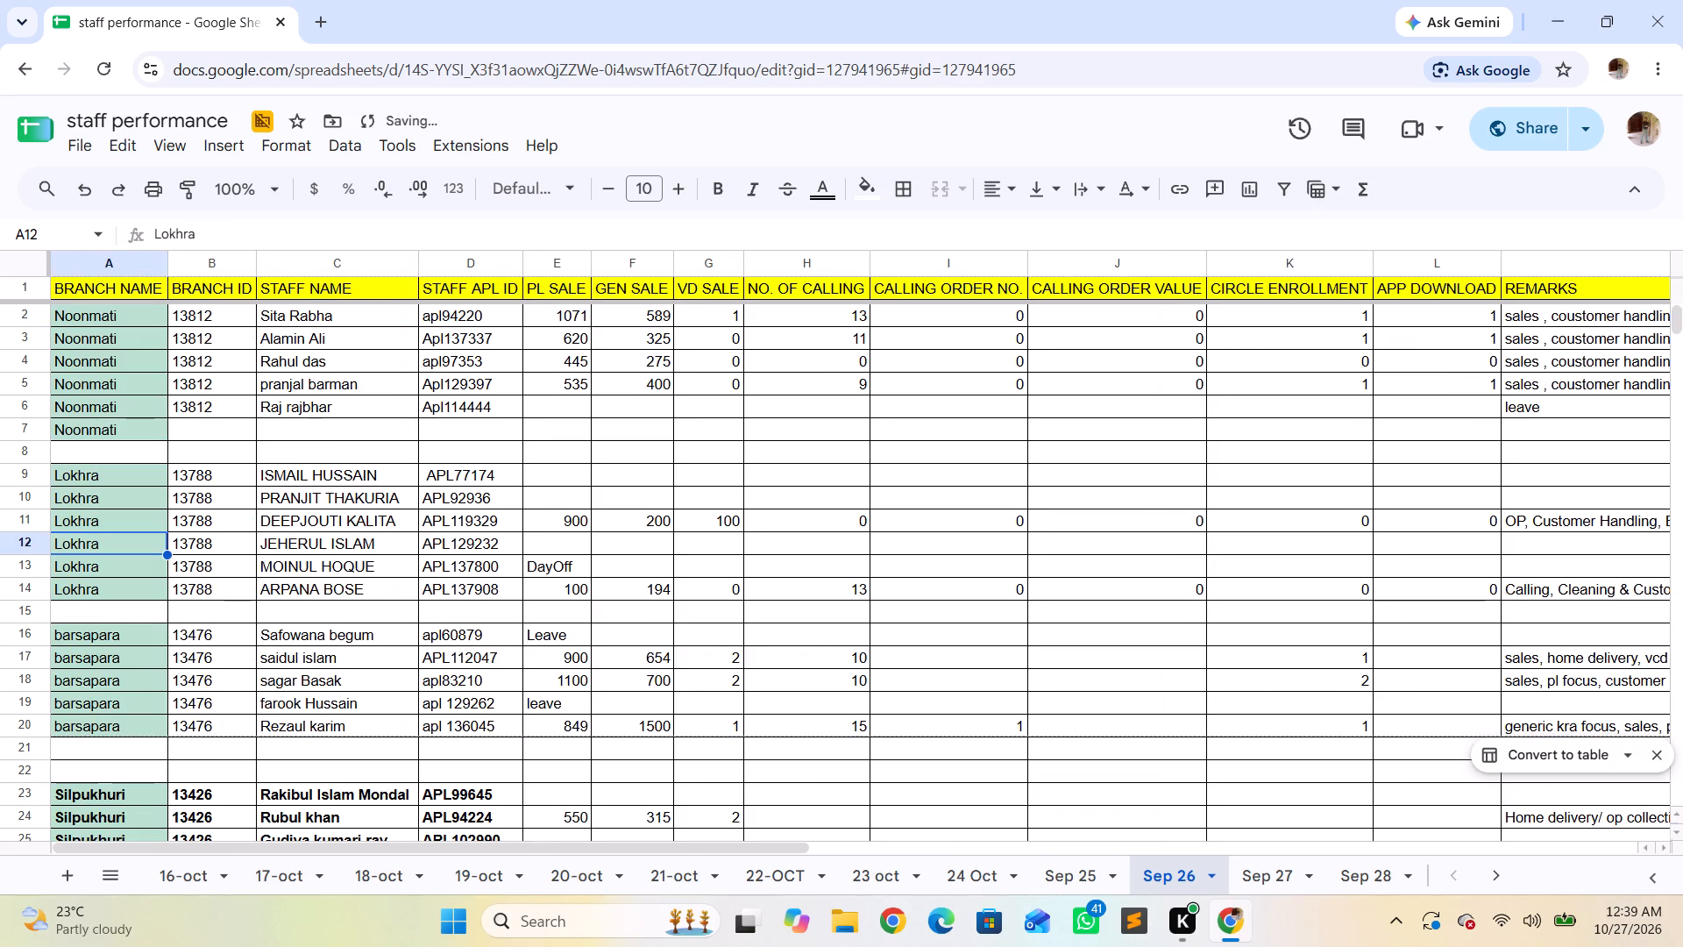
pyautogui.press('Right')
pyautogui.press('Right')
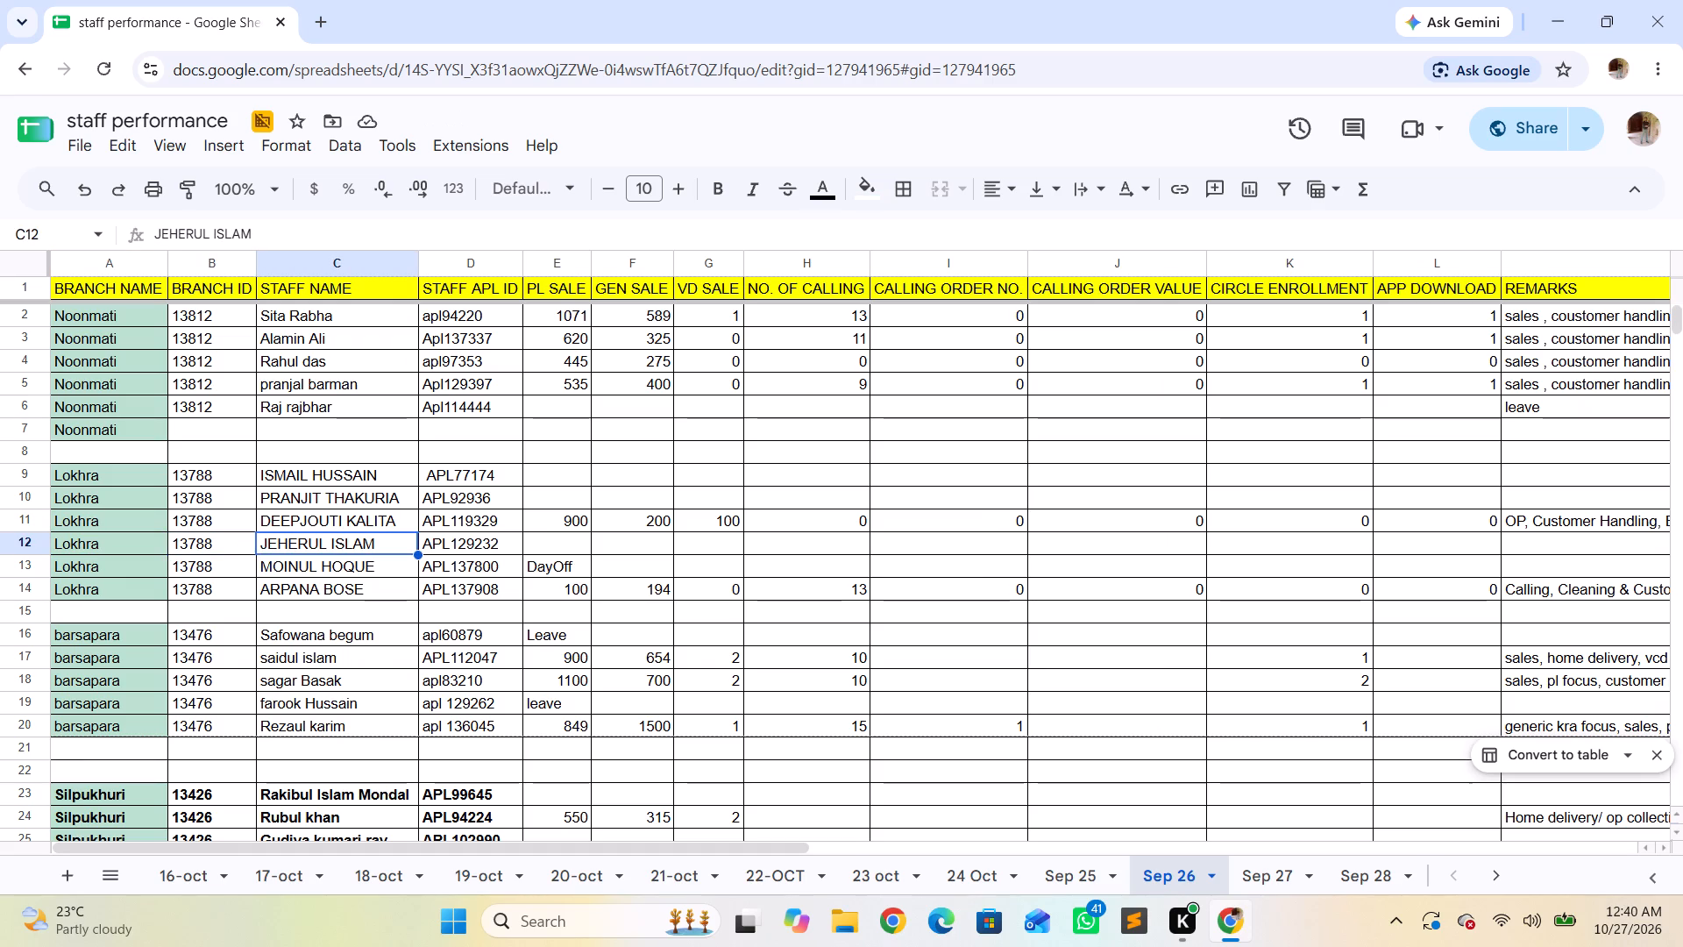
pyautogui.press('Right')
pyautogui.press('Right')
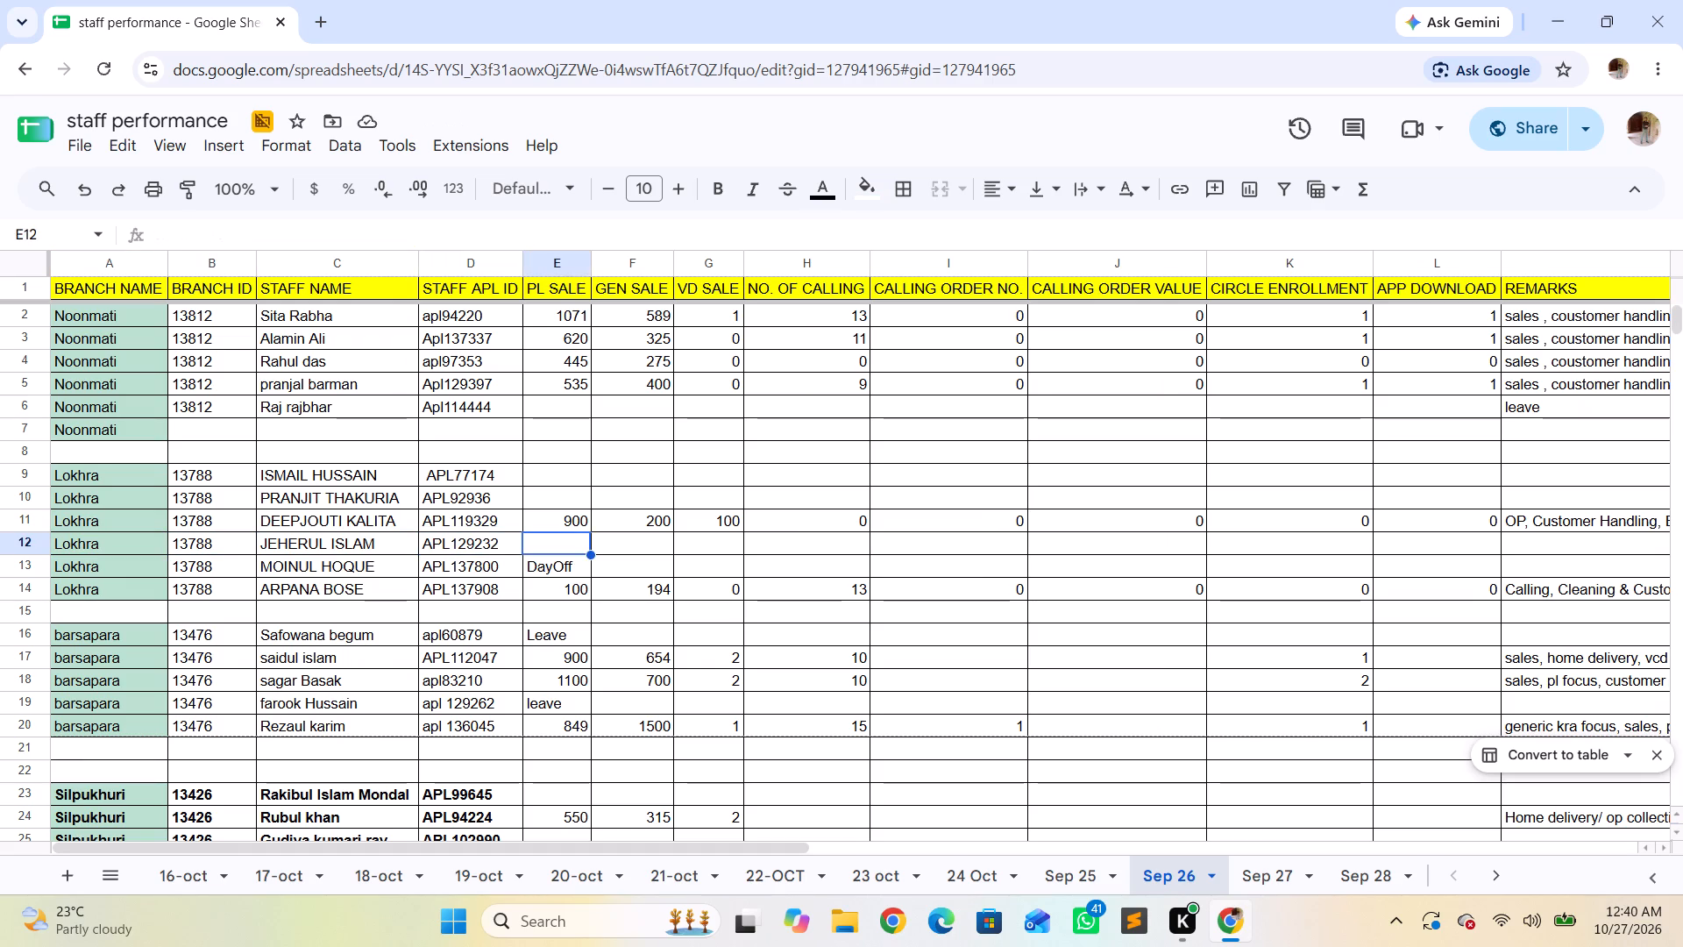
pyautogui.write('910')
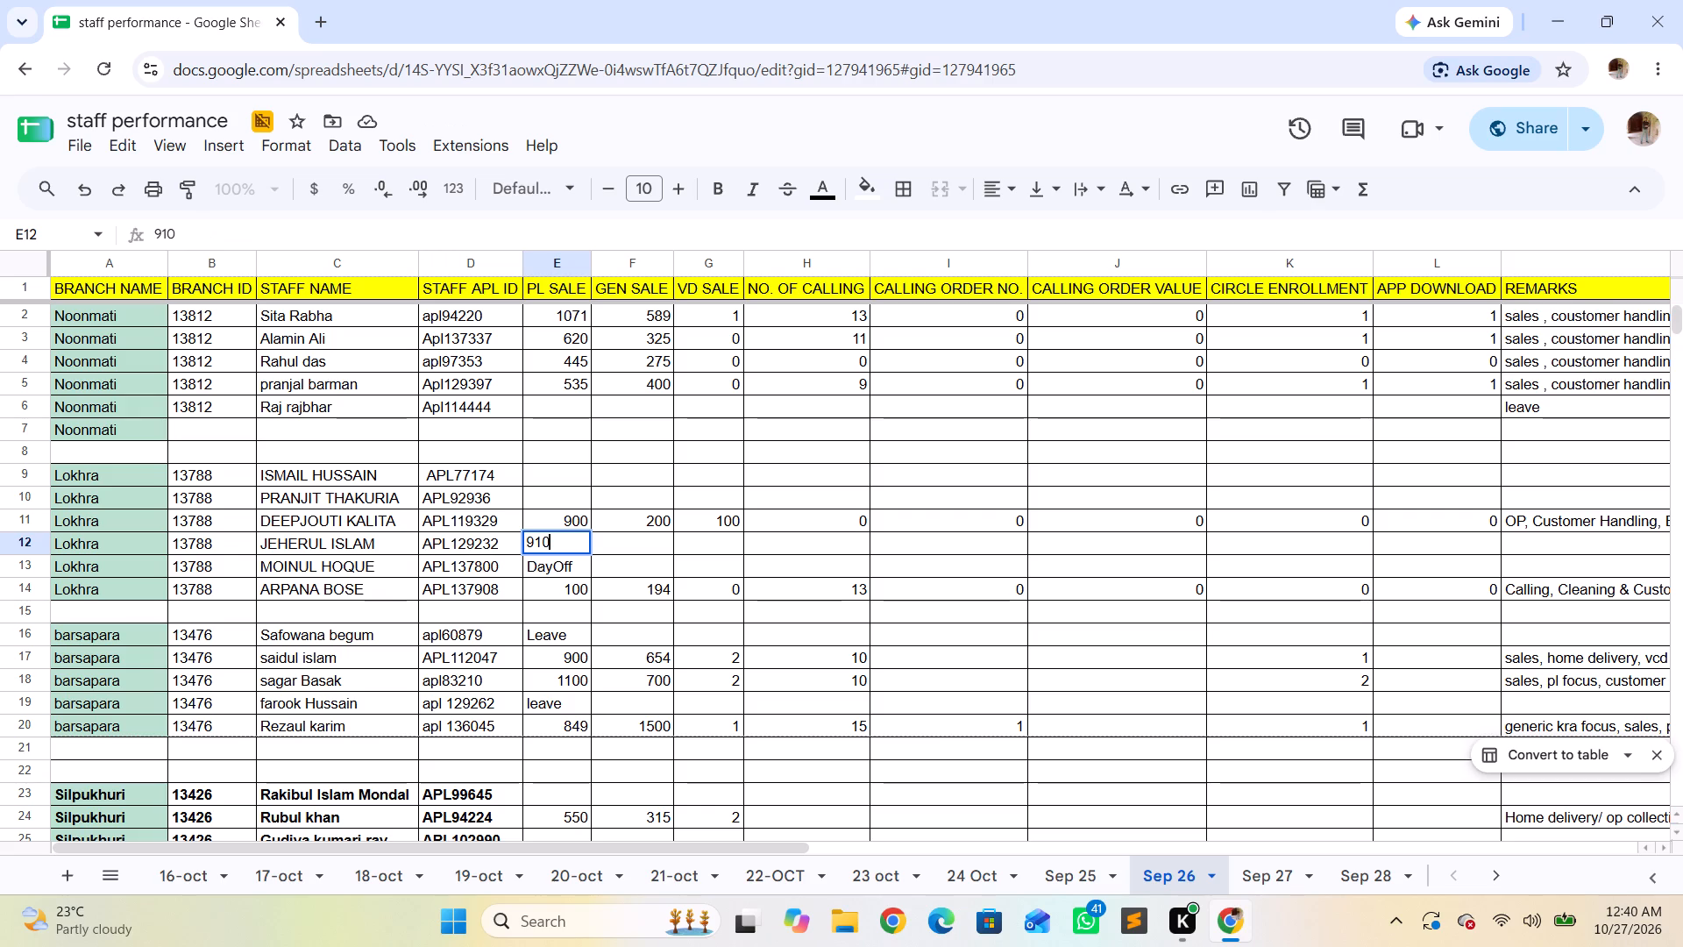
pyautogui.press('Right')
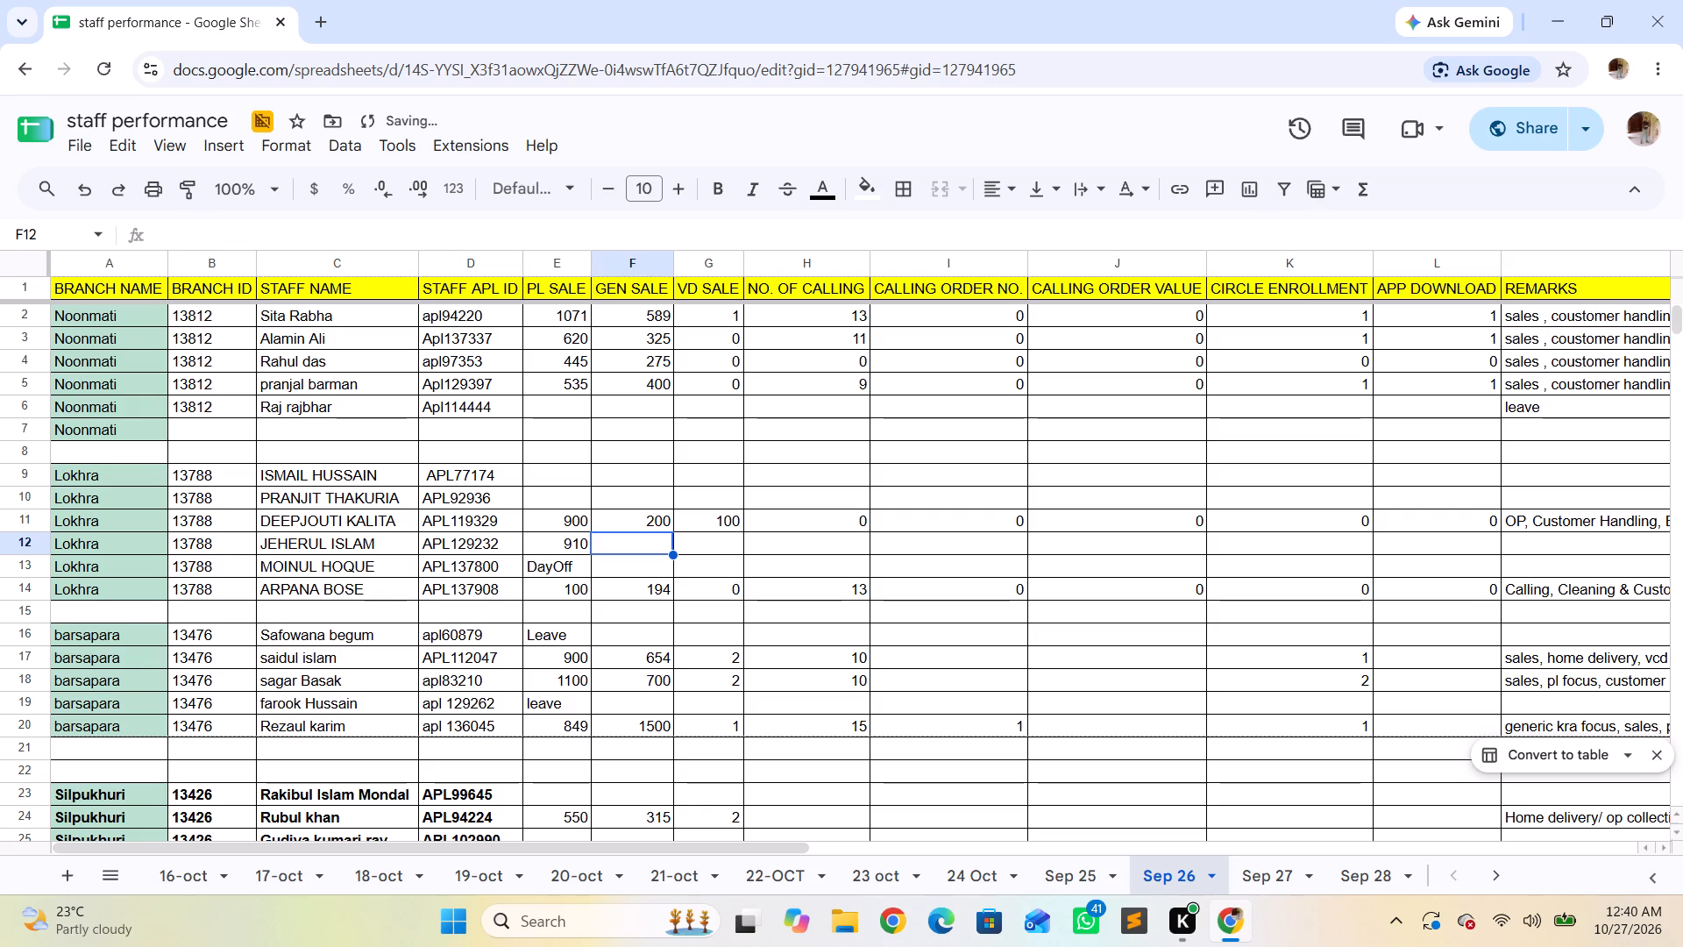
pyautogui.write('110')
pyautogui.press('Right')
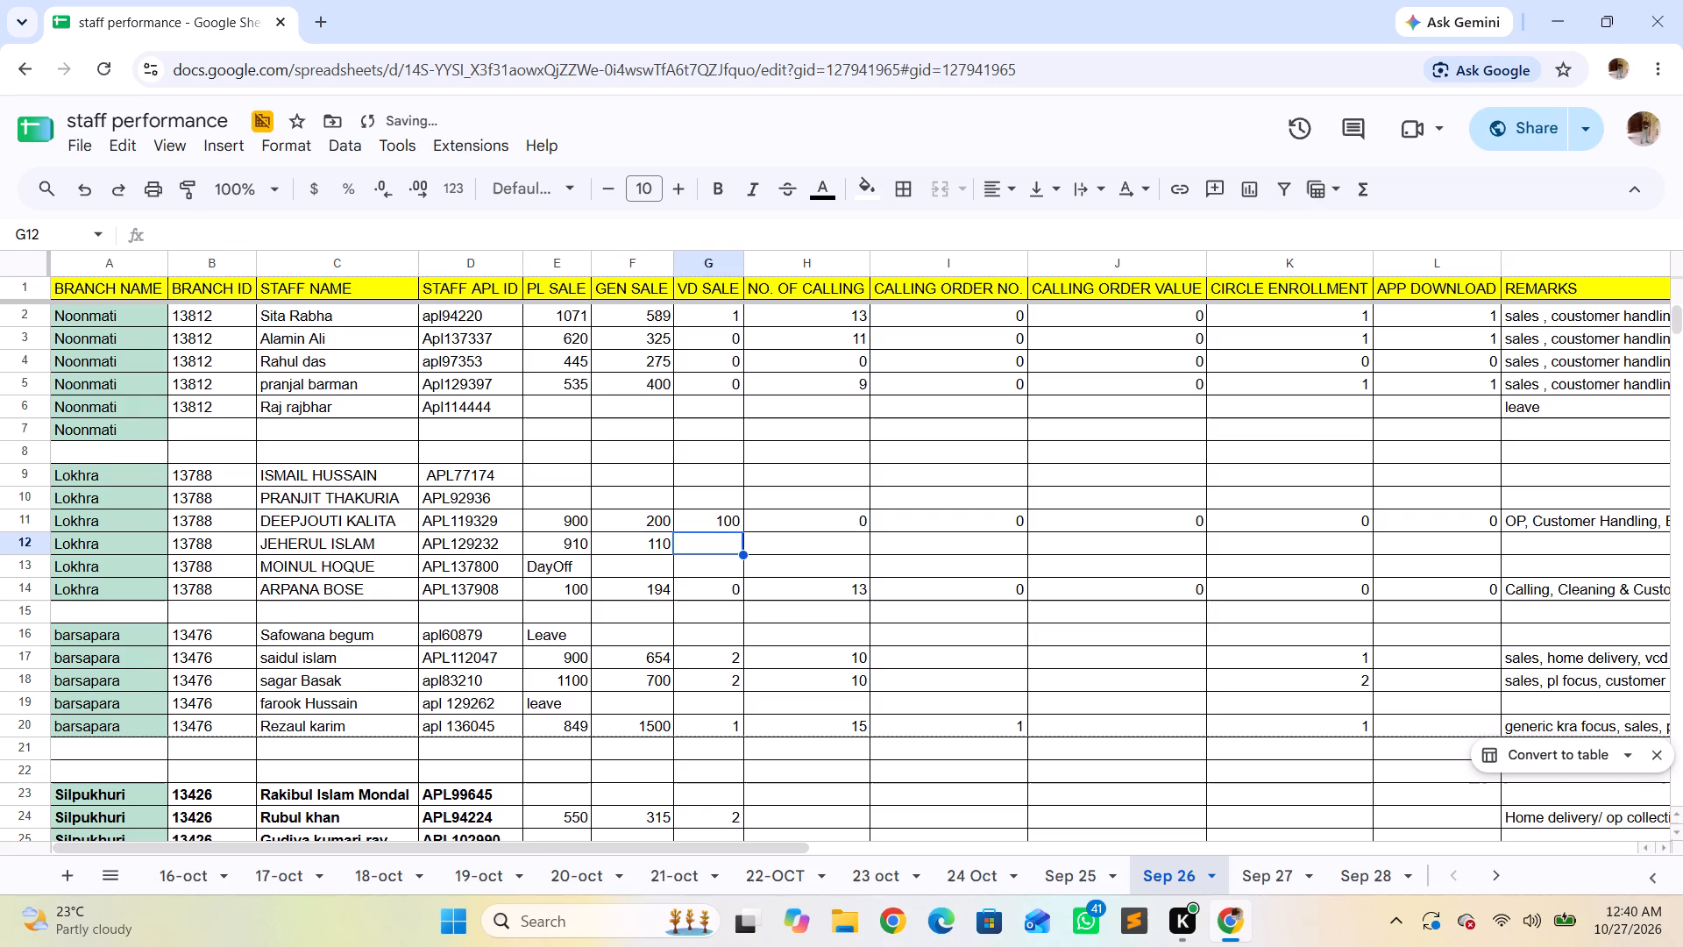
pyautogui.write('189')
pyautogui.press('Right')
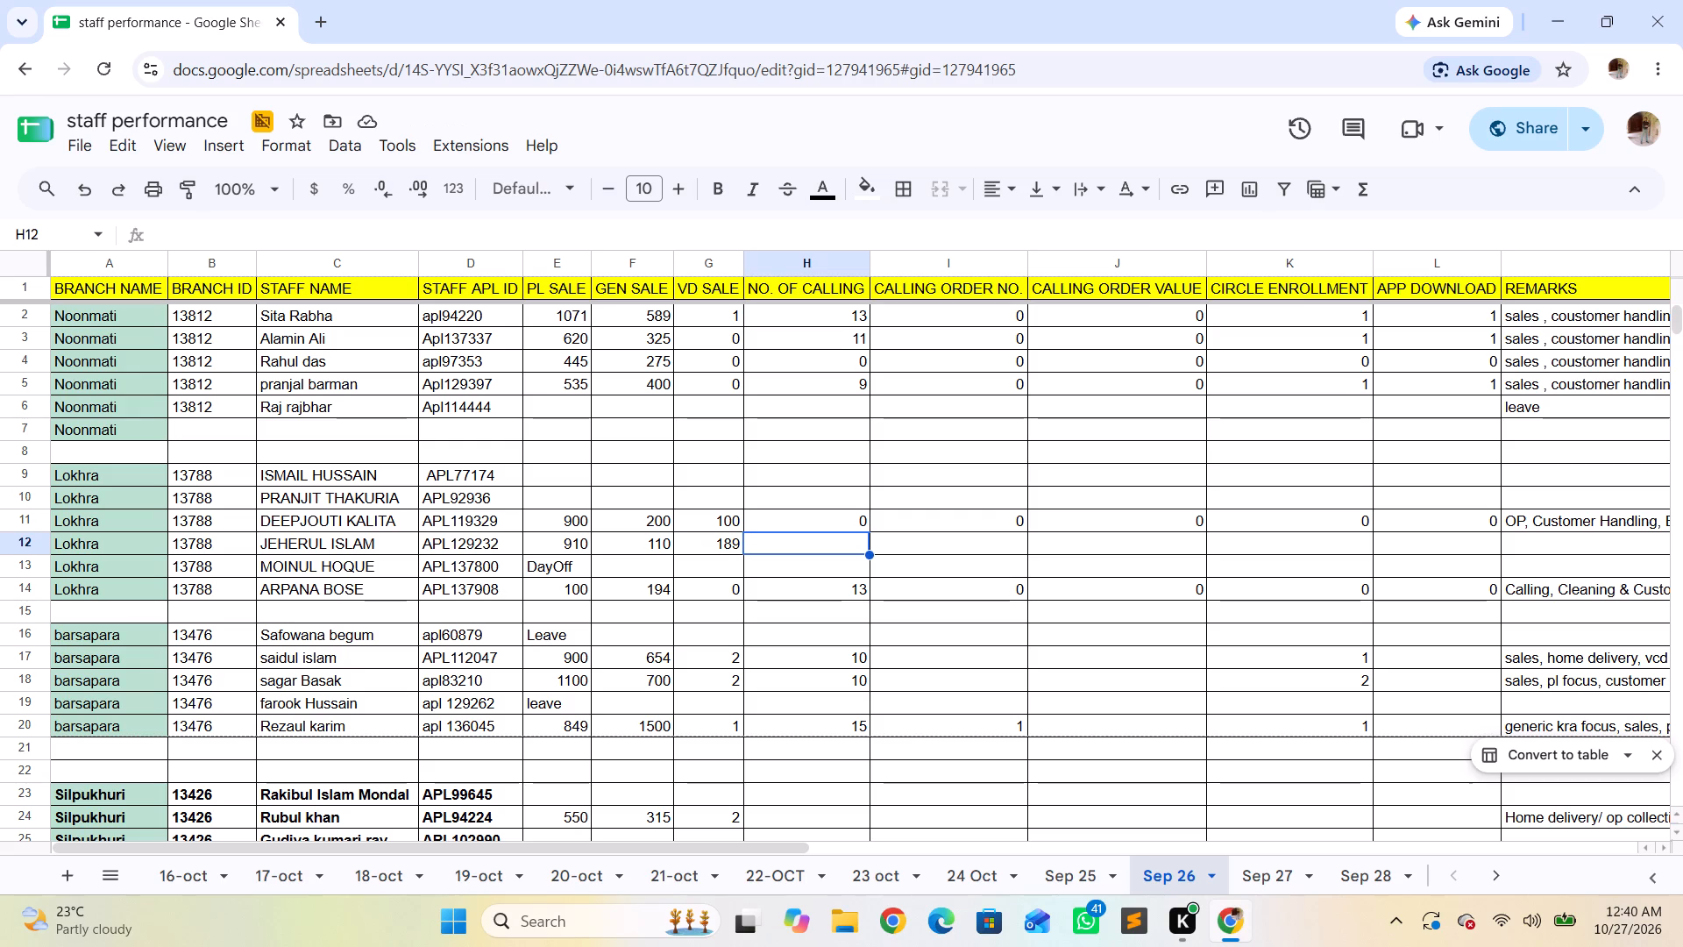
# Complete row 12's activity figures: 7 for NO. OF CALLING and 0 for CALLING ORDER NO., CALLING ORDER VALUE, CIRCLE ENROLLMENT and APP DOWNLOAD.
pyautogui.write('07')
pyautogui.press('Right')
pyautogui.press('0')
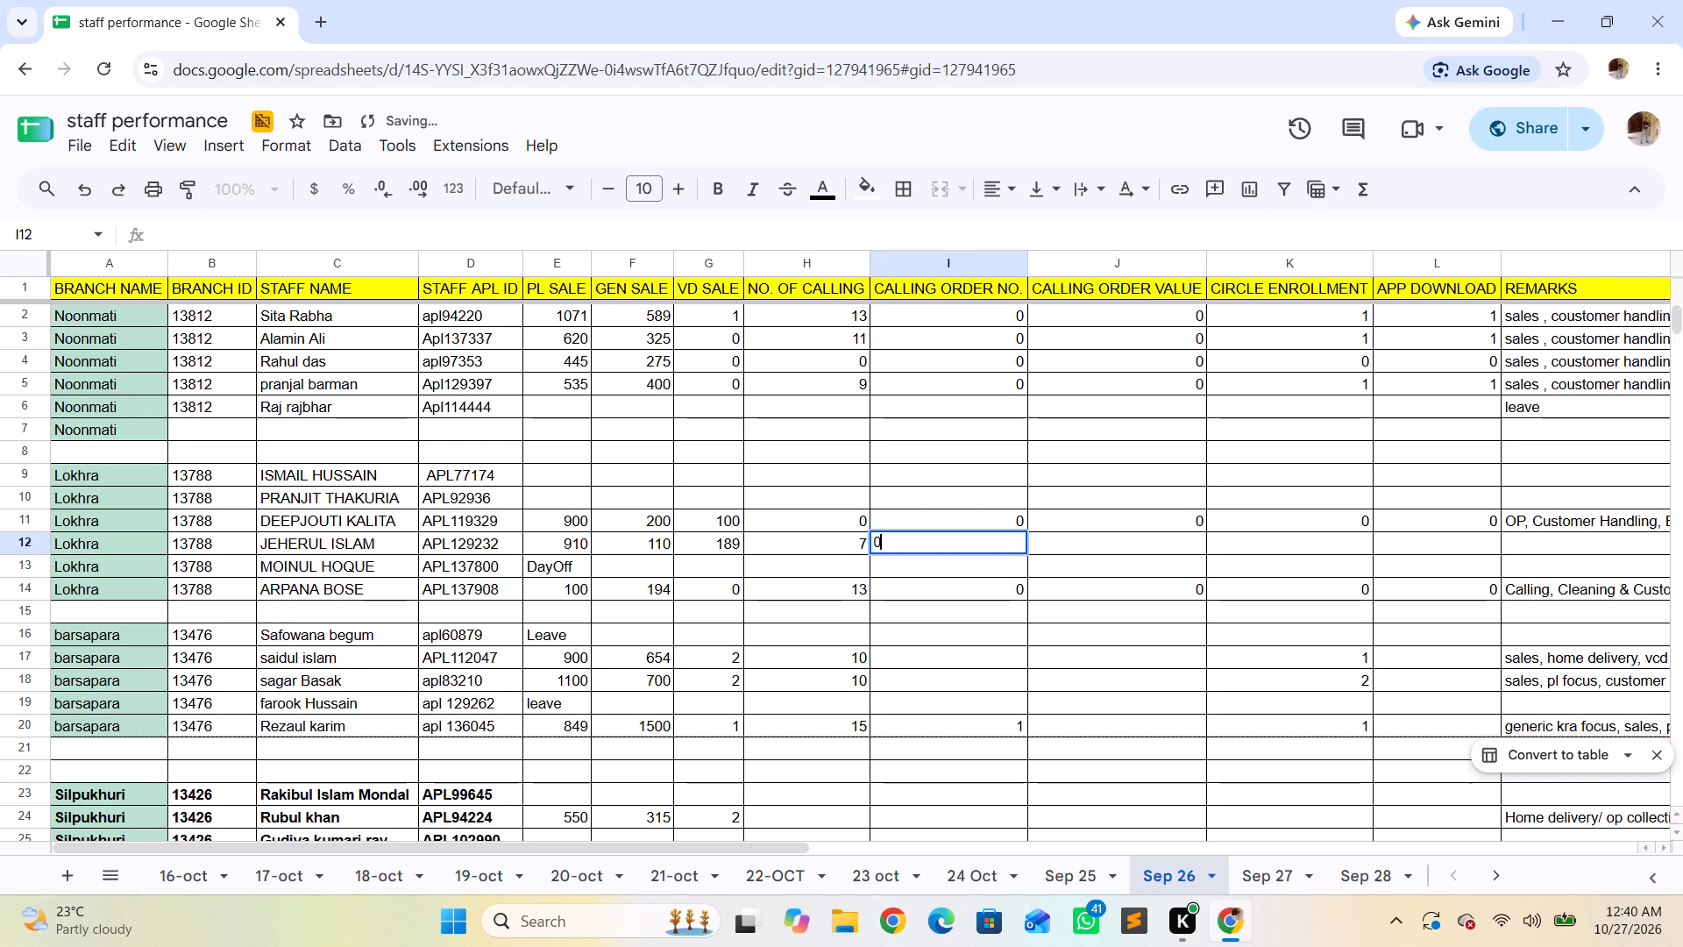
pyautogui.press('Right')
pyautogui.press('0')
pyautogui.press('Right')
pyautogui.press('0')
pyautogui.press('Right')
pyautogui.press('0')
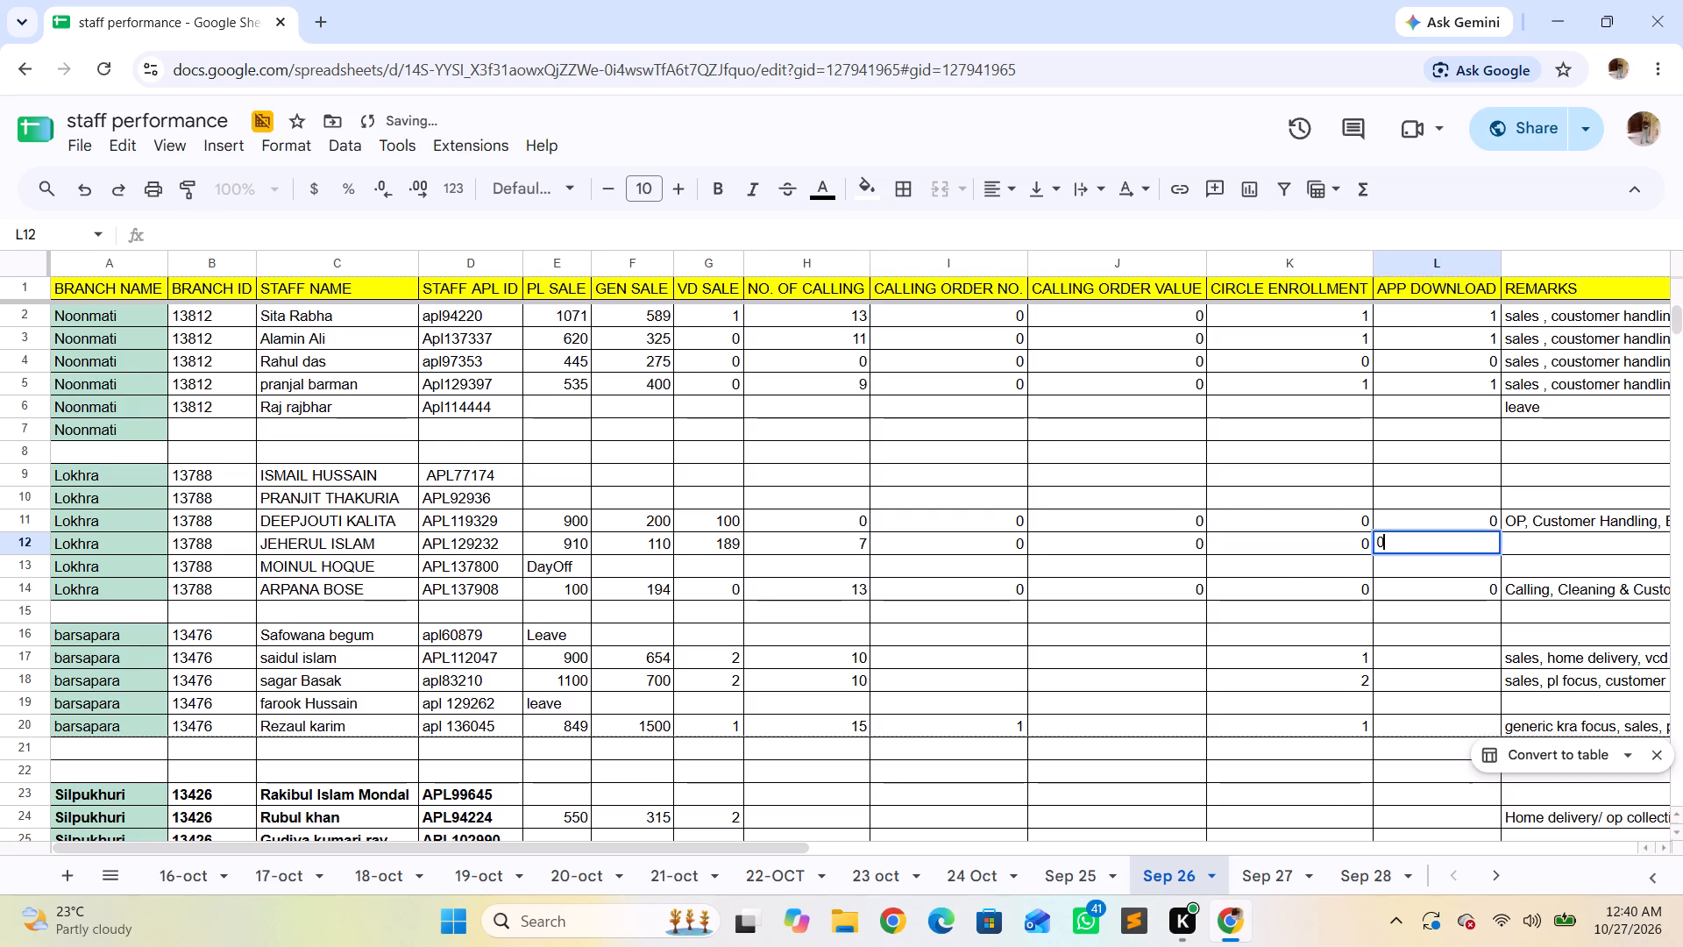
pyautogui.press('Right')
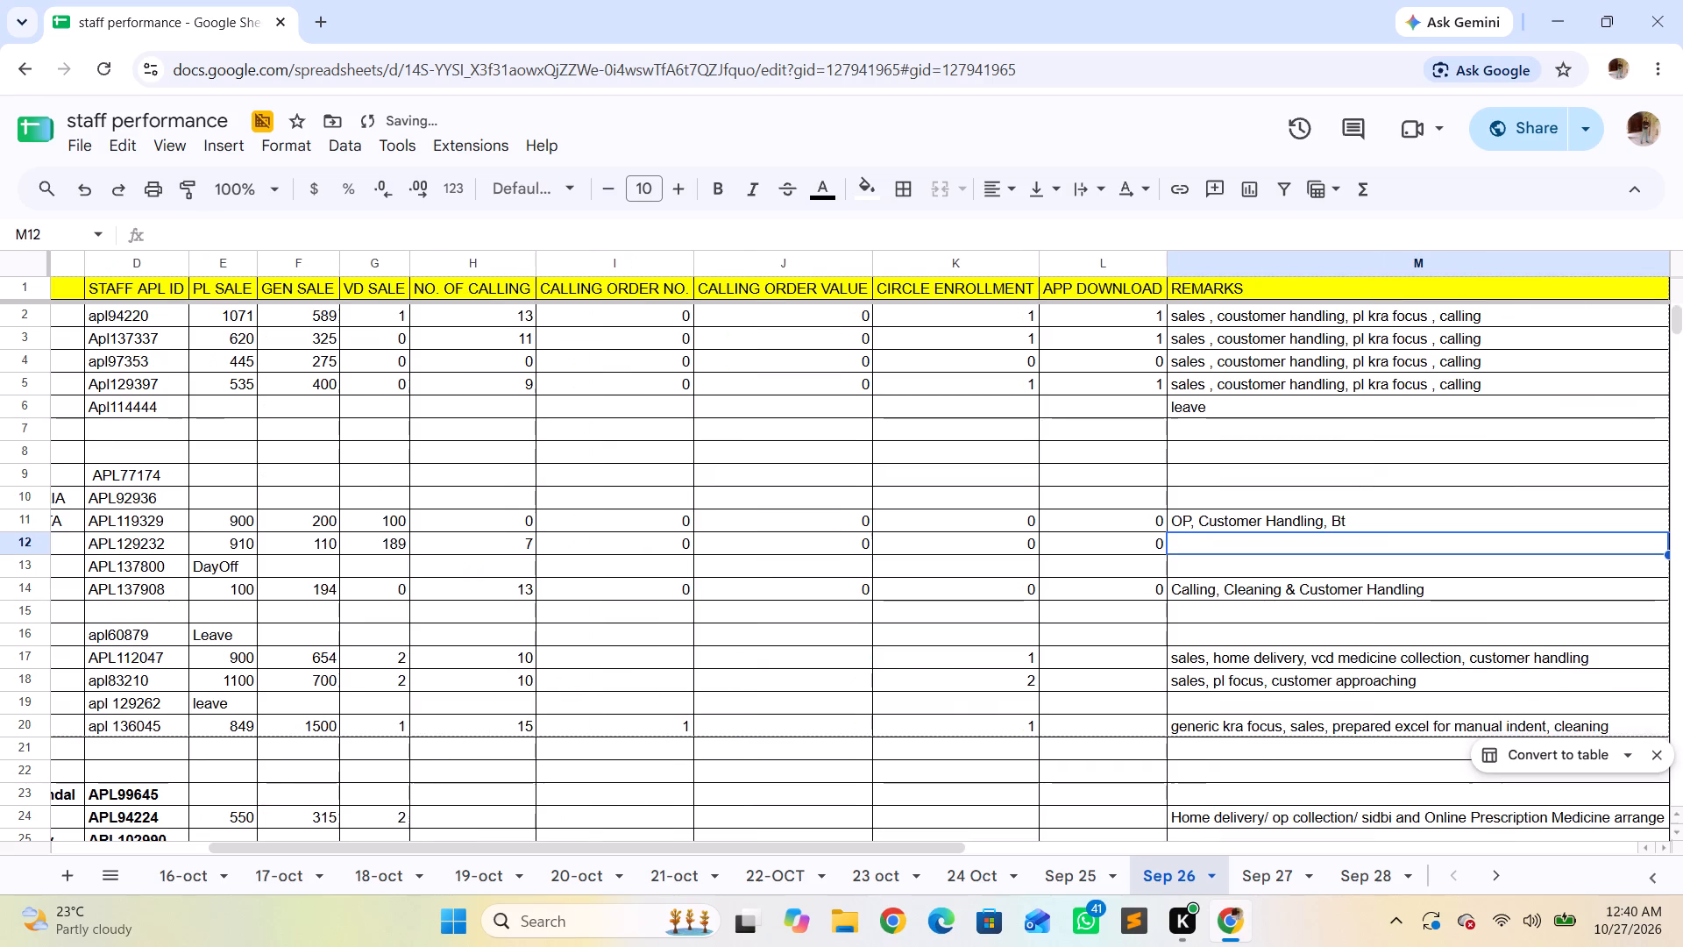
# Enter the row 12 remark "Calling, Bt & Customer Handling".
pyautogui.hotkey('shift', 'c')
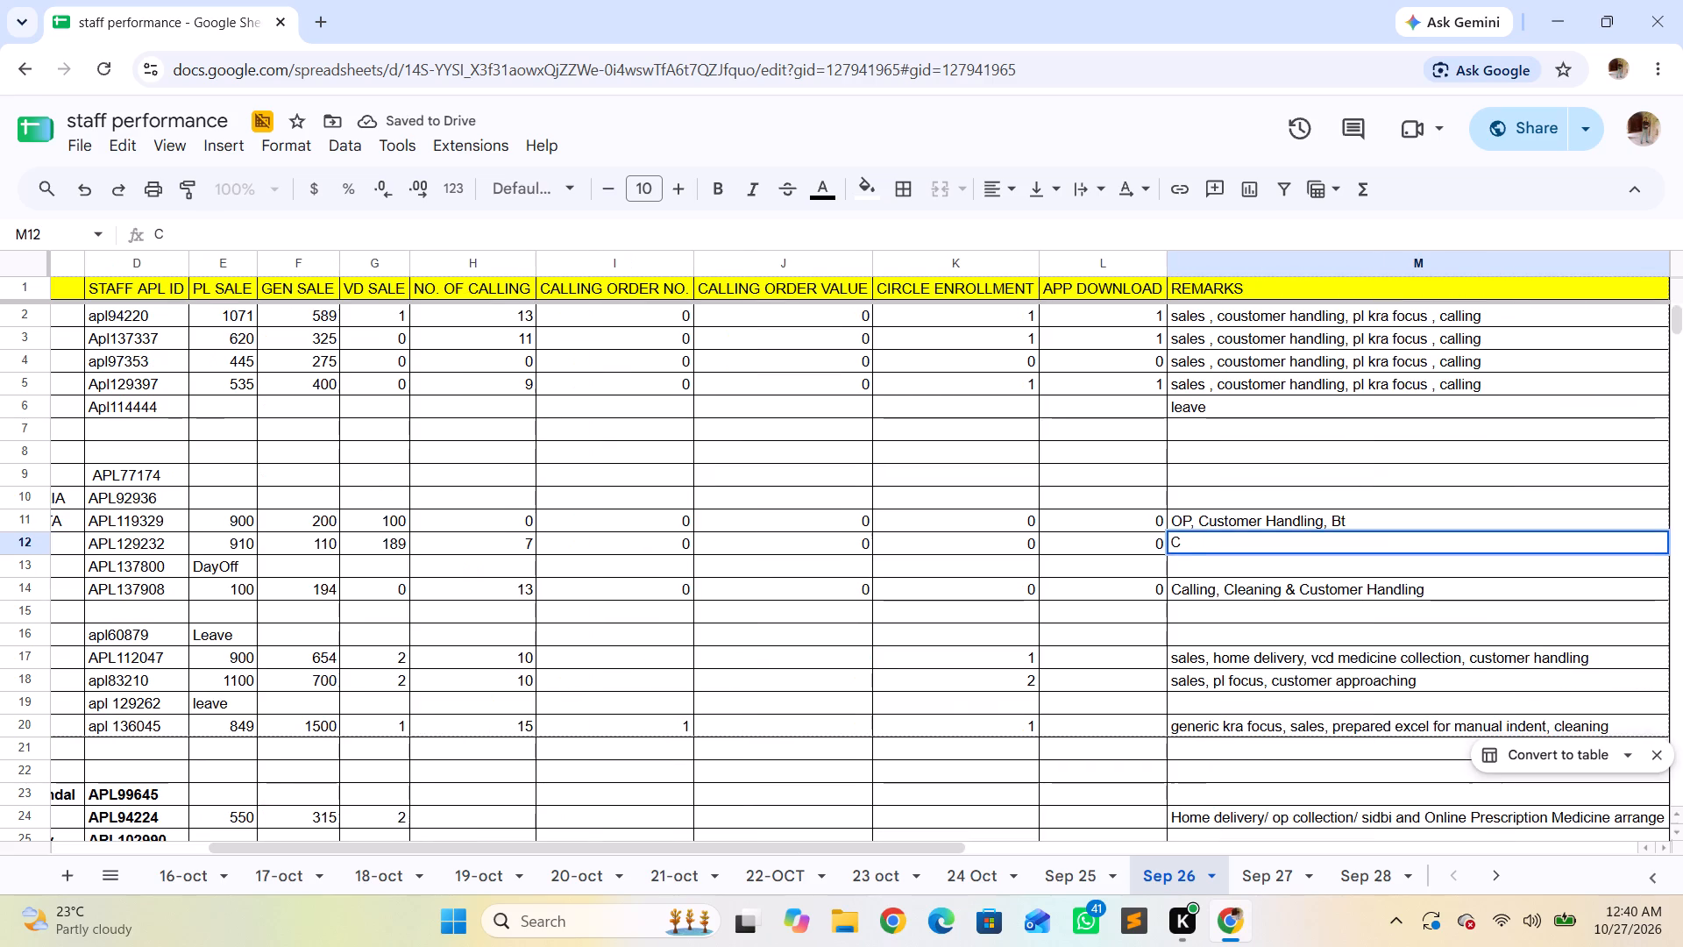
pyautogui.write('alling')
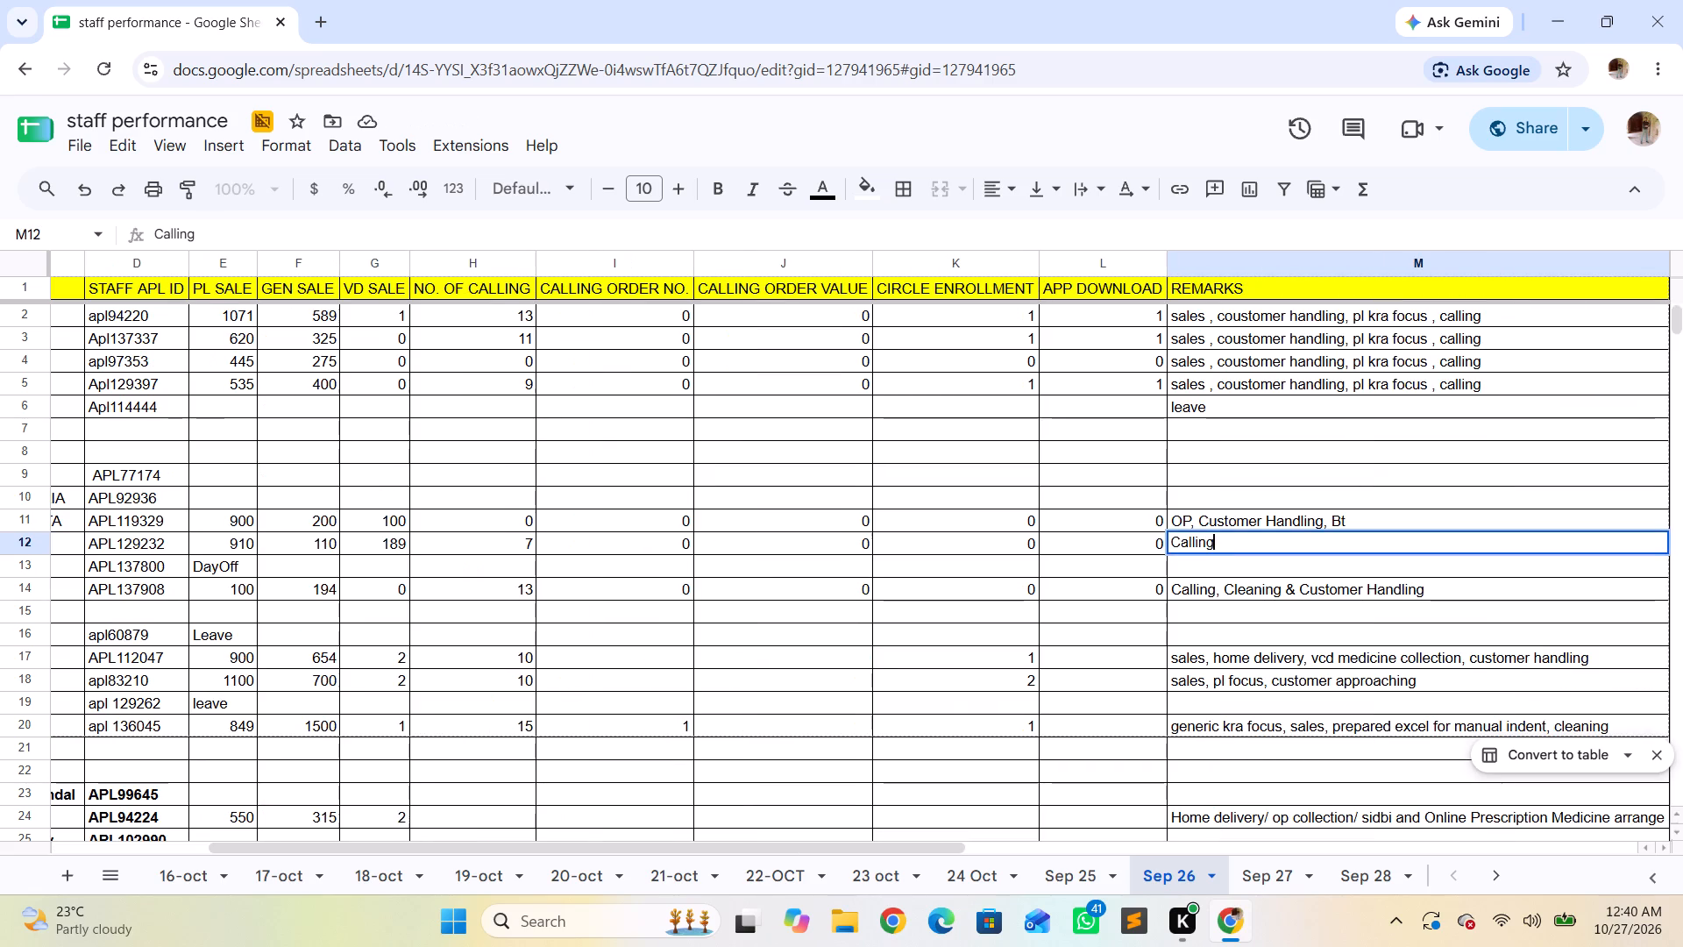
pyautogui.write(',')
pyautogui.press('space')
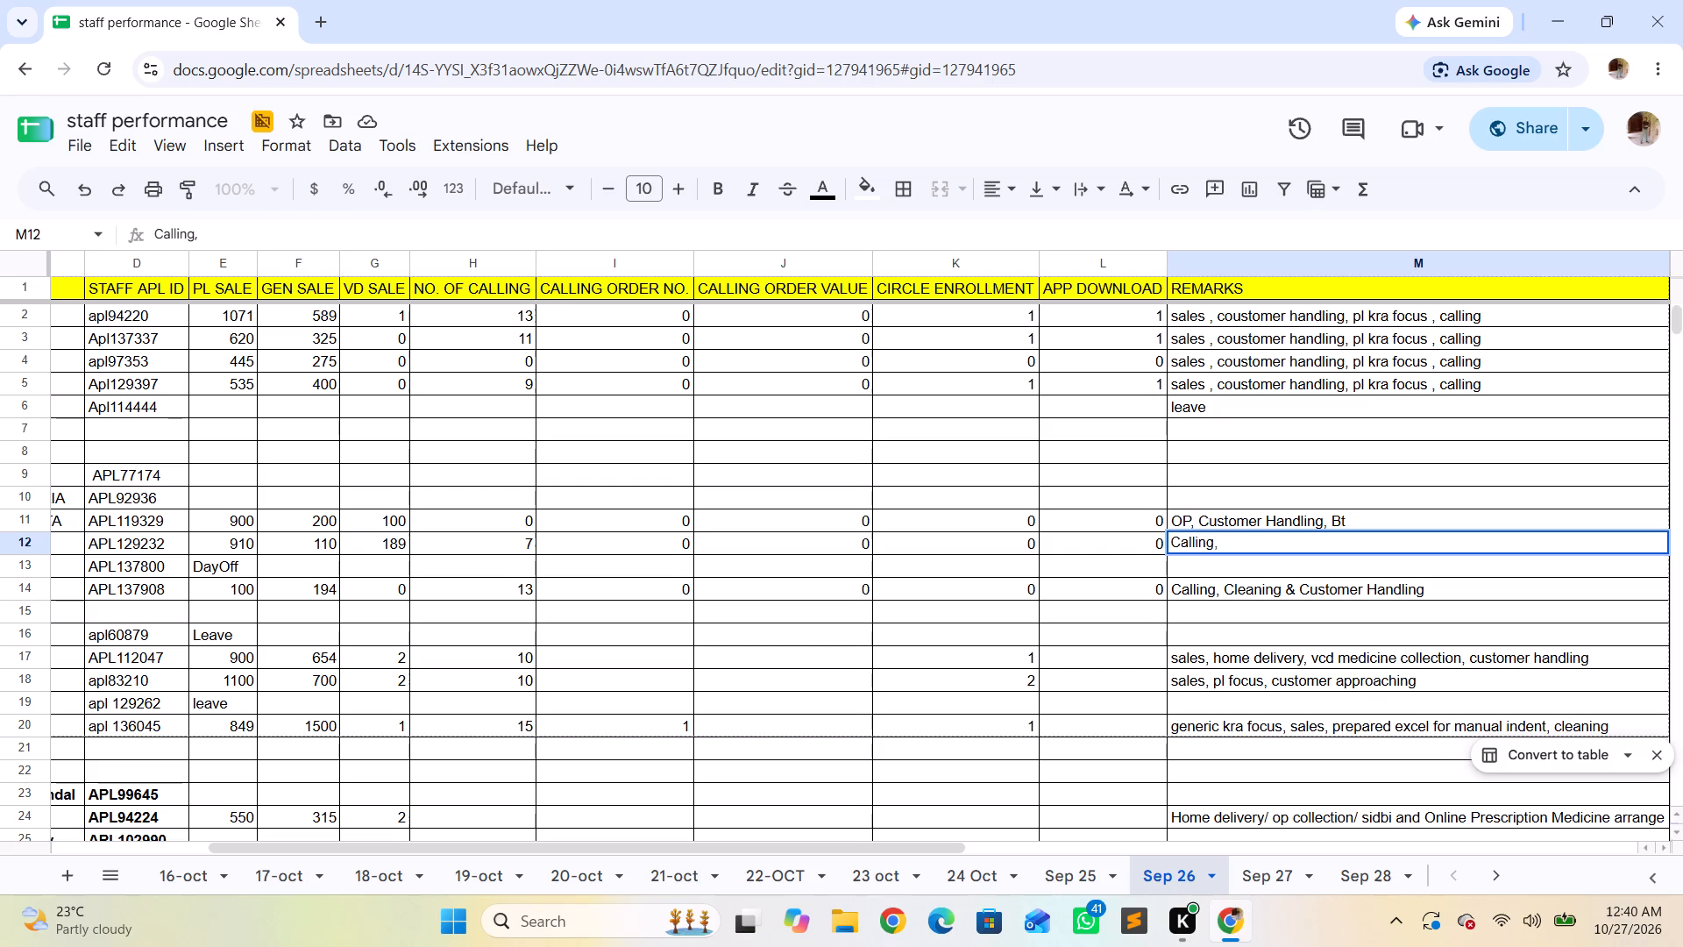
pyautogui.write('Cu')
pyautogui.write('st')
pyautogui.press('o')
pyautogui.press('BackSpace')
pyautogui.press('BackSpace')
pyautogui.press('BackSpace')
pyautogui.press('BackSpace')
pyautogui.press('BackSpace')
pyautogui.write('Bt')
pyautogui.press('space')
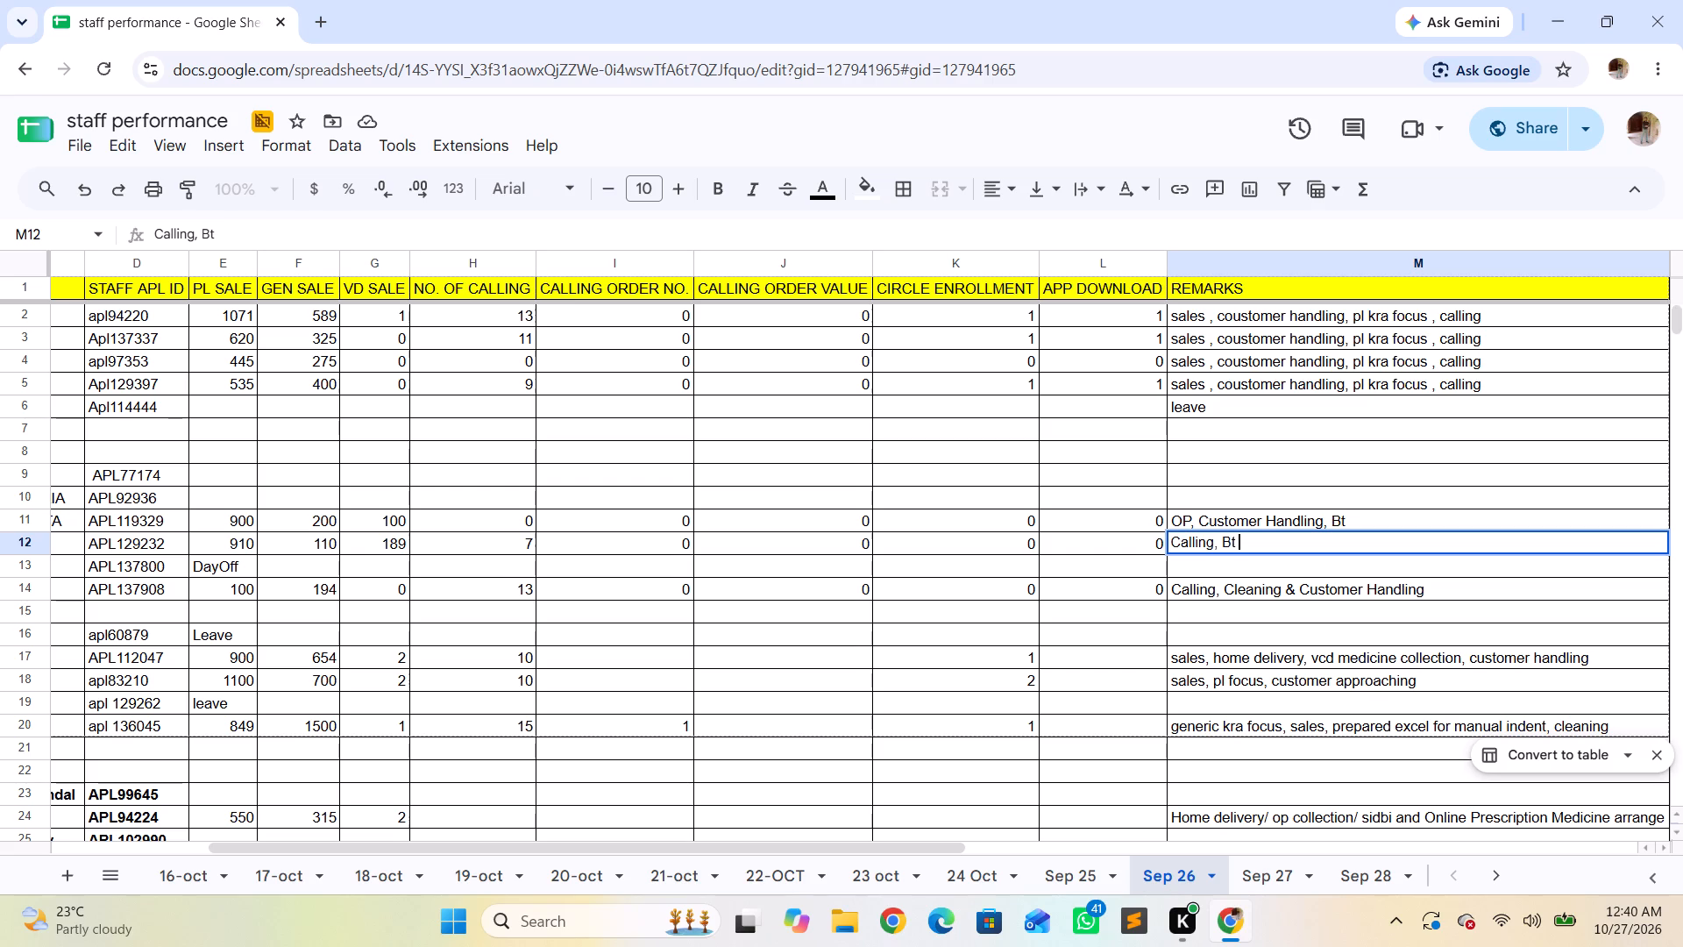
pyautogui.write('&')
pyautogui.press('space')
pyautogui.write('Customer')
pyautogui.press('space')
pyautogui.write('Handling')
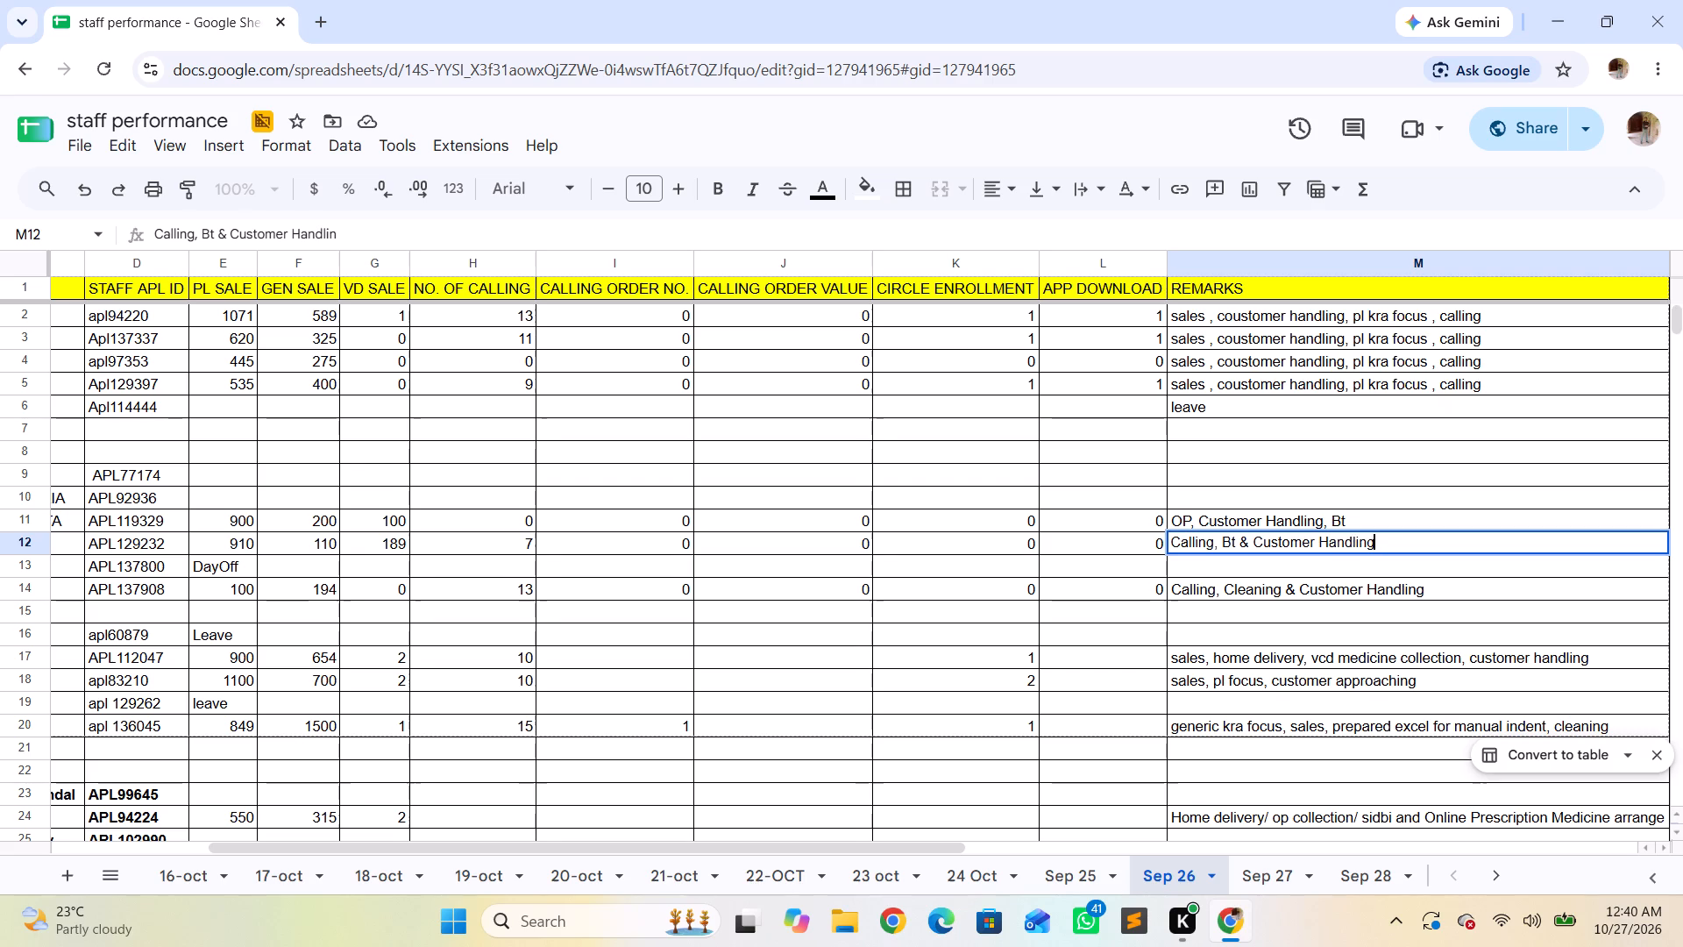
pyautogui.press('Down')
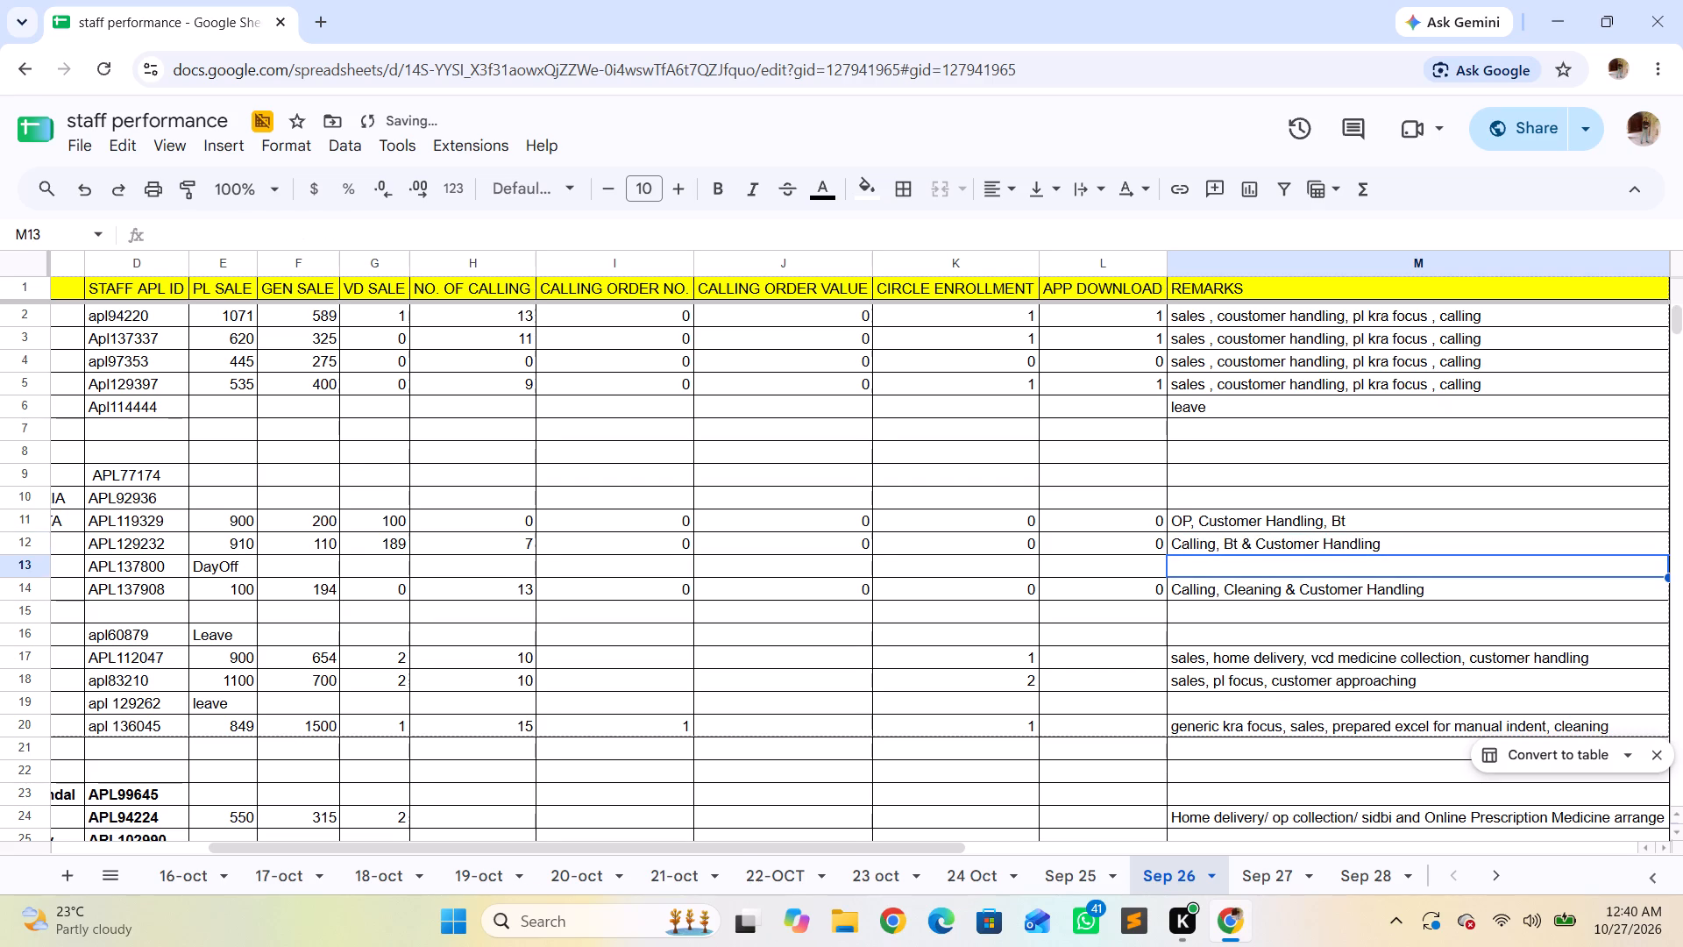
# Enter 4 as the PL SALE in row 10 of the Lokhra staff entries.
pyautogui.press('Up')
pyautogui.press('Up')
pyautogui.press('Up')
pyautogui.press('Left')
pyautogui.press('Left')
pyautogui.press('Left')
pyautogui.press('Left')
pyautogui.press('Left')
pyautogui.press('Left')
pyautogui.press('Left')
pyautogui.press('Left')
pyautogui.press('Left')
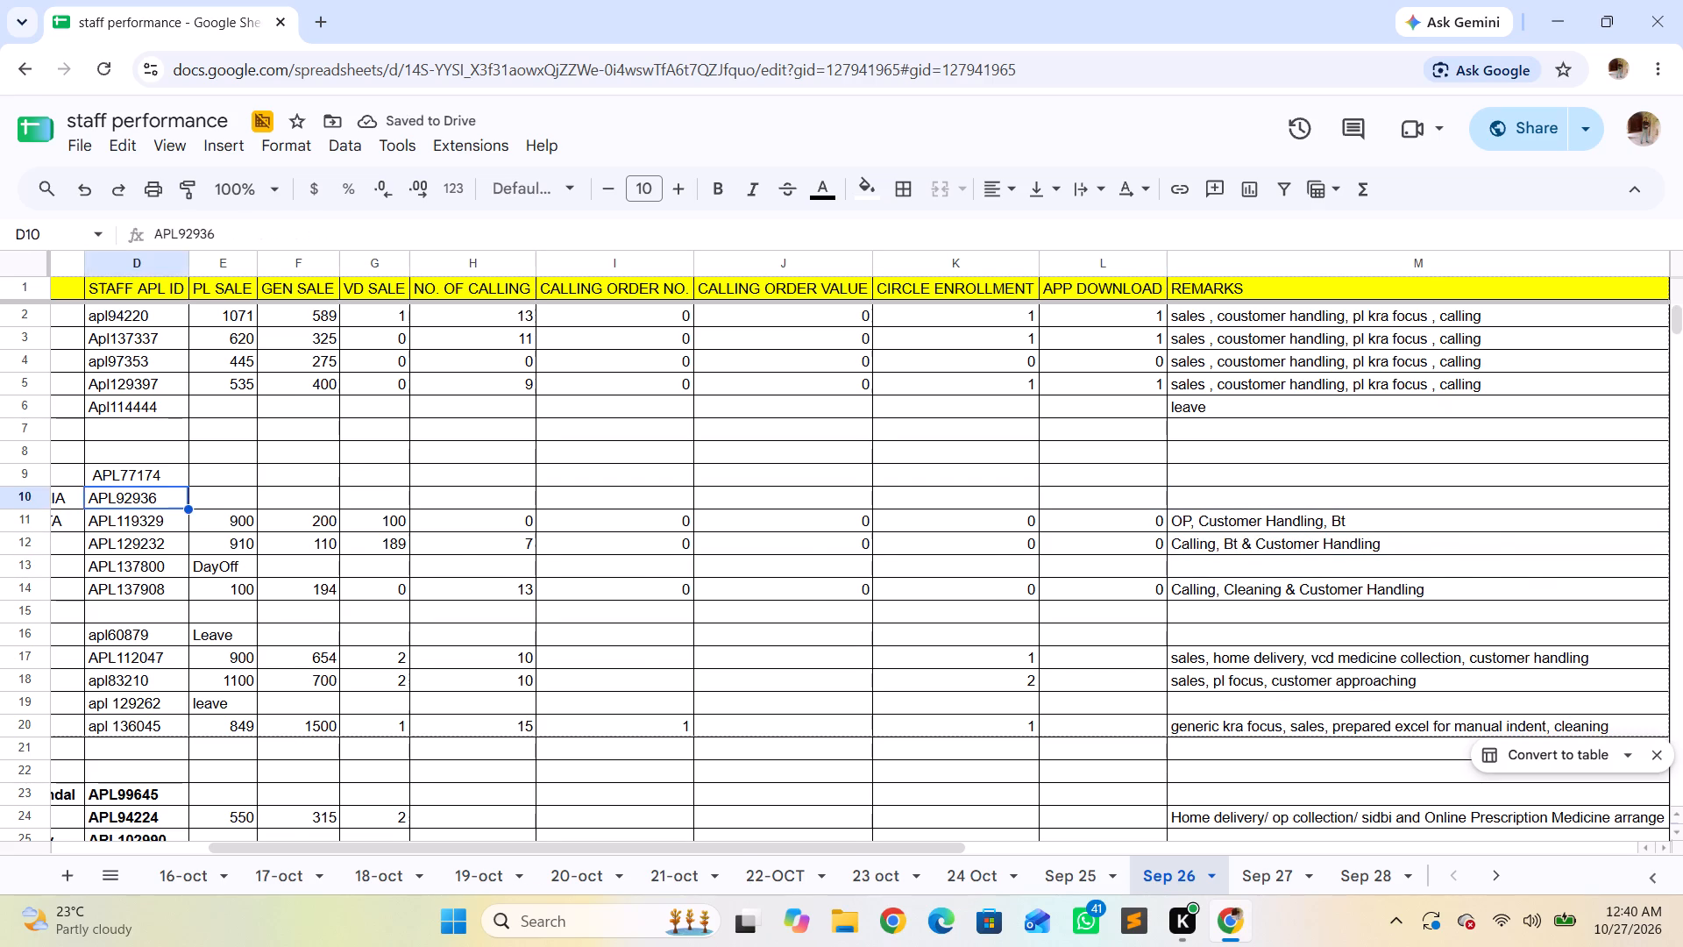
pyautogui.press('Left')
pyautogui.press('Left')
pyautogui.press('Right')
pyautogui.press('Right')
pyautogui.press('Right')
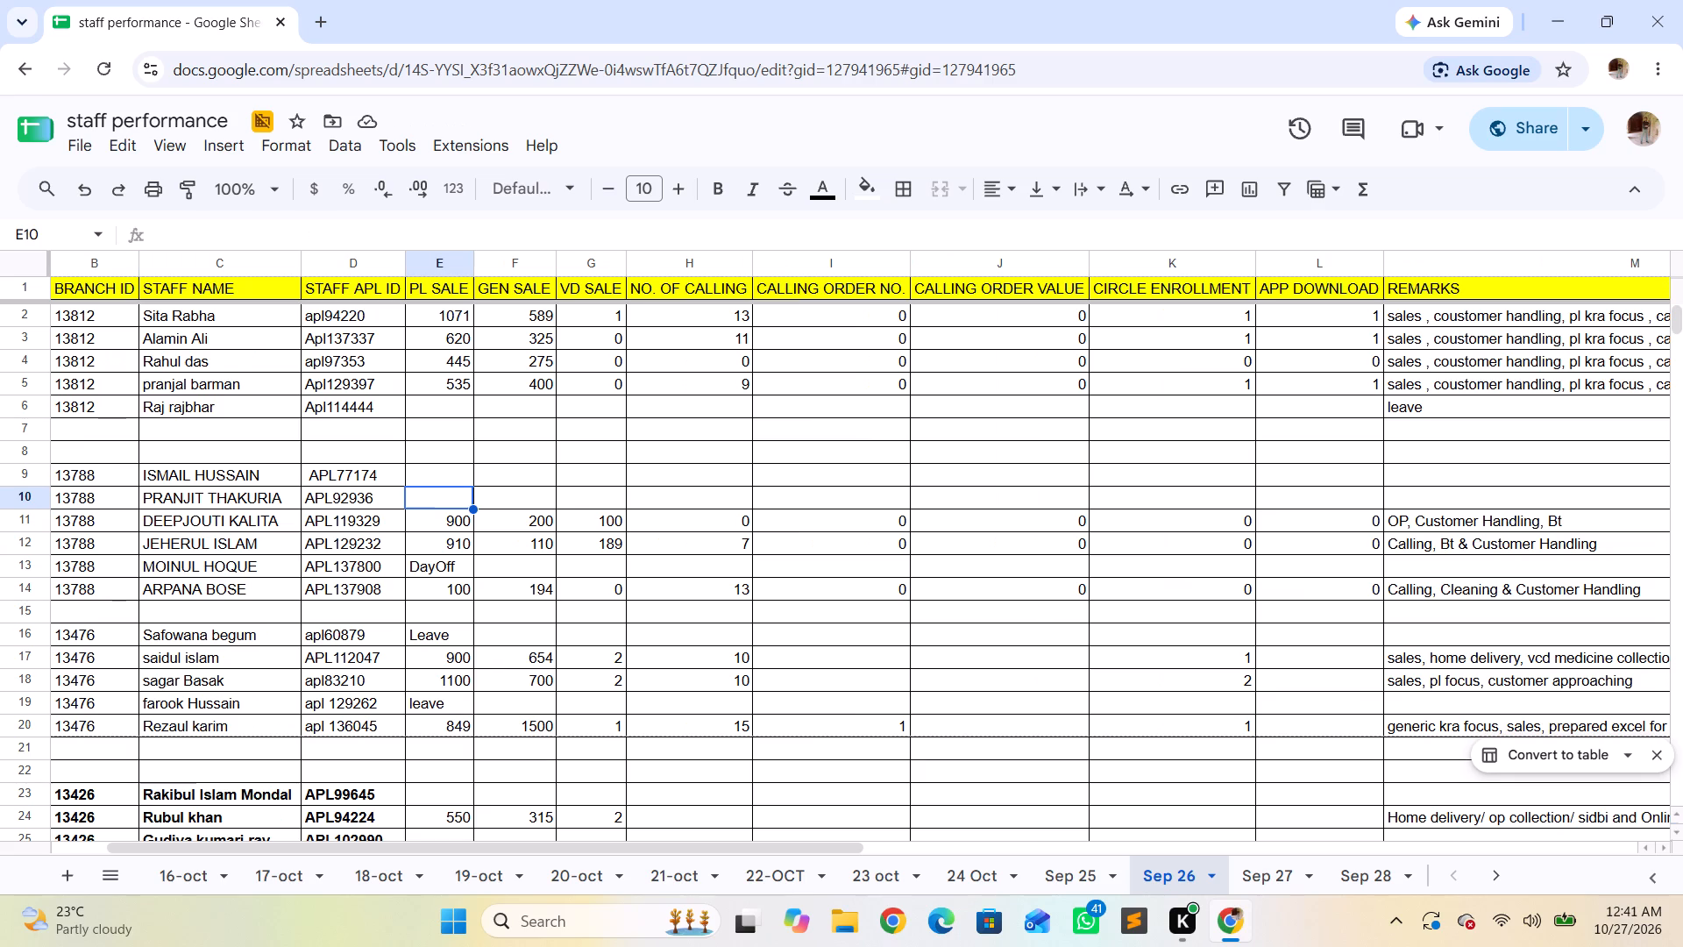
pyautogui.press('4')
pyautogui.press('Right')
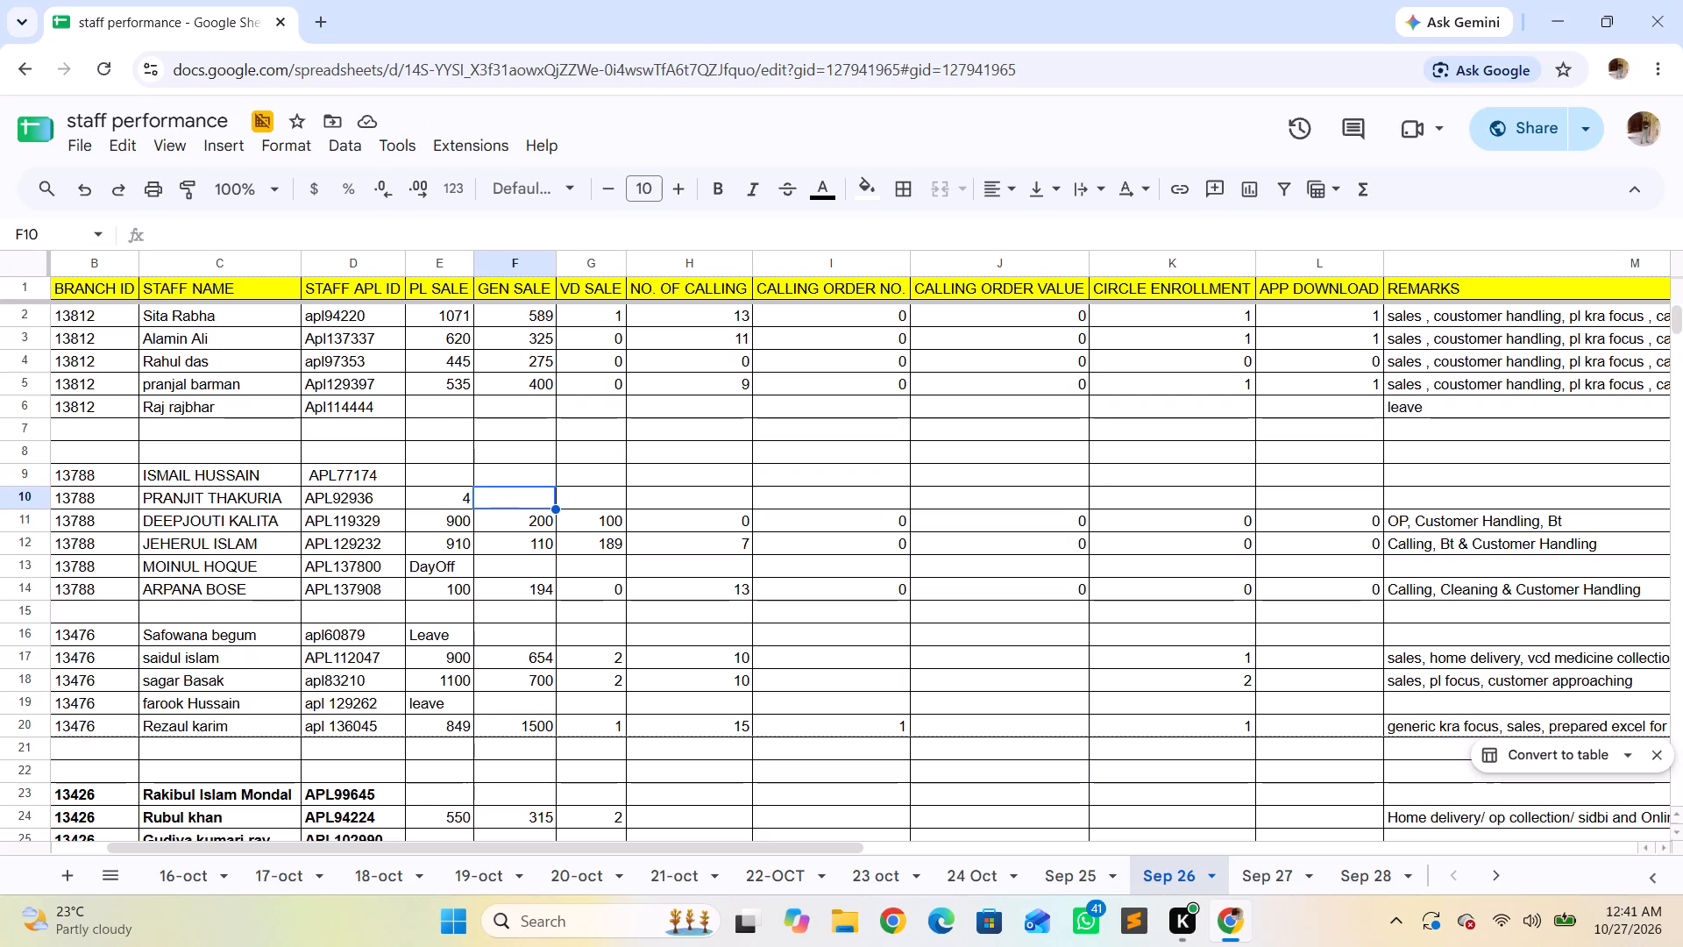
# Change the GEN SALE figures to 42 in row 12, 70 in row 11 and 20 in row 14.
pyautogui.press('Down')
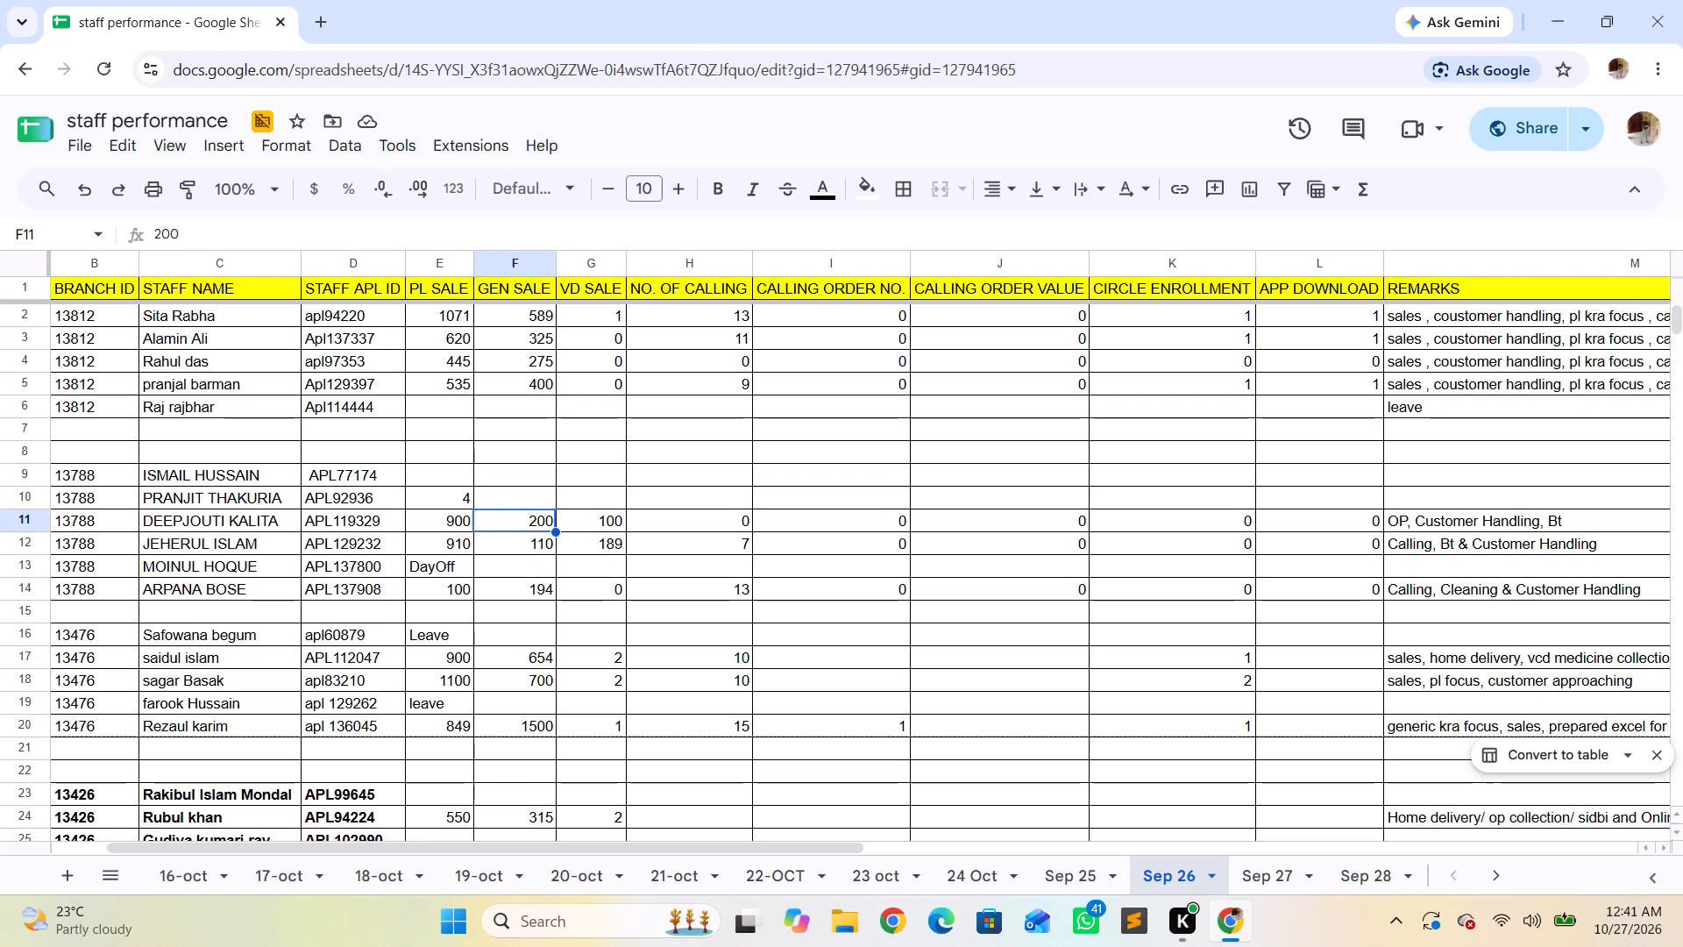
pyautogui.press('Down')
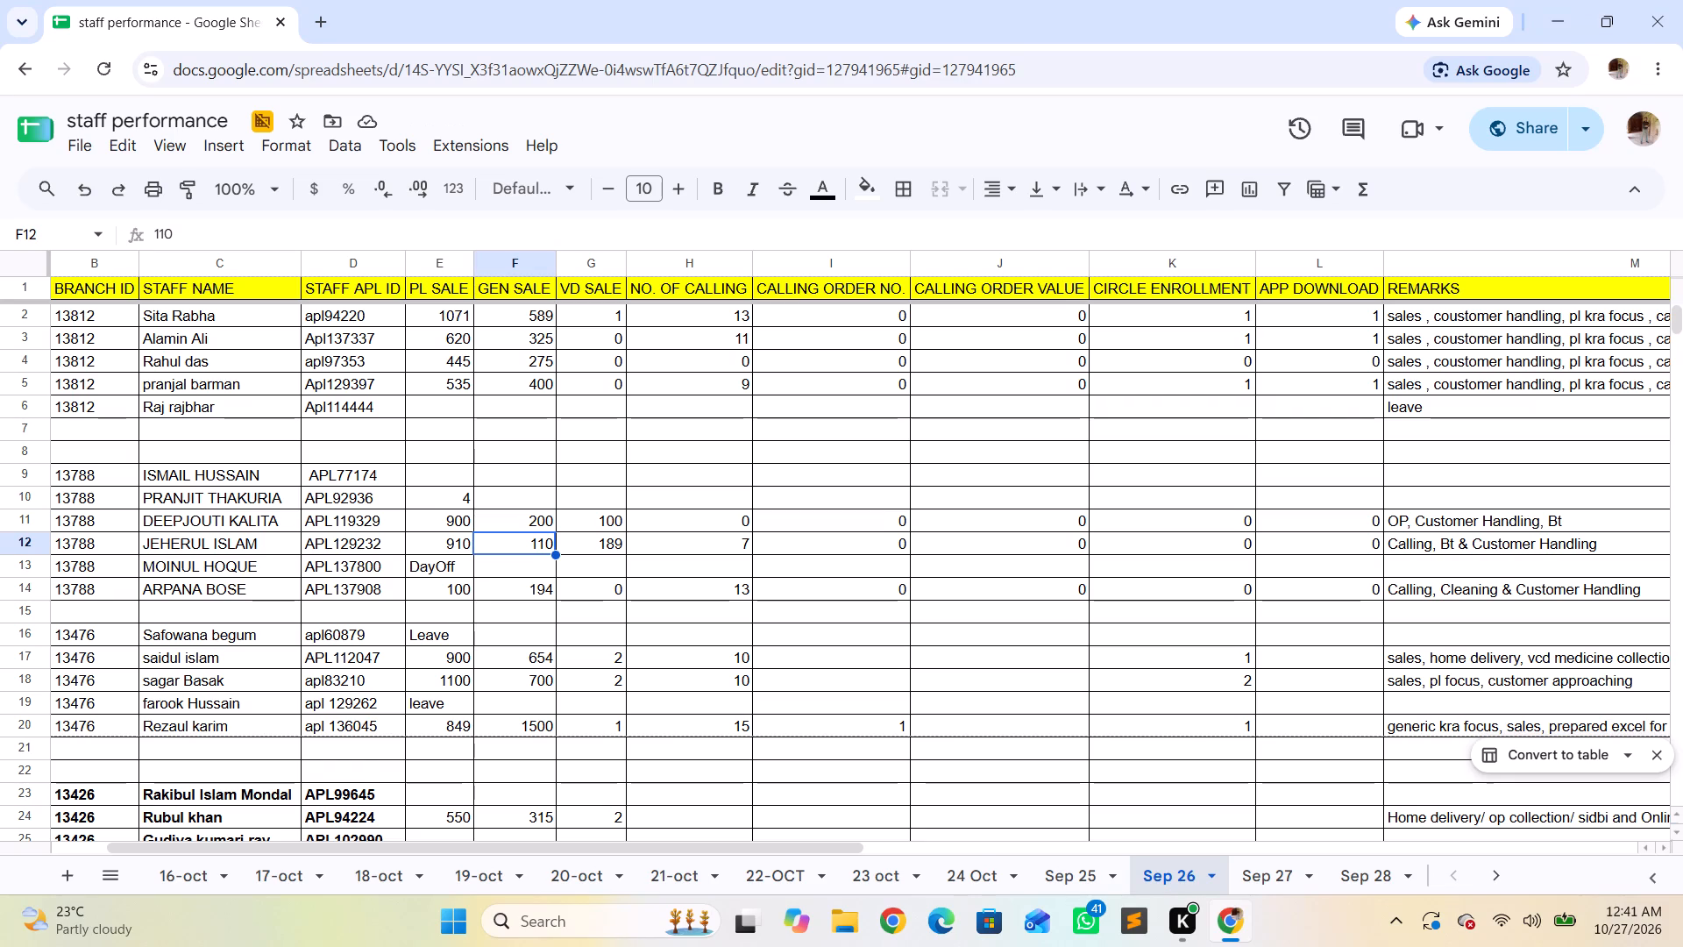
pyautogui.write('42')
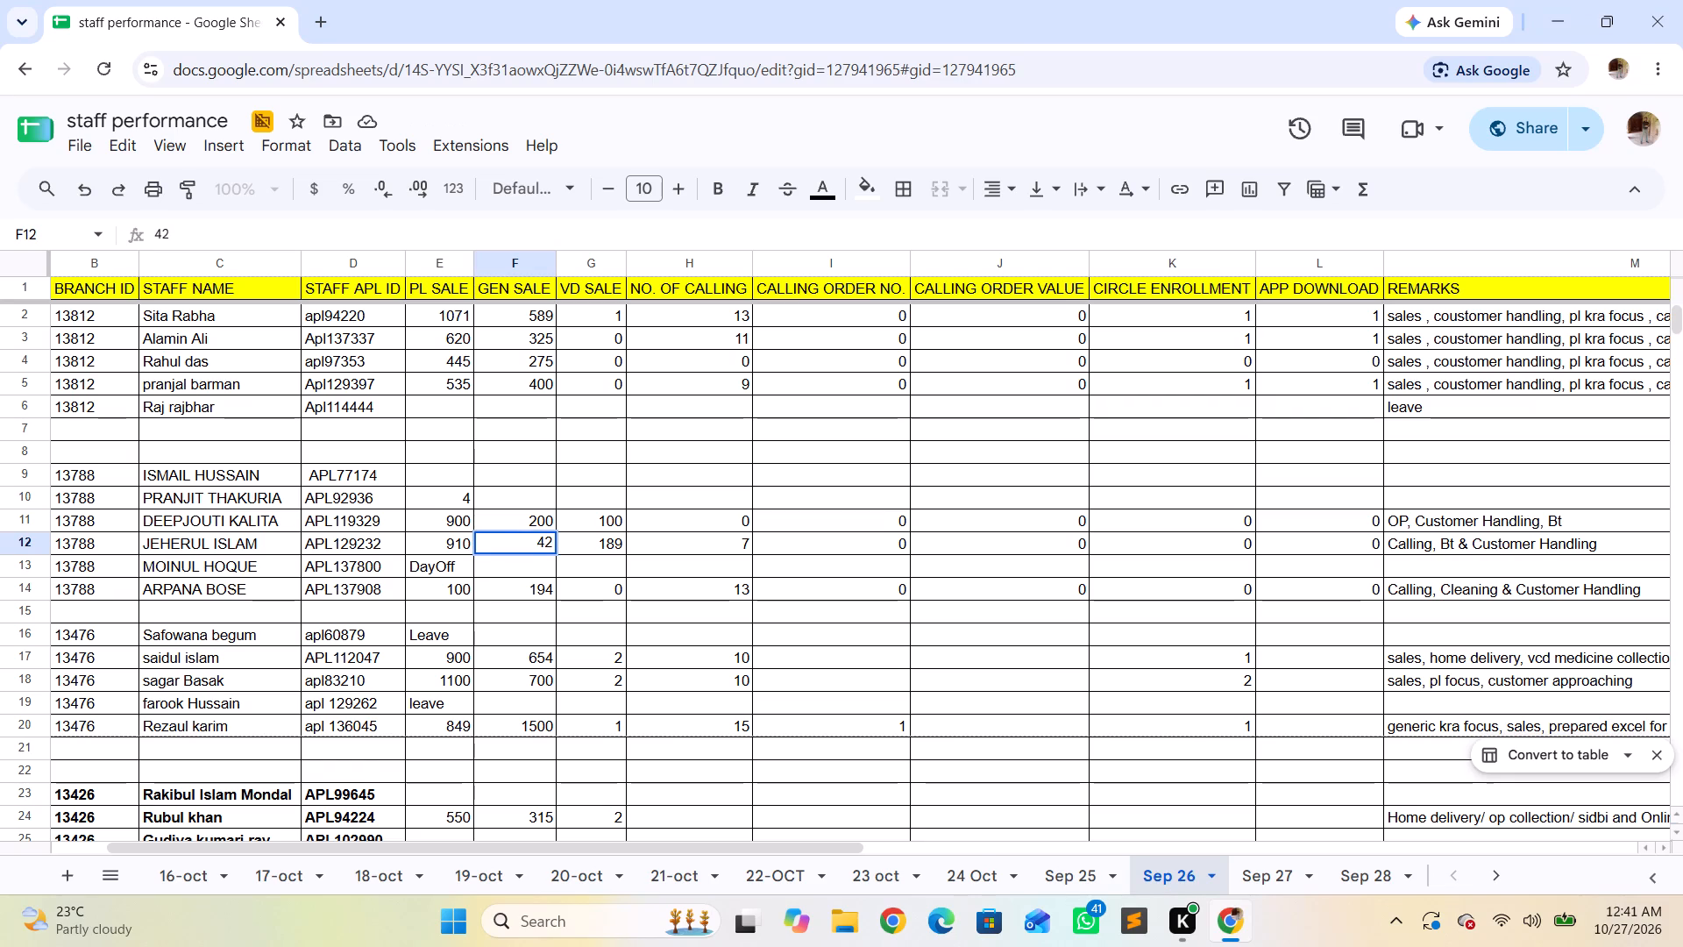
pyautogui.press('Up')
pyautogui.write('70')
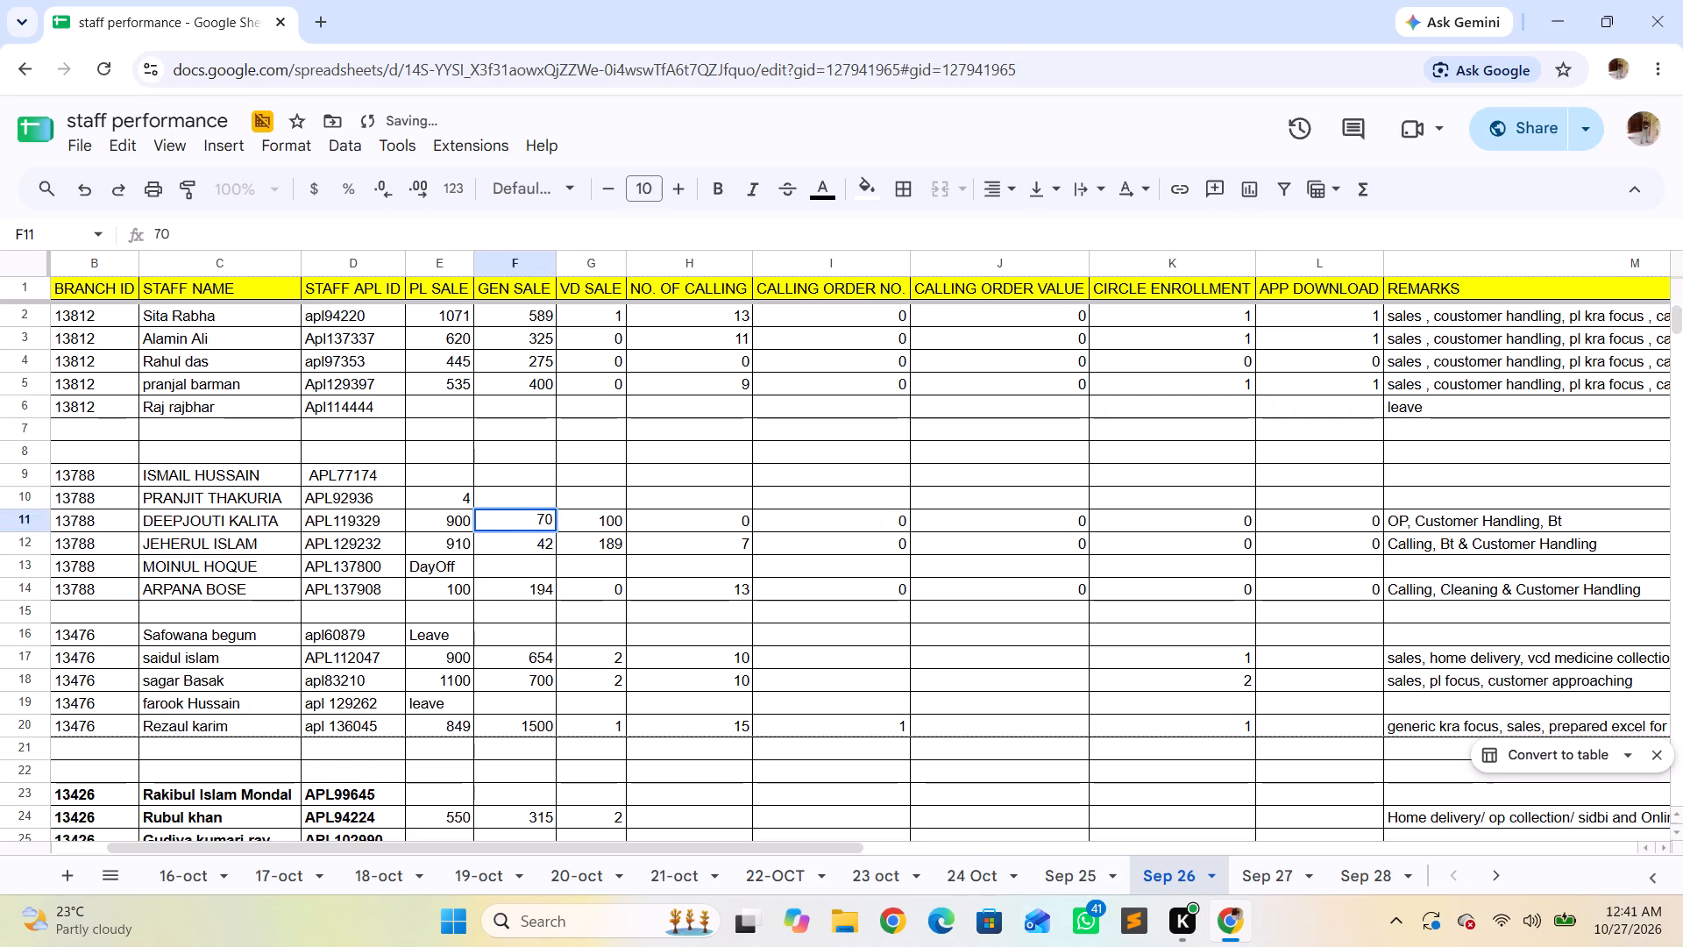
pyautogui.press('Down')
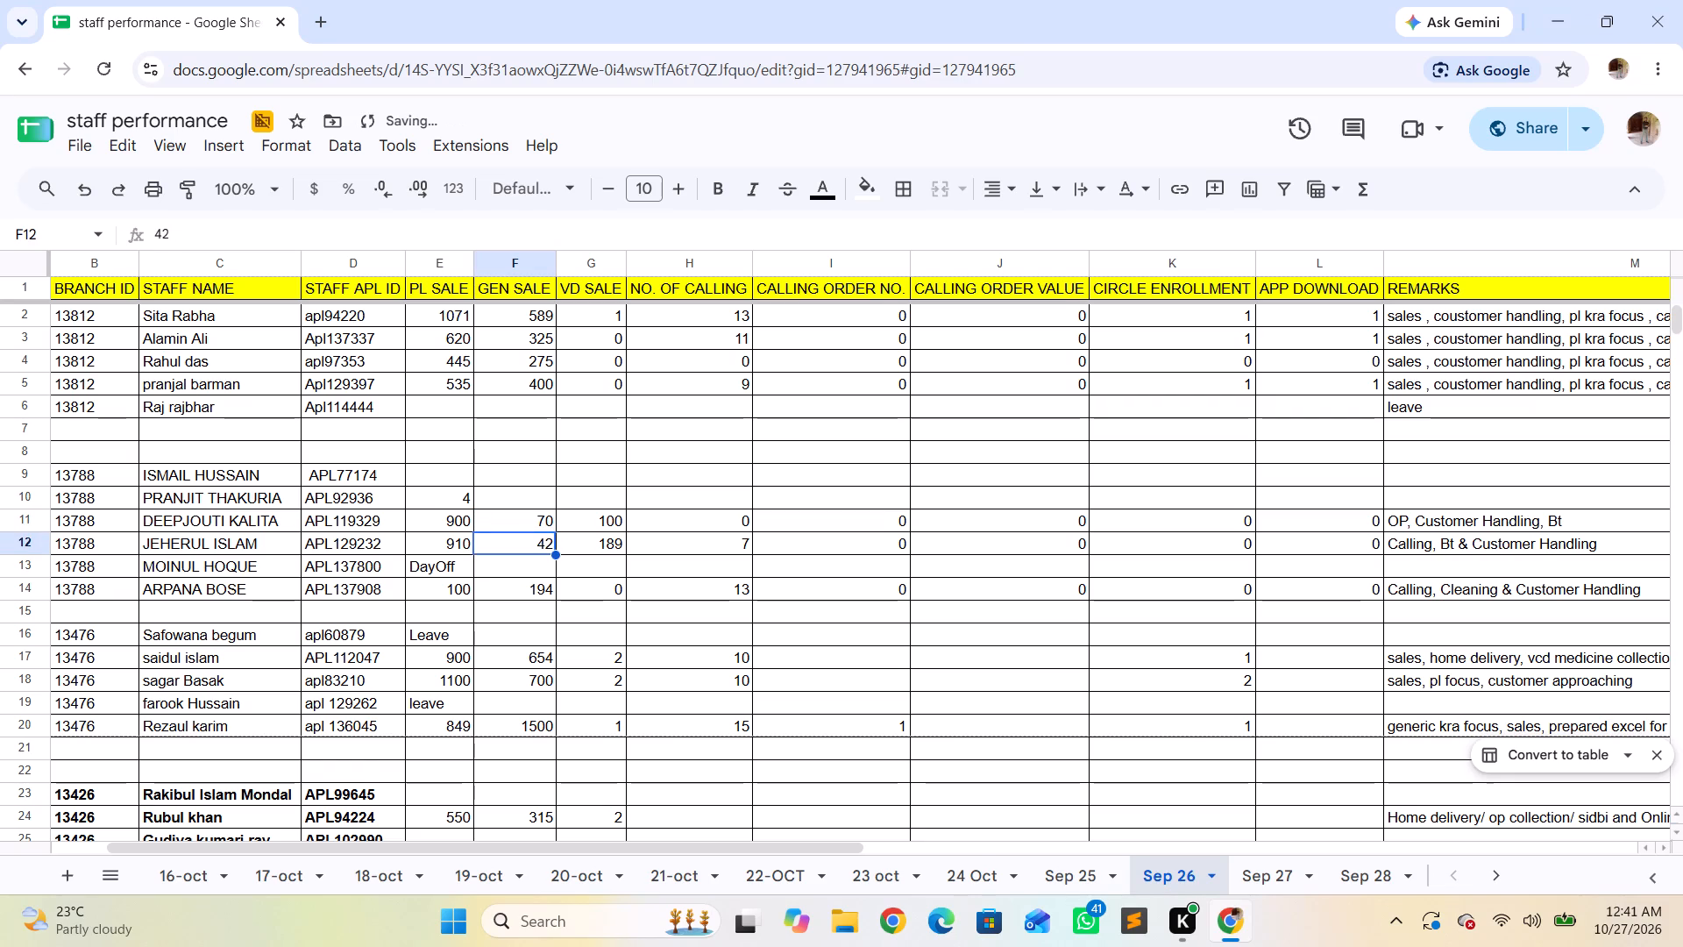
pyautogui.press('Up')
pyautogui.press('Up')
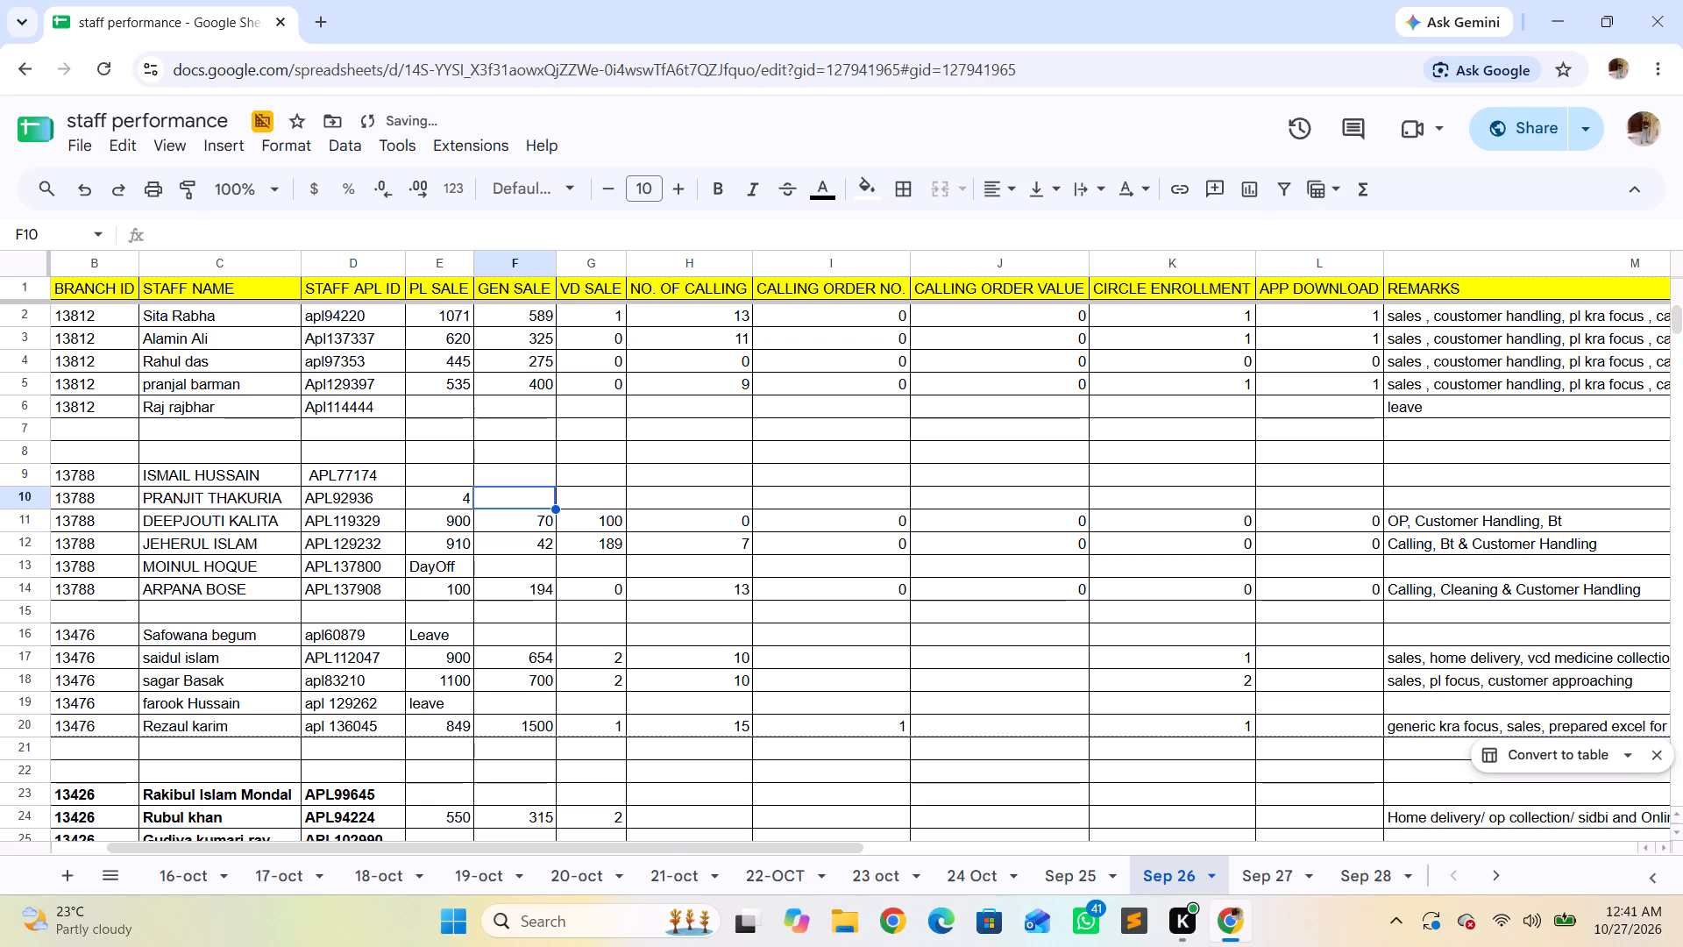
pyautogui.press('Down')
pyautogui.press('Down')
pyautogui.press('Down')
pyautogui.press('Down')
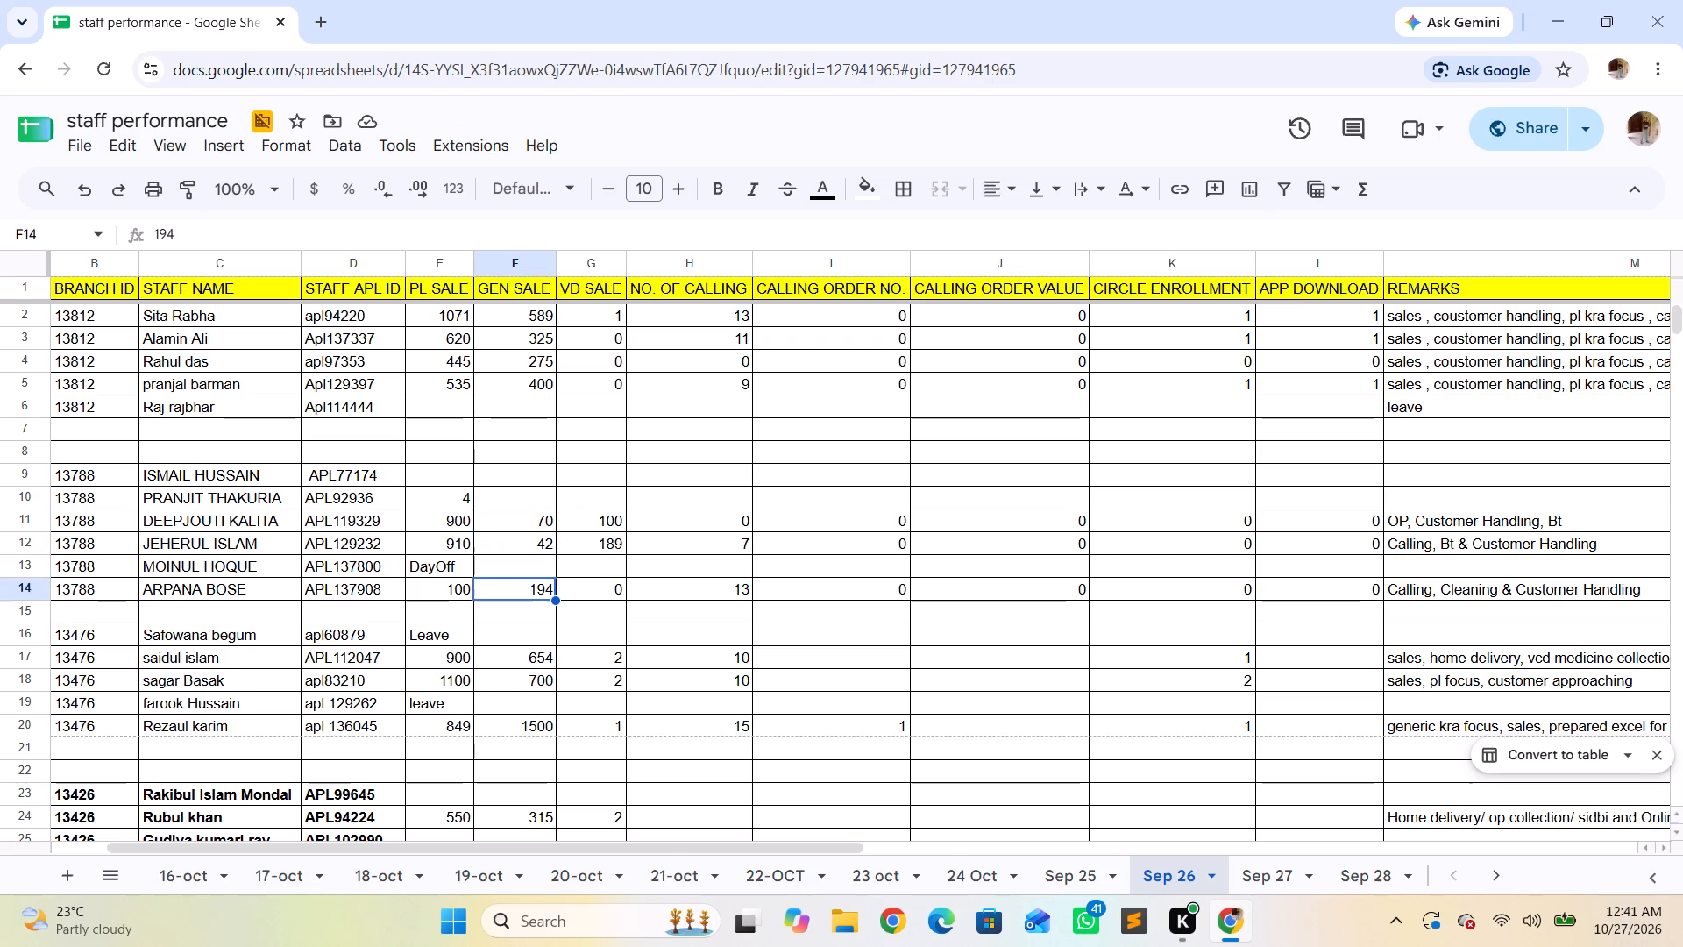
pyautogui.write('20')
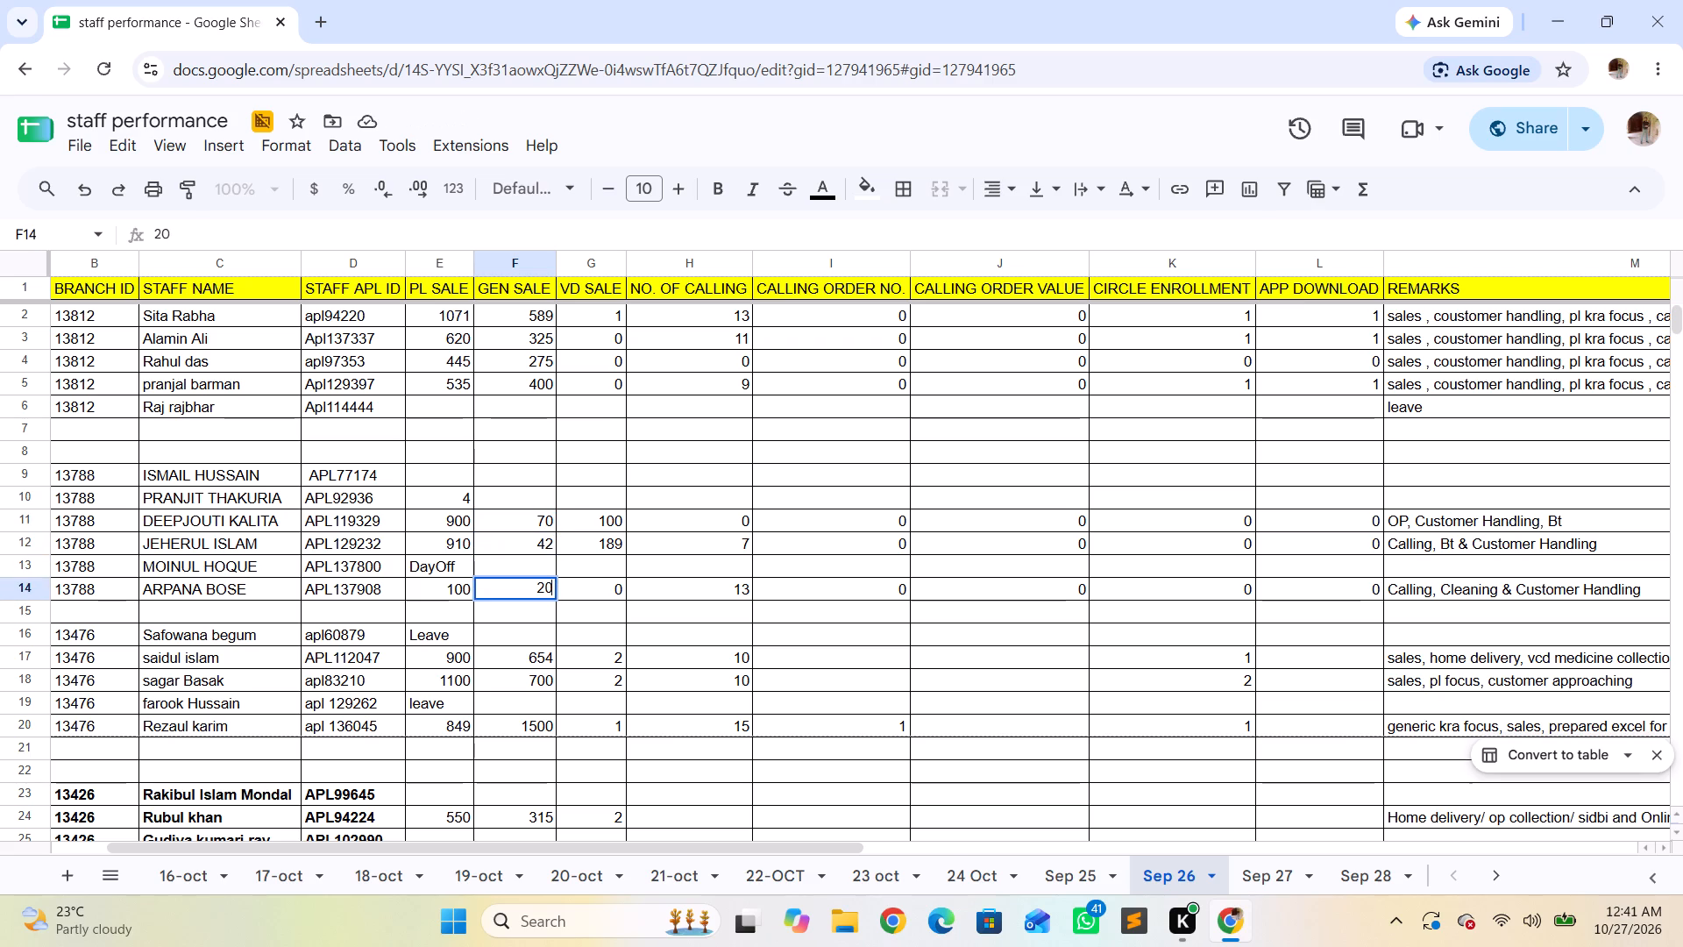
pyautogui.press('Up')
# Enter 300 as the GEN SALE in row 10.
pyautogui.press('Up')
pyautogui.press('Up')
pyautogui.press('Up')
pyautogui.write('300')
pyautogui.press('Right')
# Set the GEN SALE figures to 250 in row 10 and 100 in row 9.
pyautogui.press('Up')
pyautogui.press('Left')
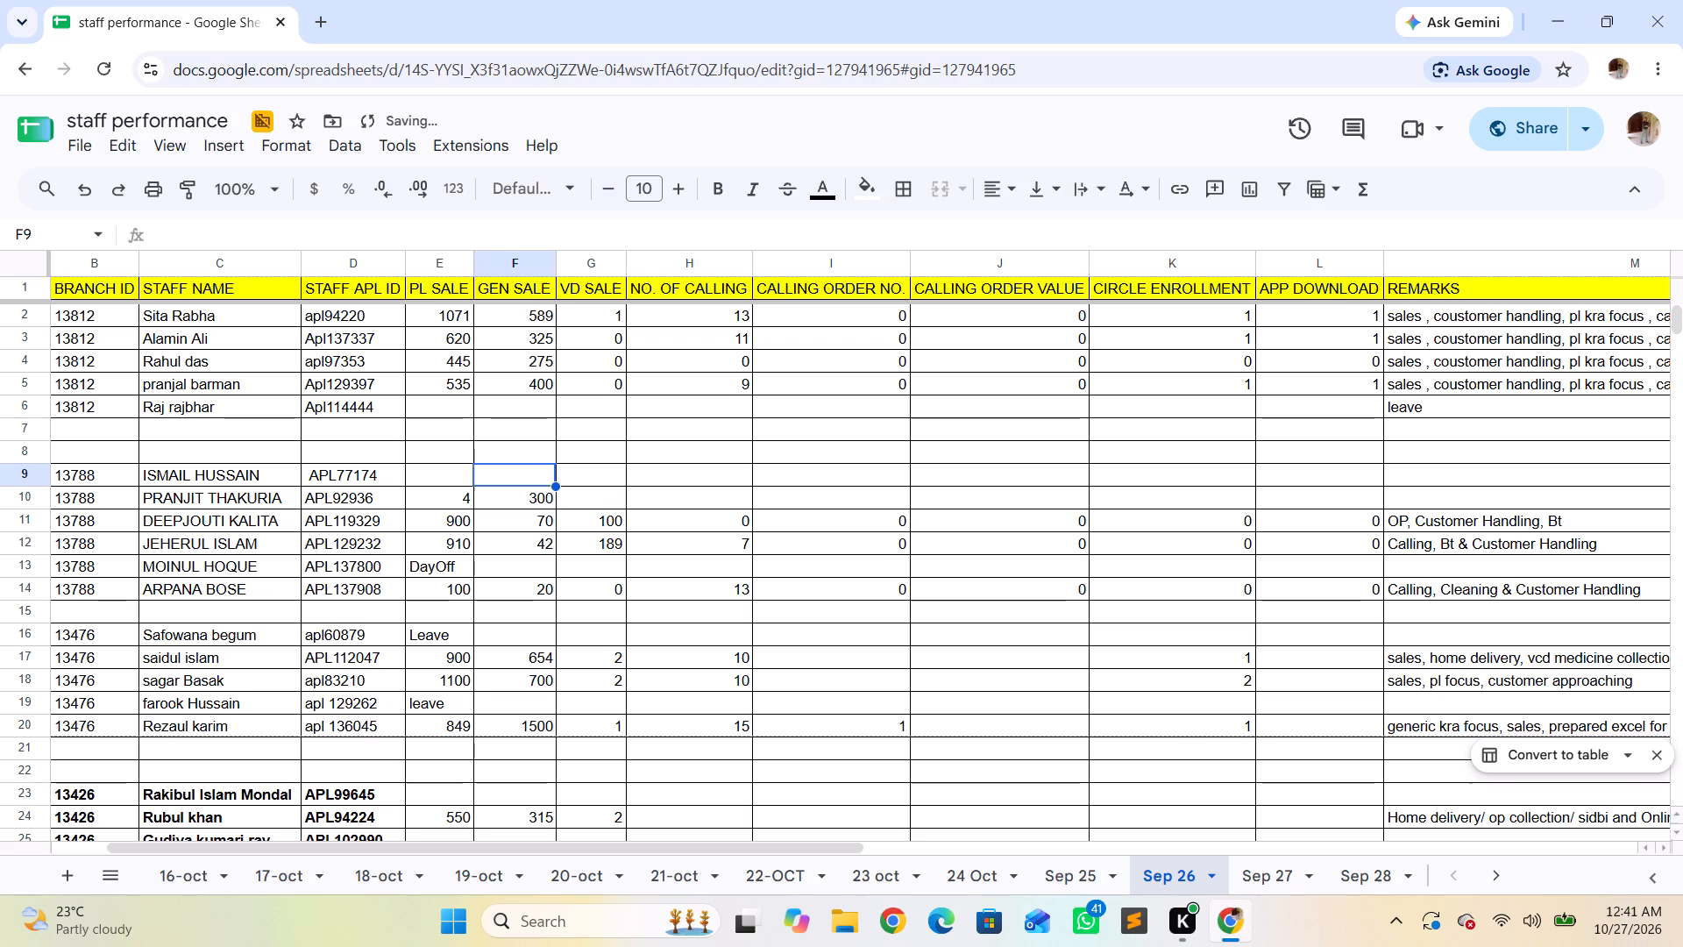
pyautogui.press('Down')
pyautogui.write('250')
pyautogui.press('Up')
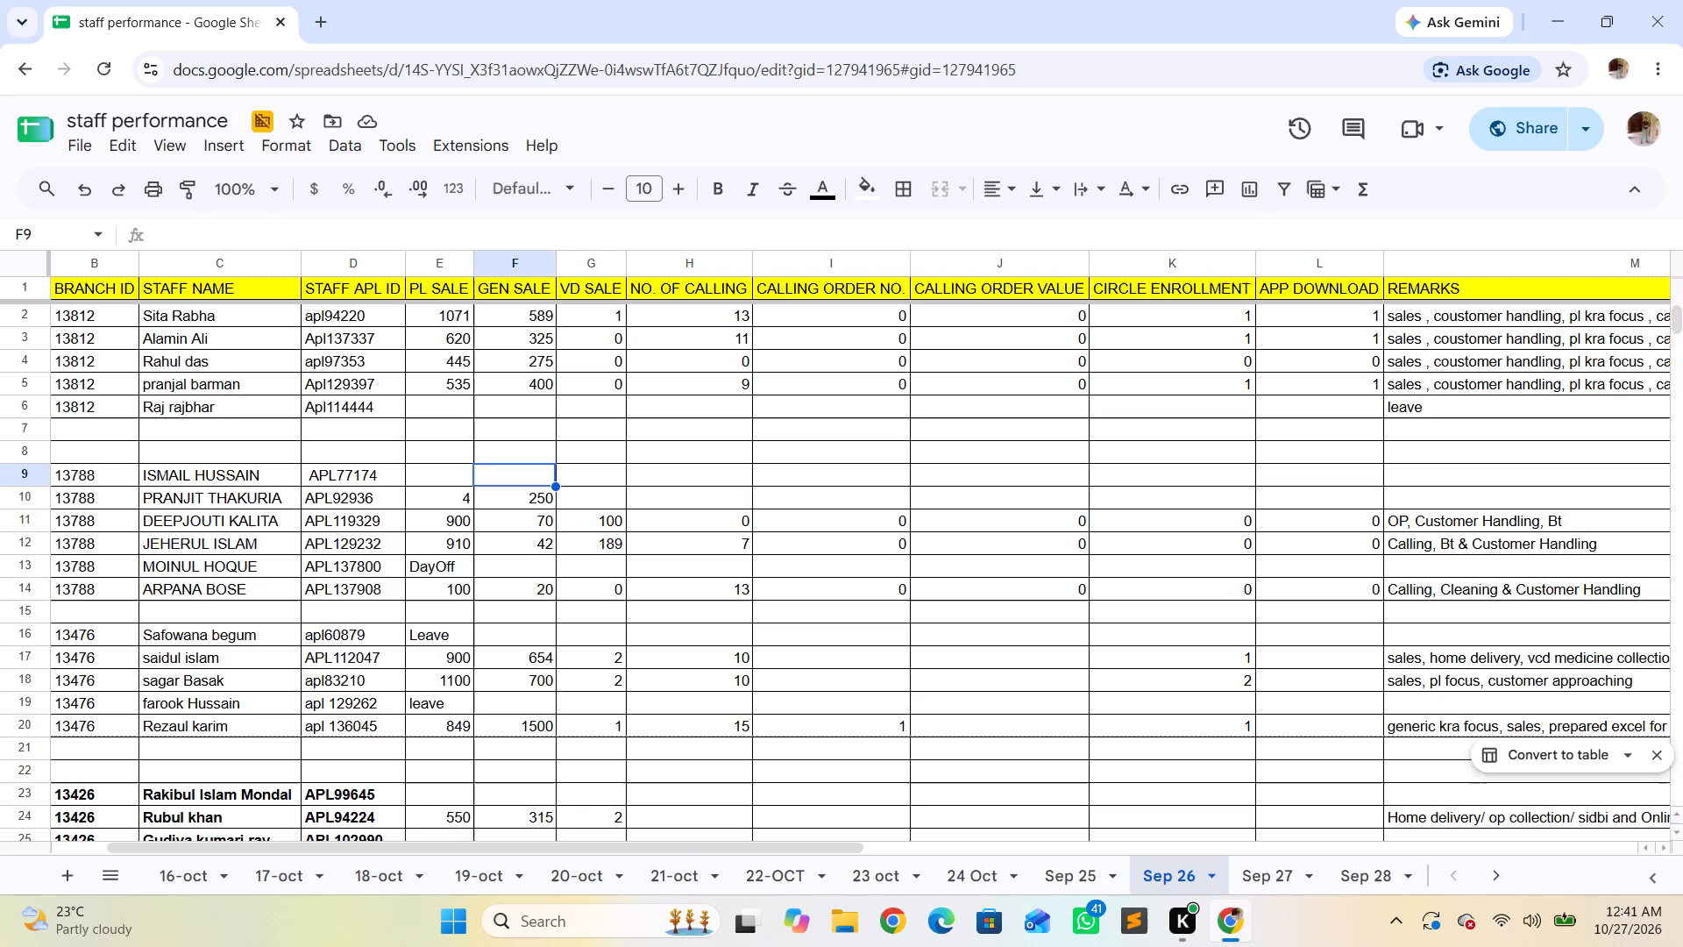
pyautogui.write('10')
pyautogui.press('0')
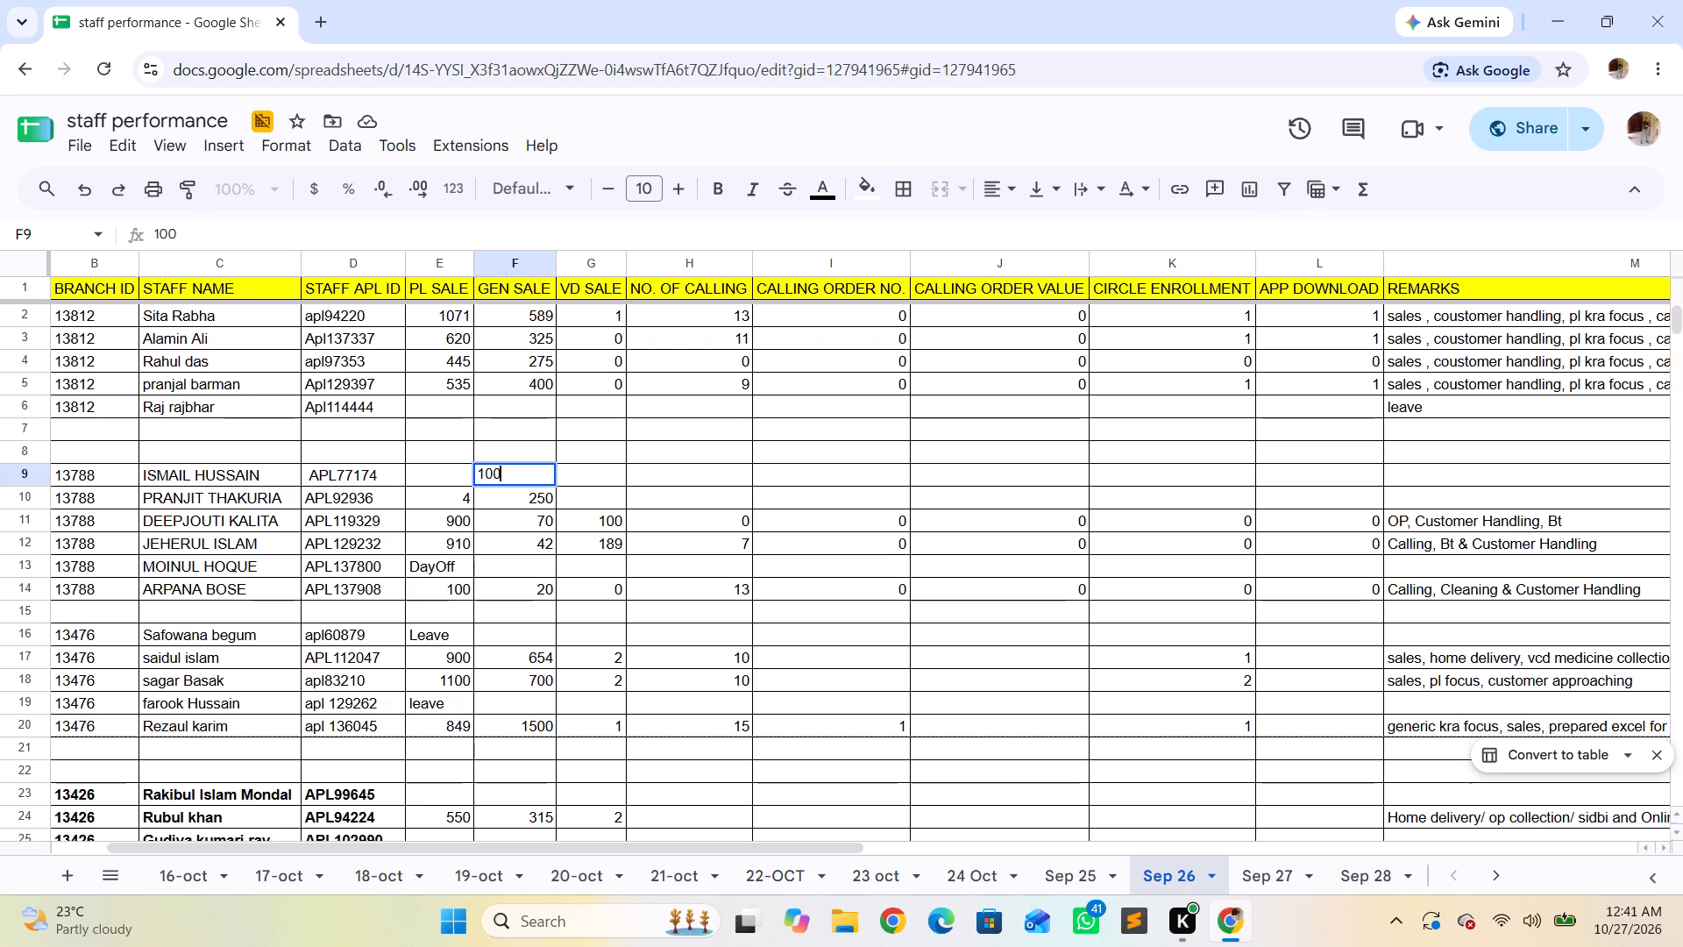
pyautogui.press('Right')
# Change the PL SALE figures to 750 in row 11 and 800 in row 12.
pyautogui.press('Left')
pyautogui.press('Left')
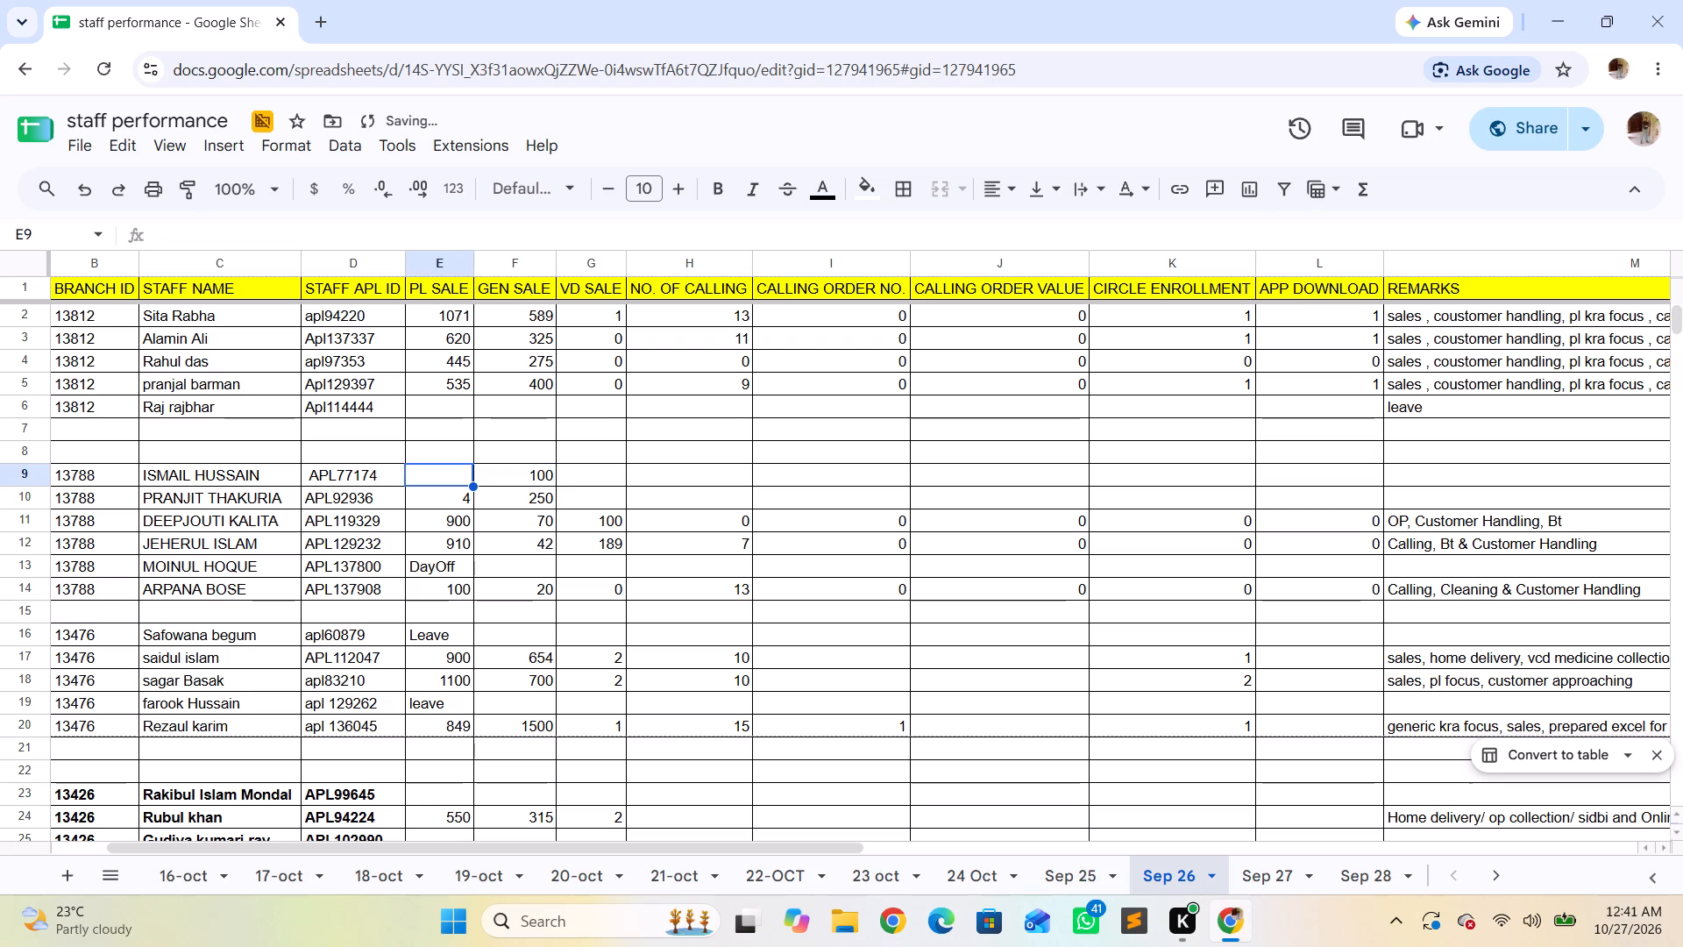
pyautogui.press('Down')
pyautogui.press('Down')
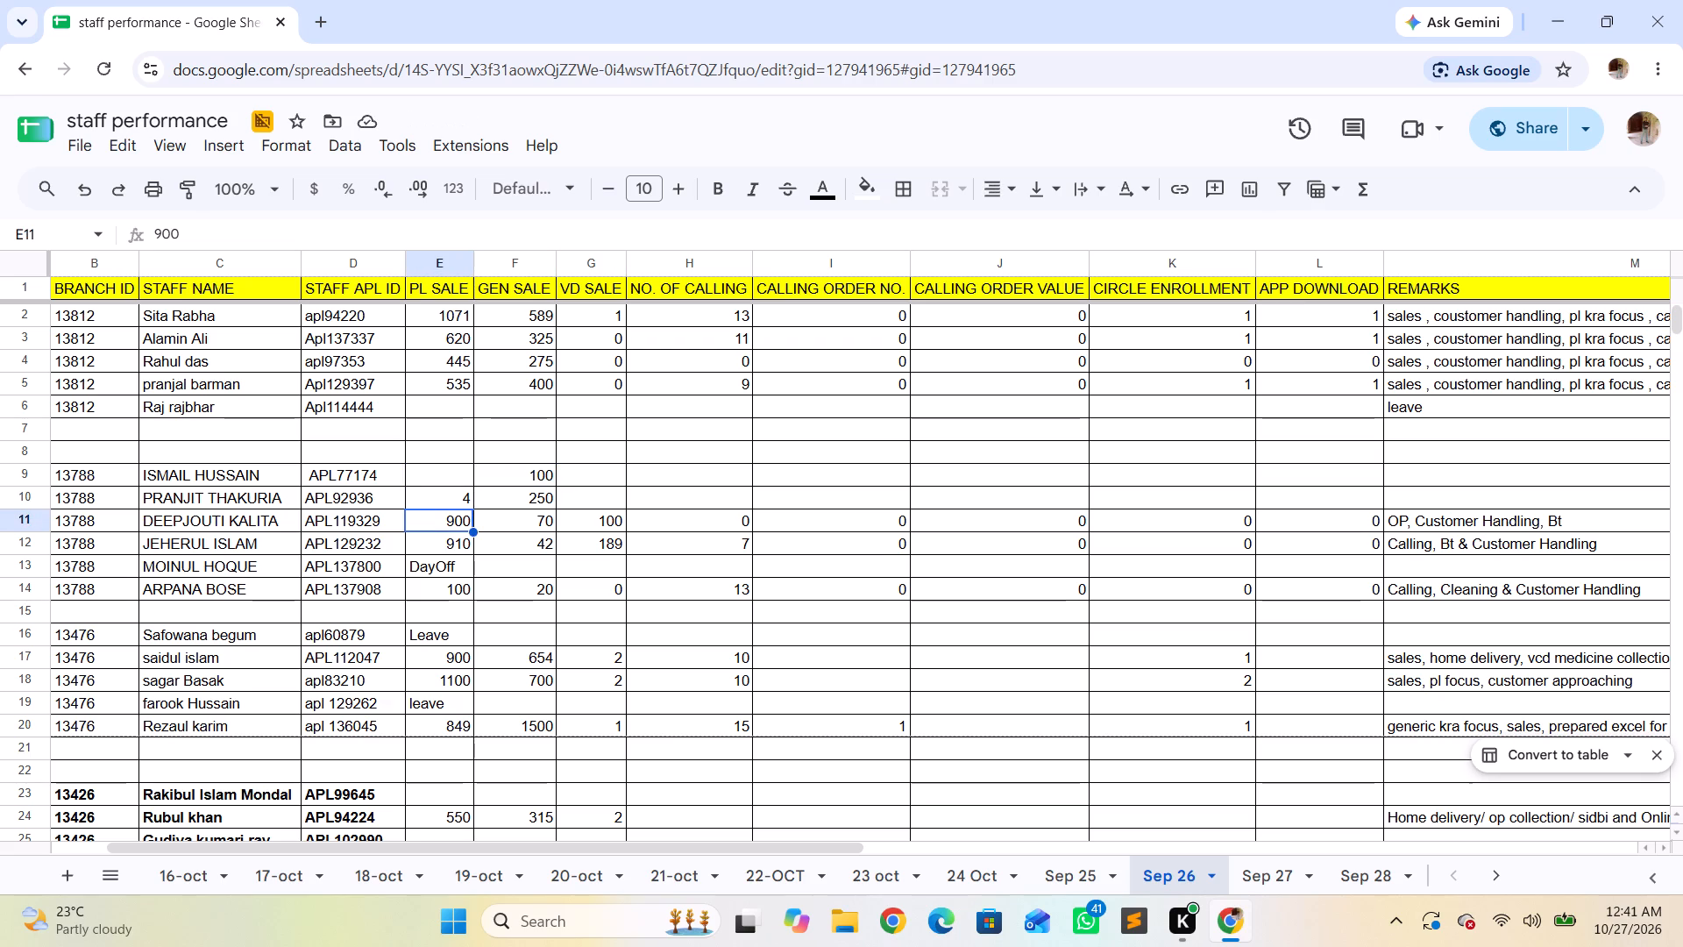
pyautogui.write('75')
pyautogui.press('0')
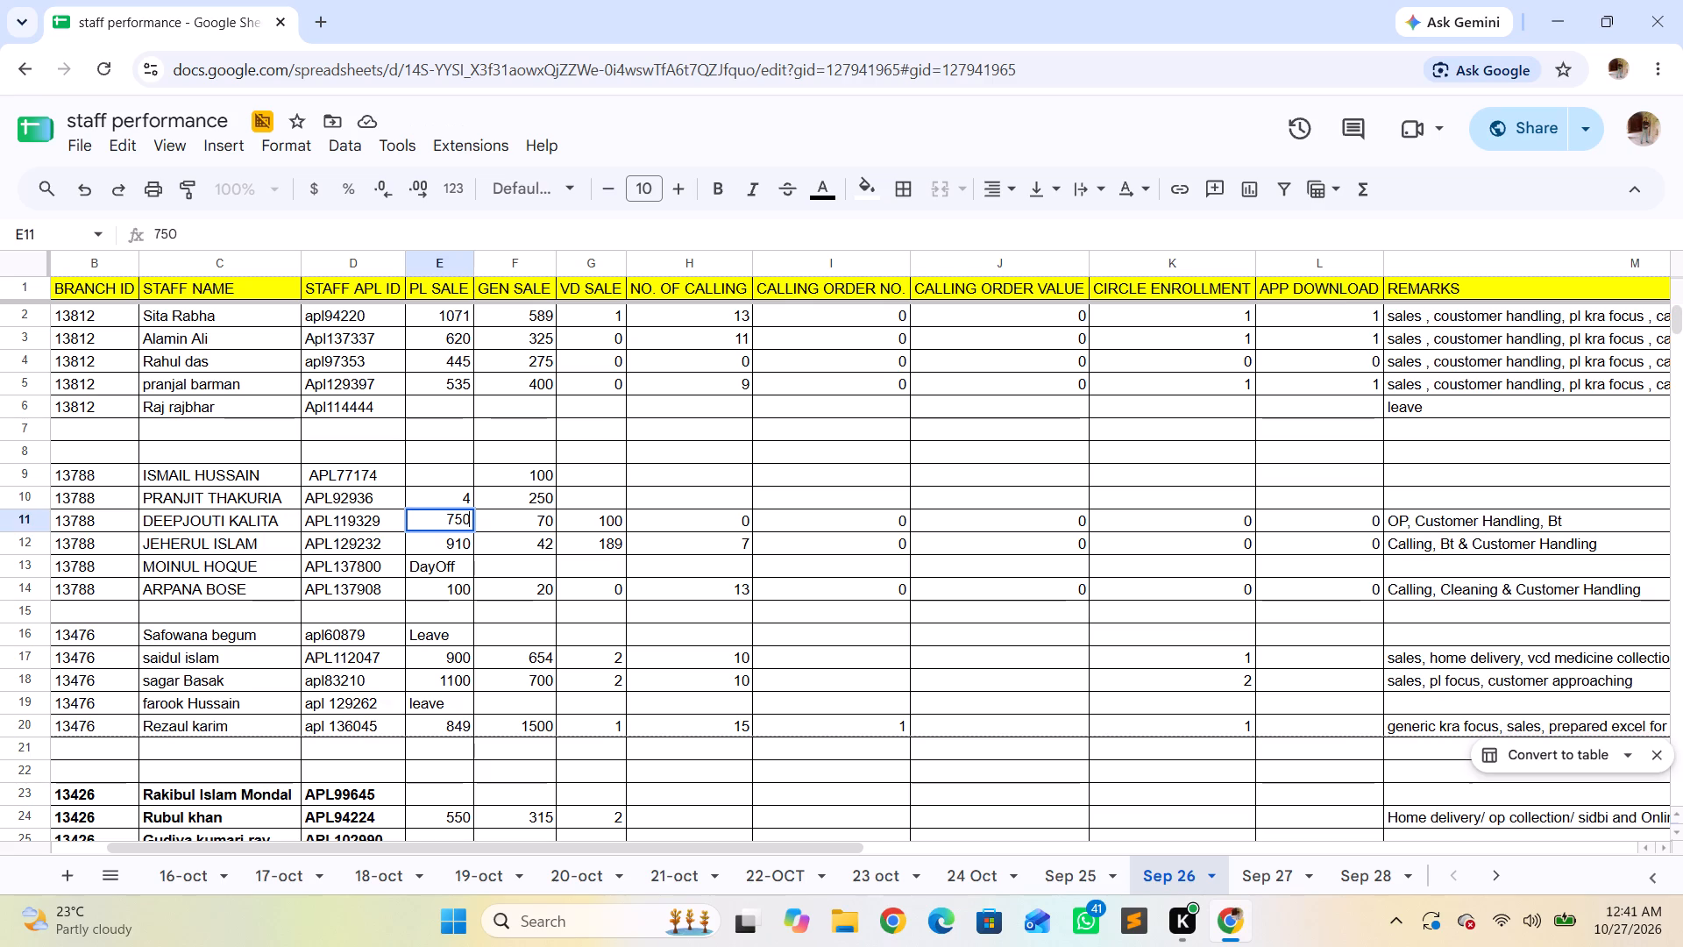
pyautogui.press('Down')
pyautogui.write('800')
pyautogui.press('Up')
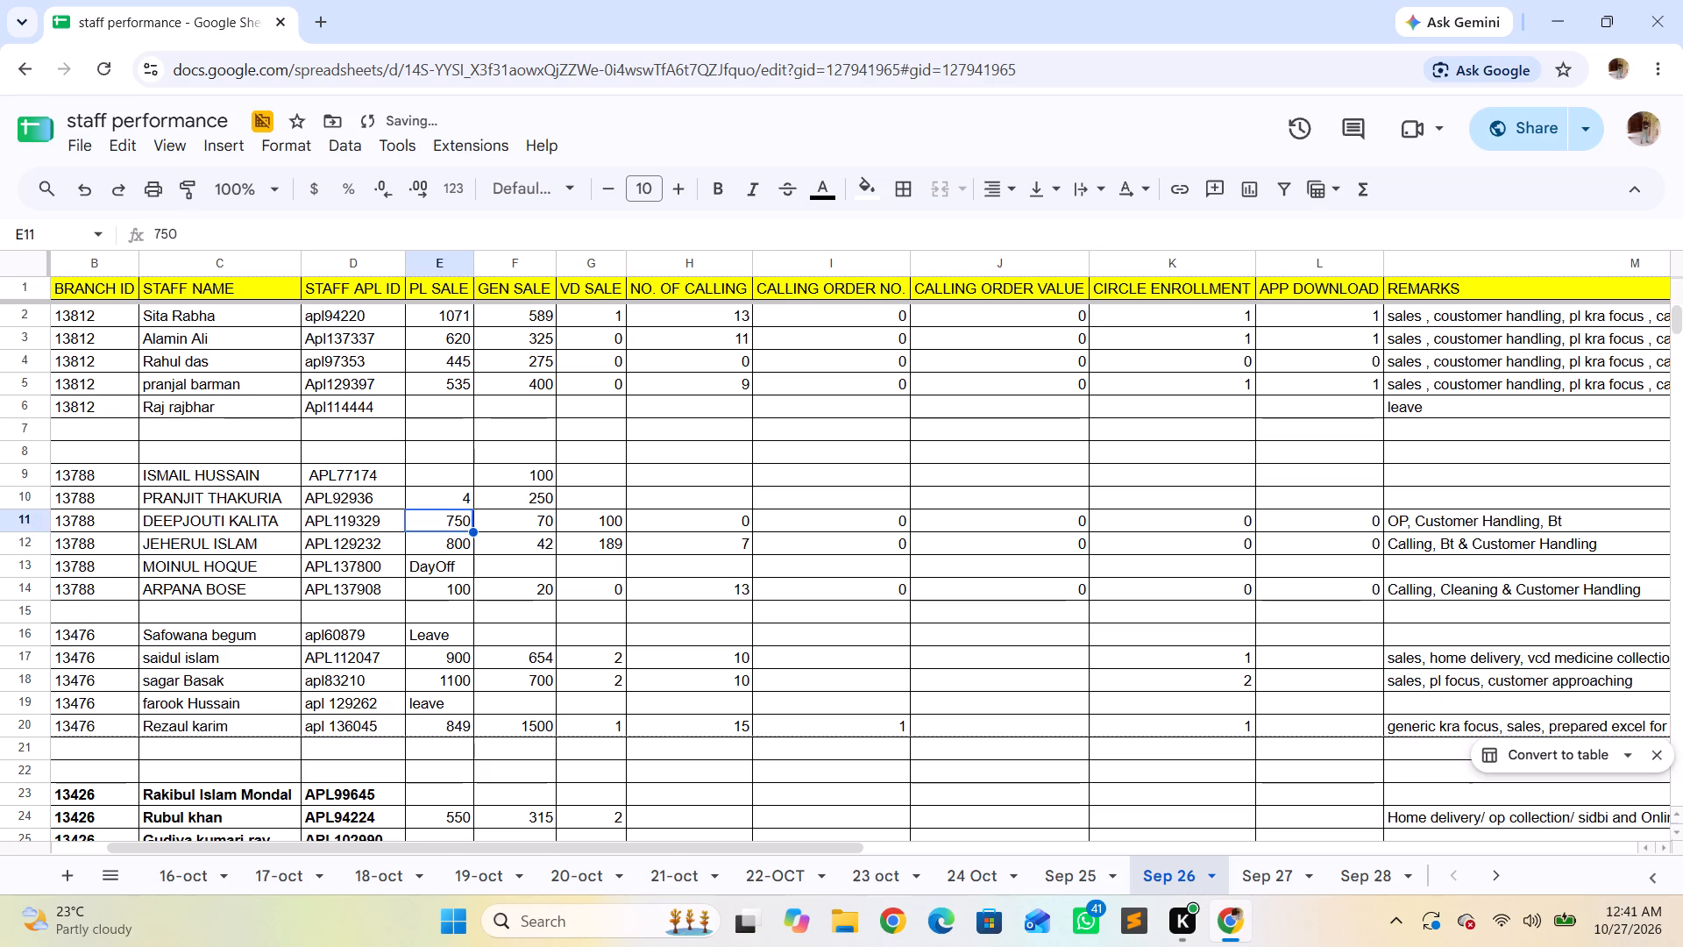
# Complete row 9's sales figures with 210 for PL SALE and 100 for VD SALE.
pyautogui.press('Up')
pyautogui.press('Up')
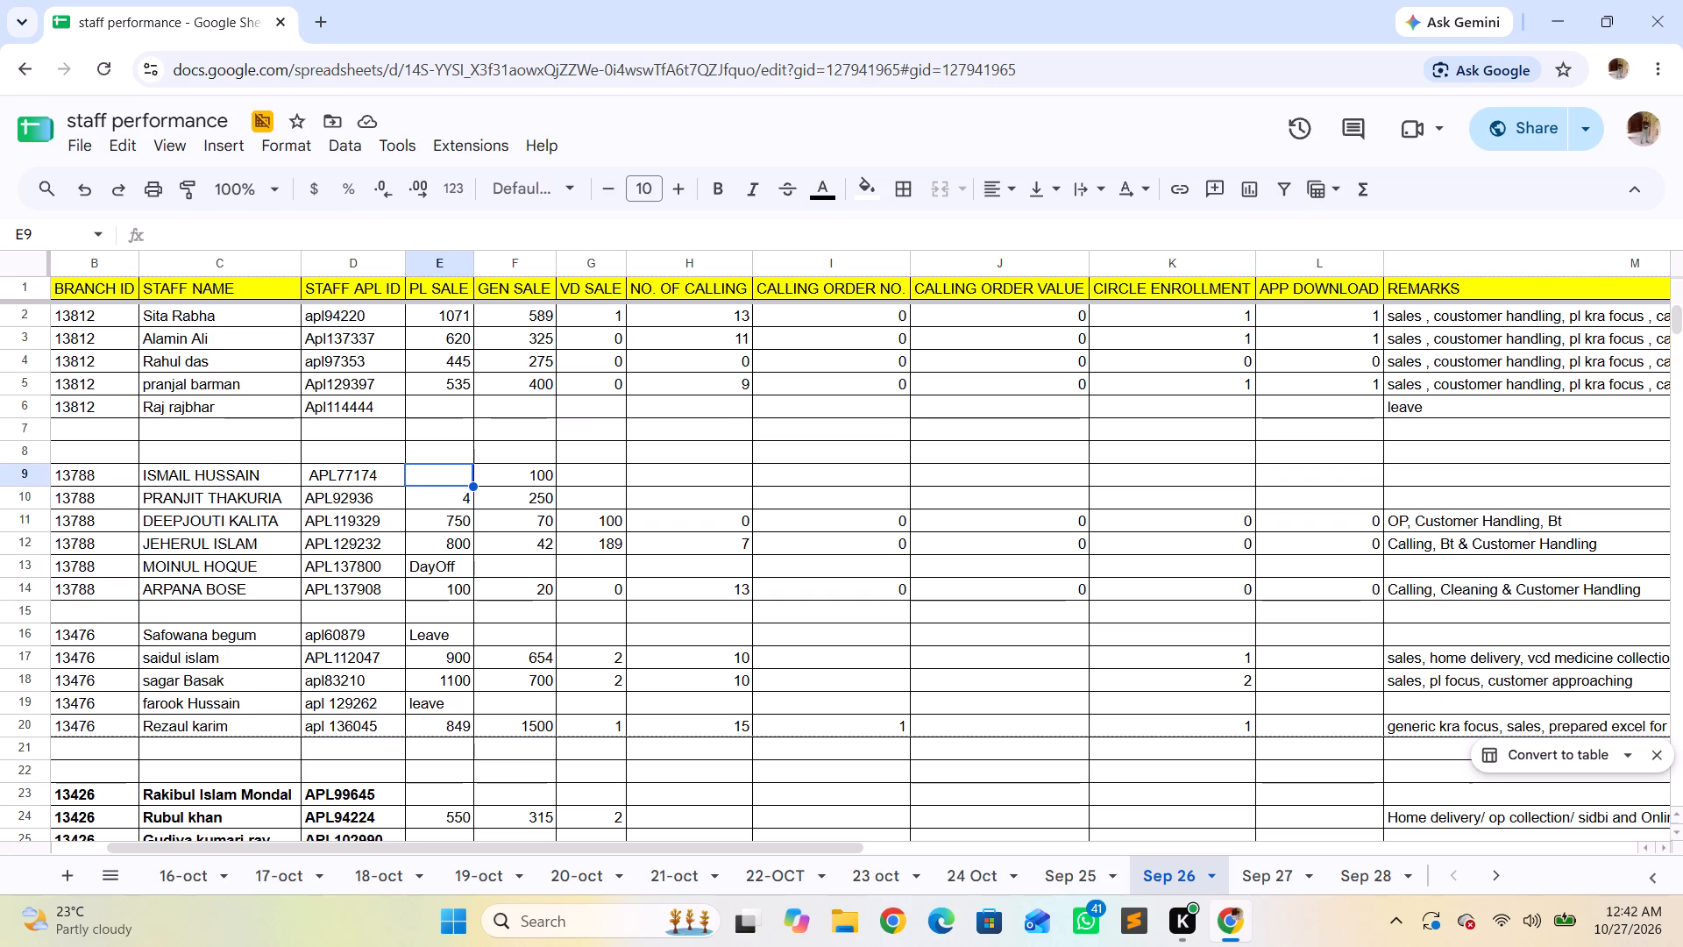
pyautogui.write('210')
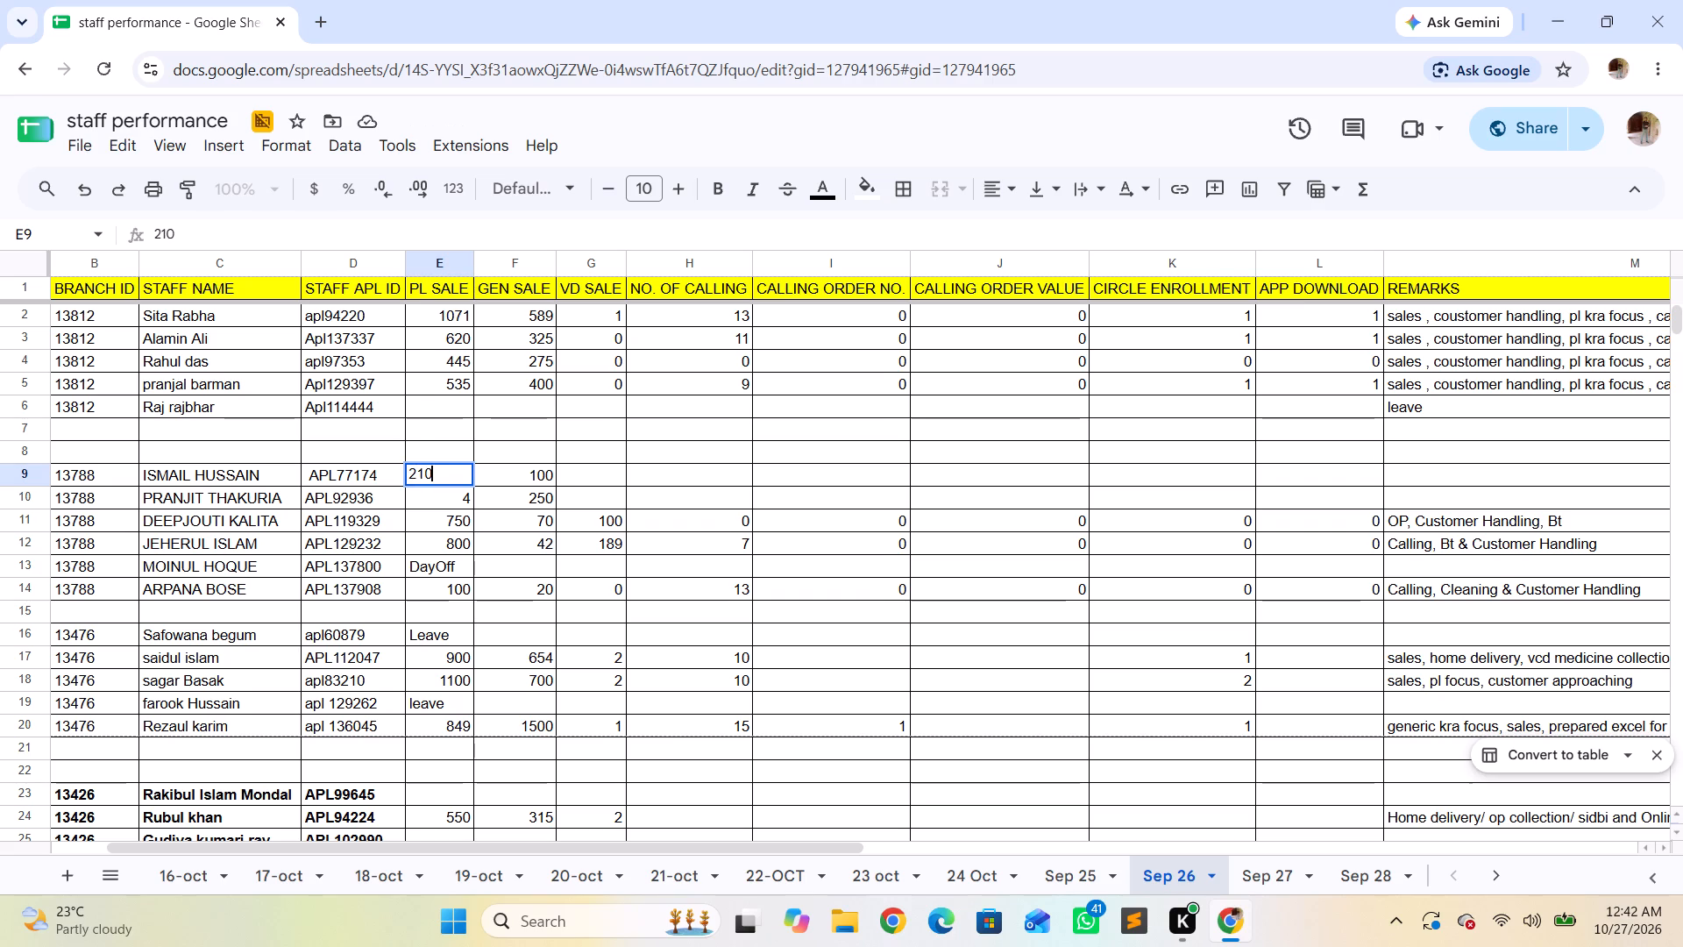
pyautogui.press('Right')
pyautogui.press('Right')
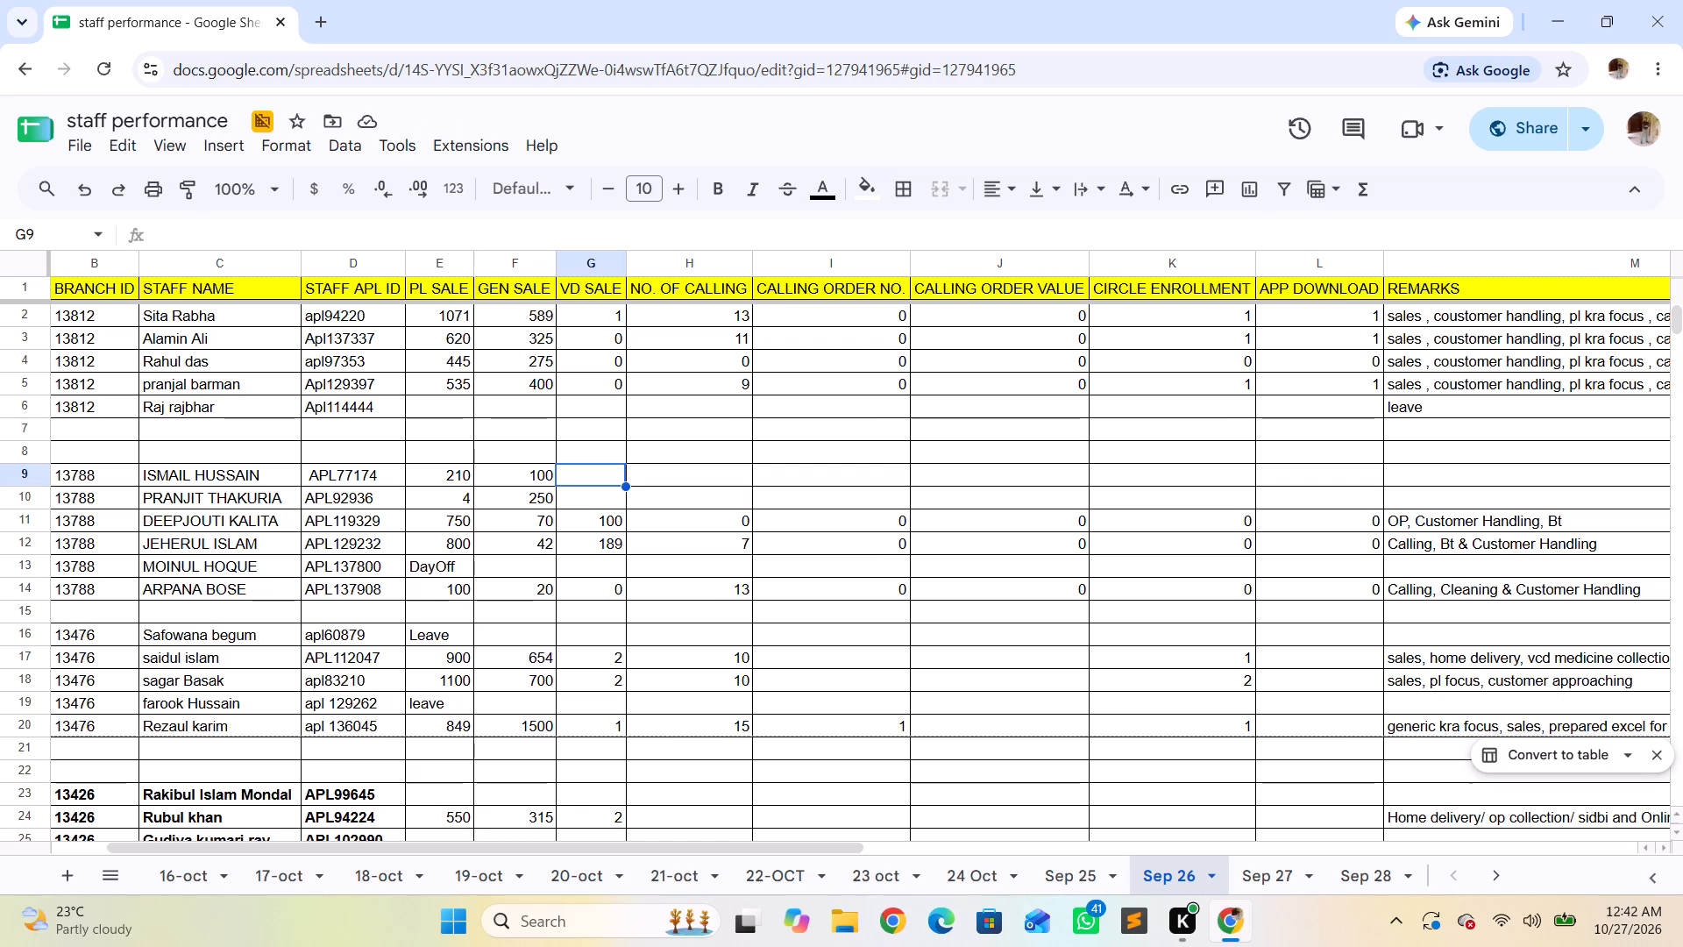
pyautogui.press('1')
pyautogui.write('00')
pyautogui.press('Right')
# Enter 0 in row 10 for VD SALE, NO. OF CALLING, CALLING ORDER NO., CALLING ORDER VALUE, CIRCLE ENROLLMENT and APP DOWNLOAD.
pyautogui.press('Down')
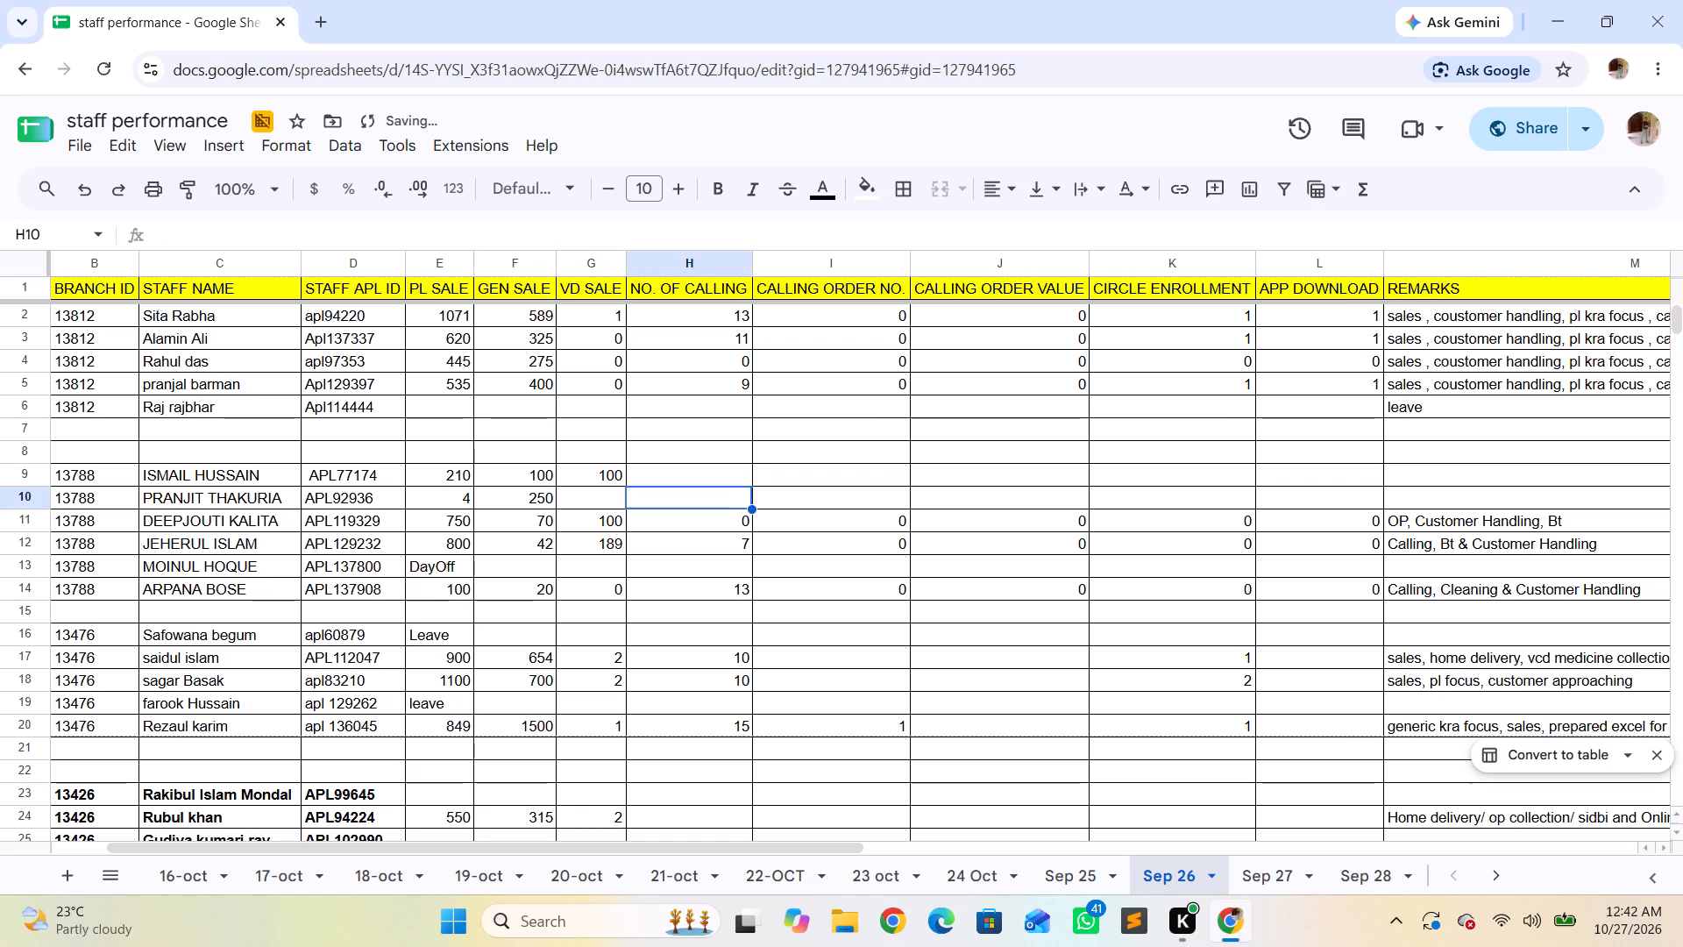
pyautogui.press('Left')
pyautogui.press('0')
pyautogui.press('Right')
pyautogui.press('Up')
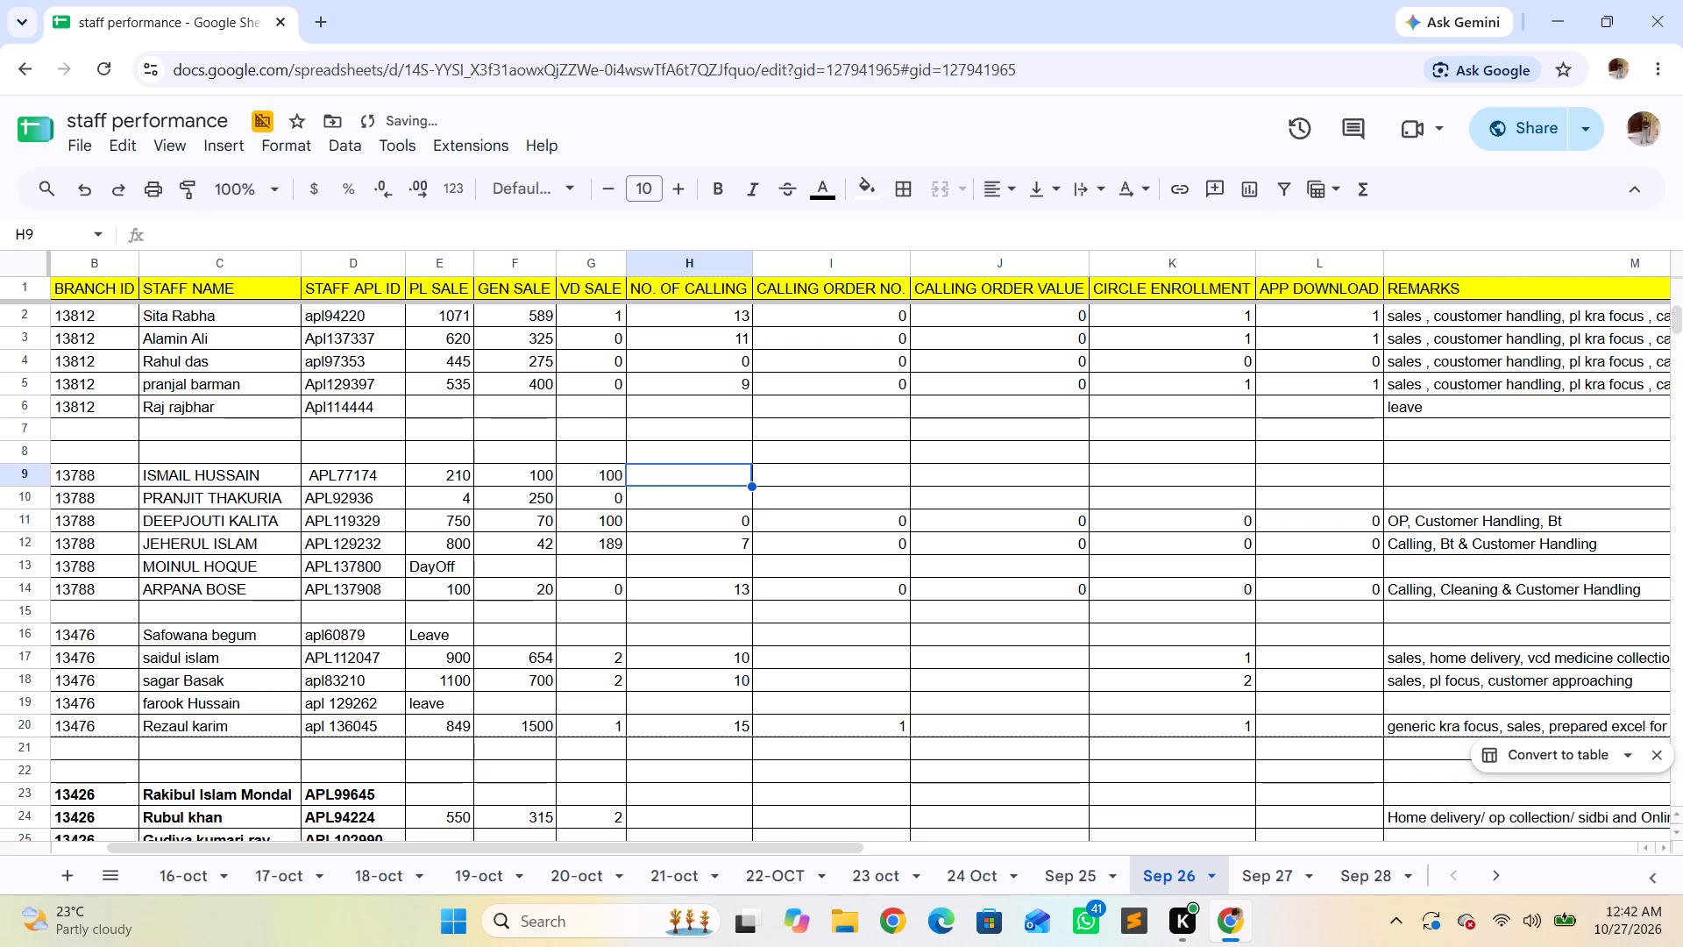
pyautogui.press('Down')
pyautogui.press('0')
pyautogui.press('Right')
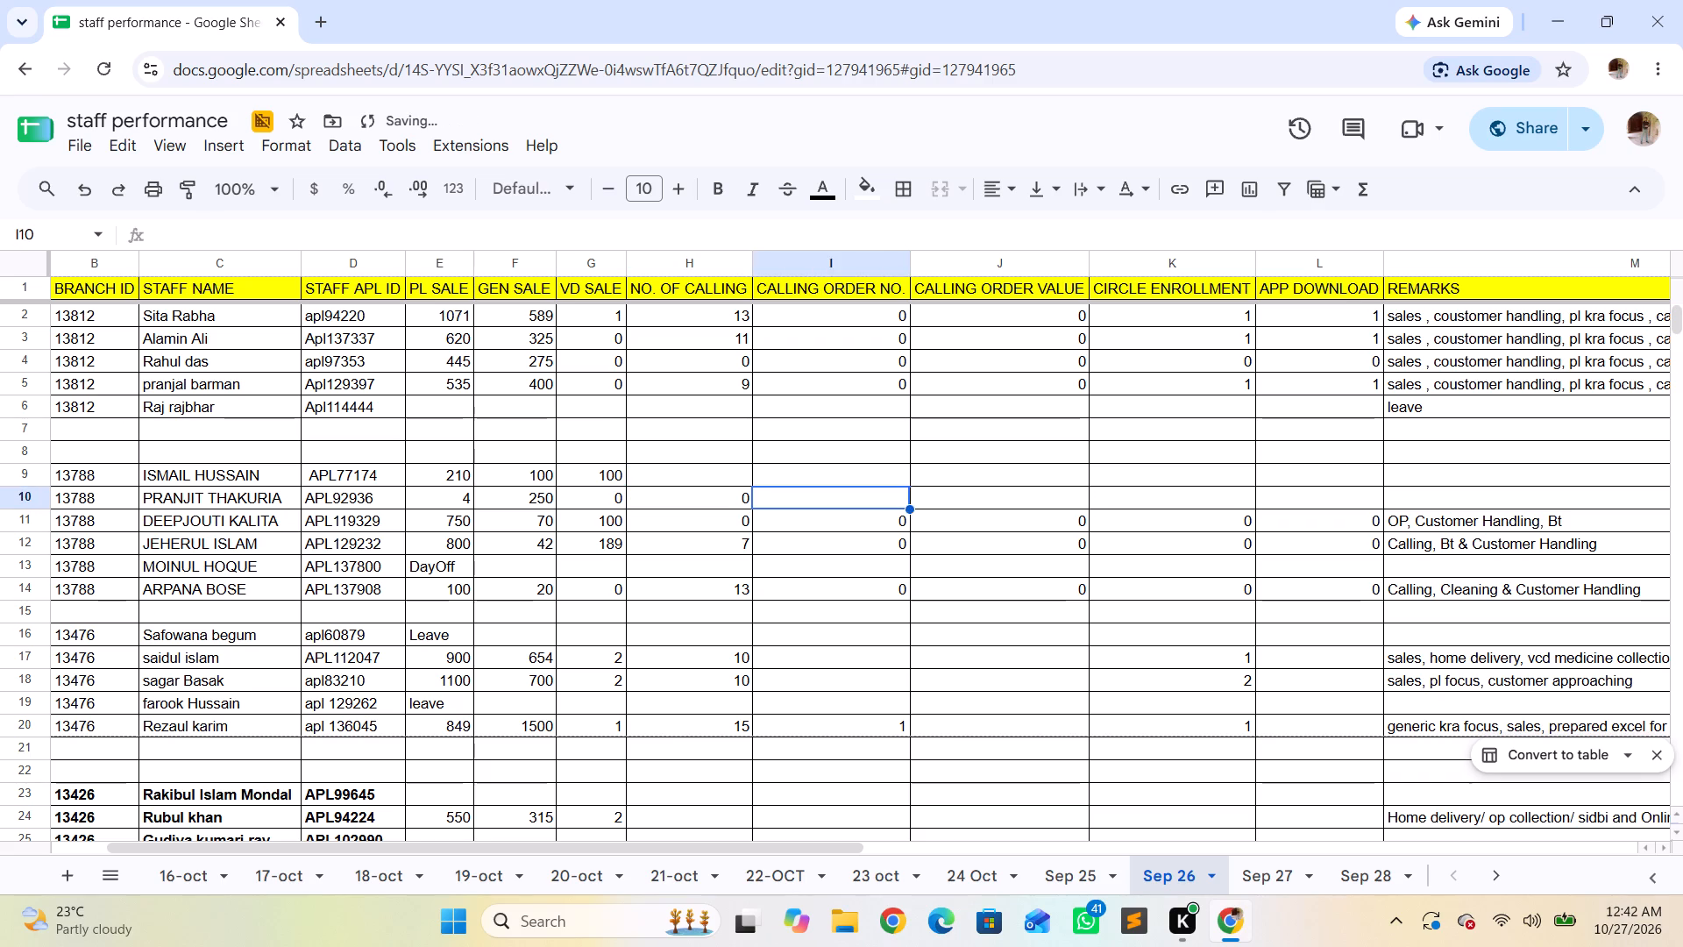
pyautogui.press('Right')
pyautogui.press('Left')
pyautogui.press('0')
pyautogui.press('Right')
pyautogui.press('0')
pyautogui.press('Right')
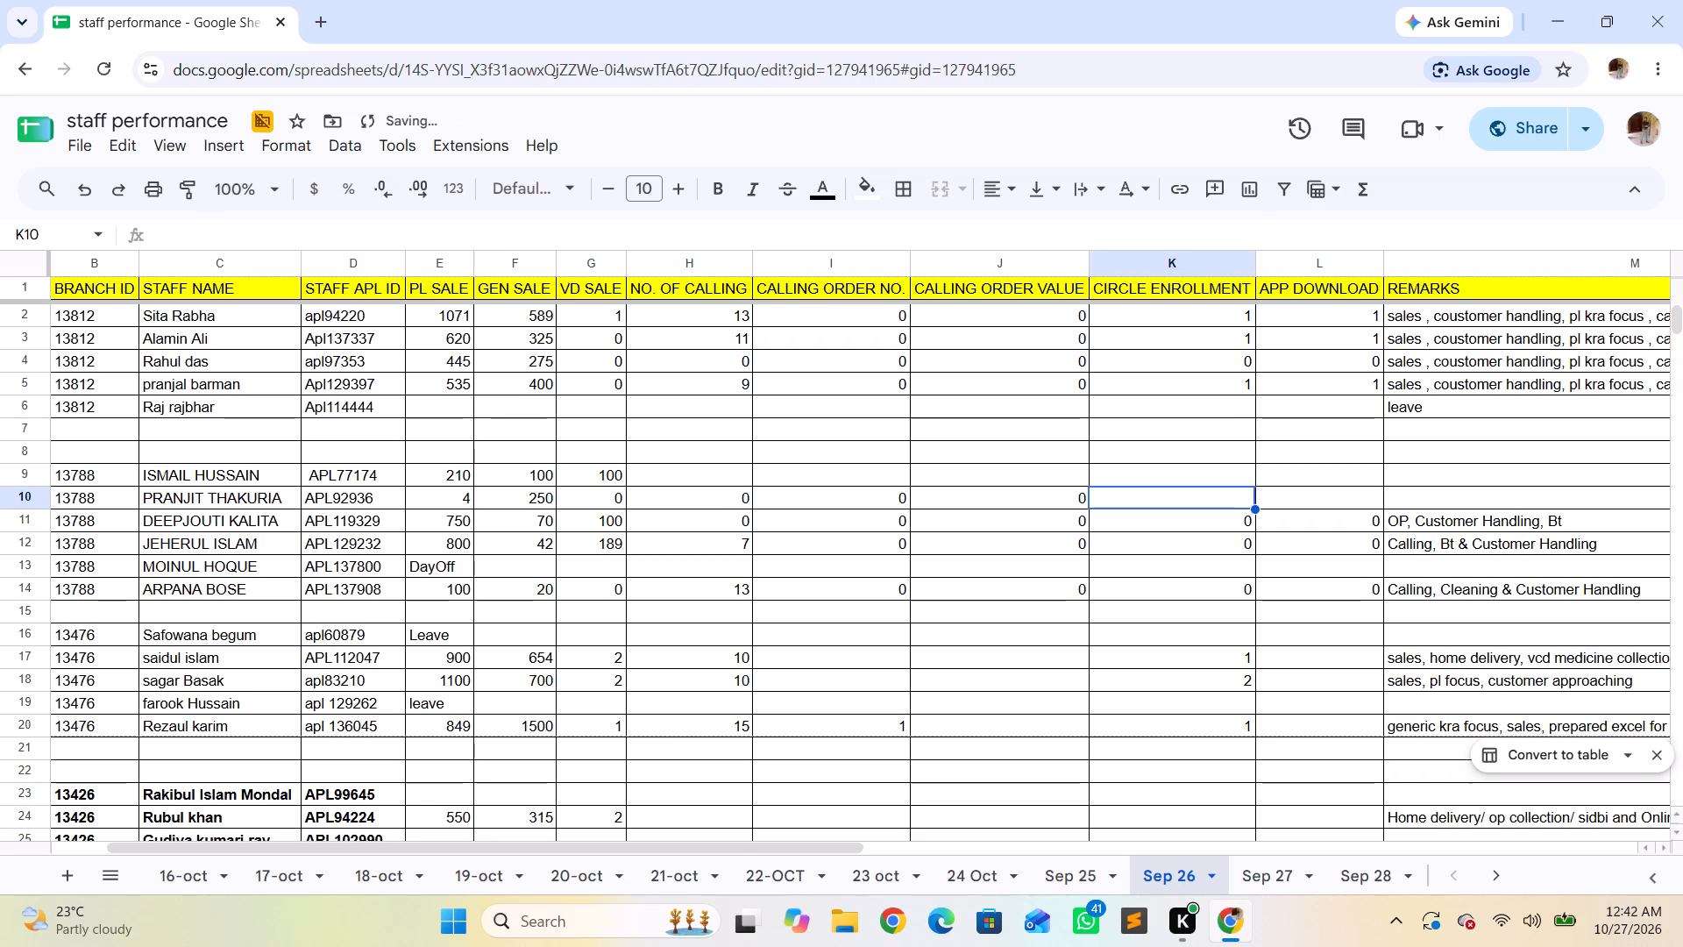
pyautogui.press('0')
pyautogui.press('Right')
pyautogui.press('0')
pyautogui.press('Right')
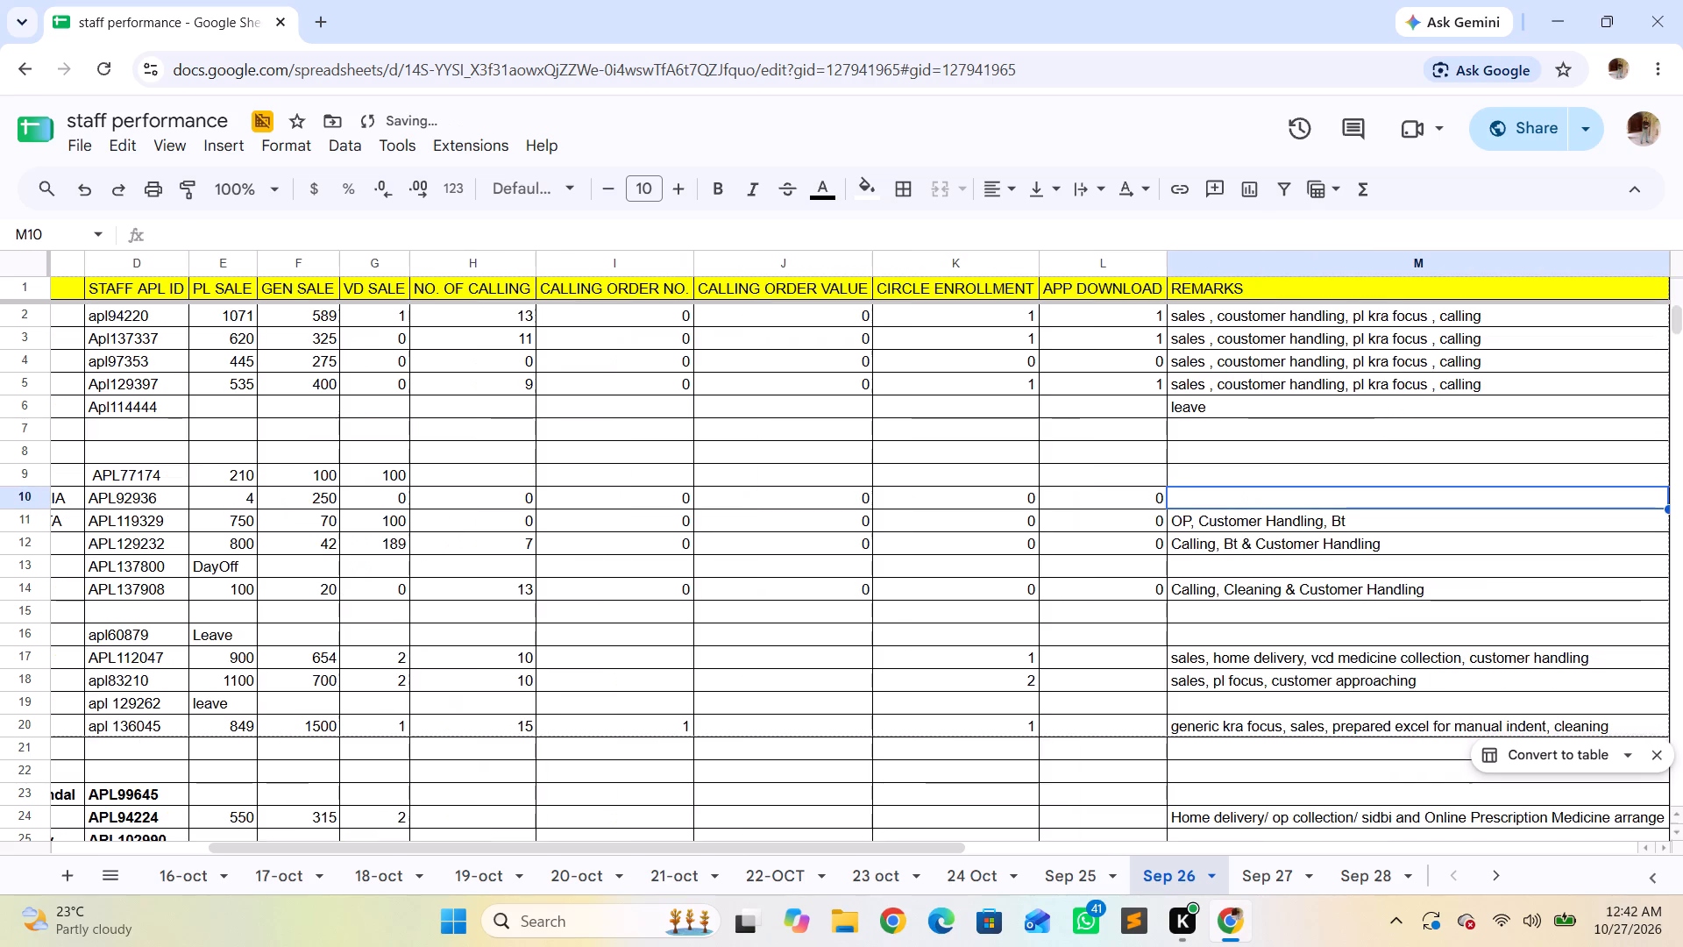
# Enter "Customer Handling, Distribute NMRC" as the remark in row 10.
pyautogui.write('Cu')
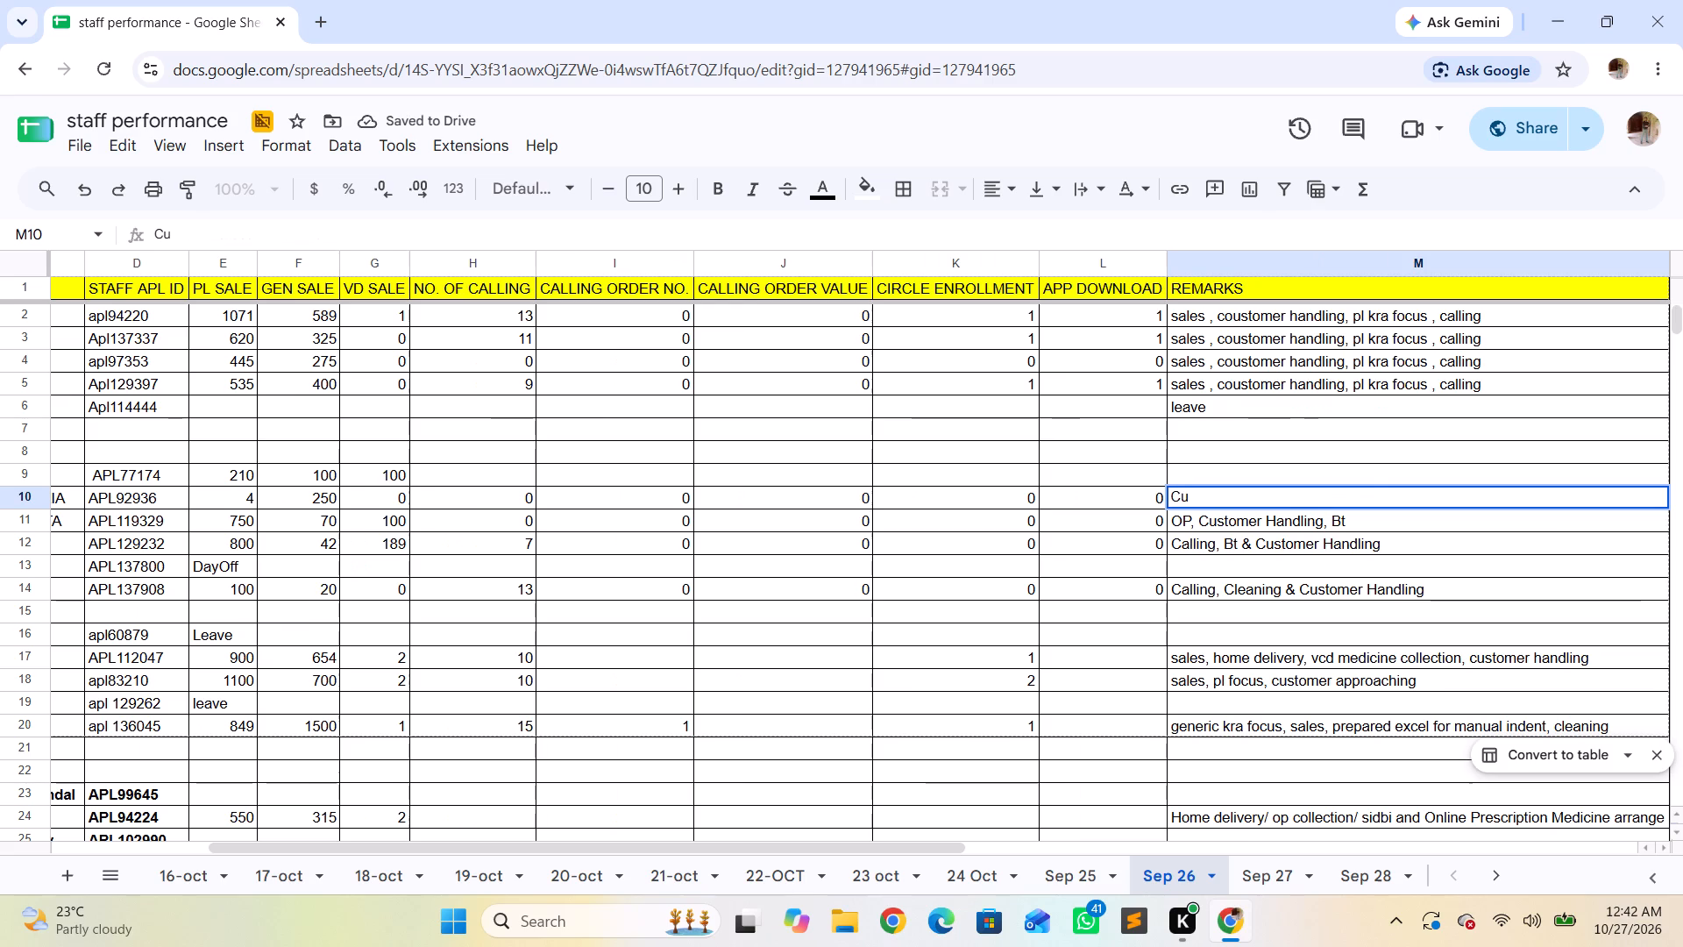
pyautogui.write('st')
pyautogui.write('omer')
pyautogui.press('space')
pyautogui.write('Handling')
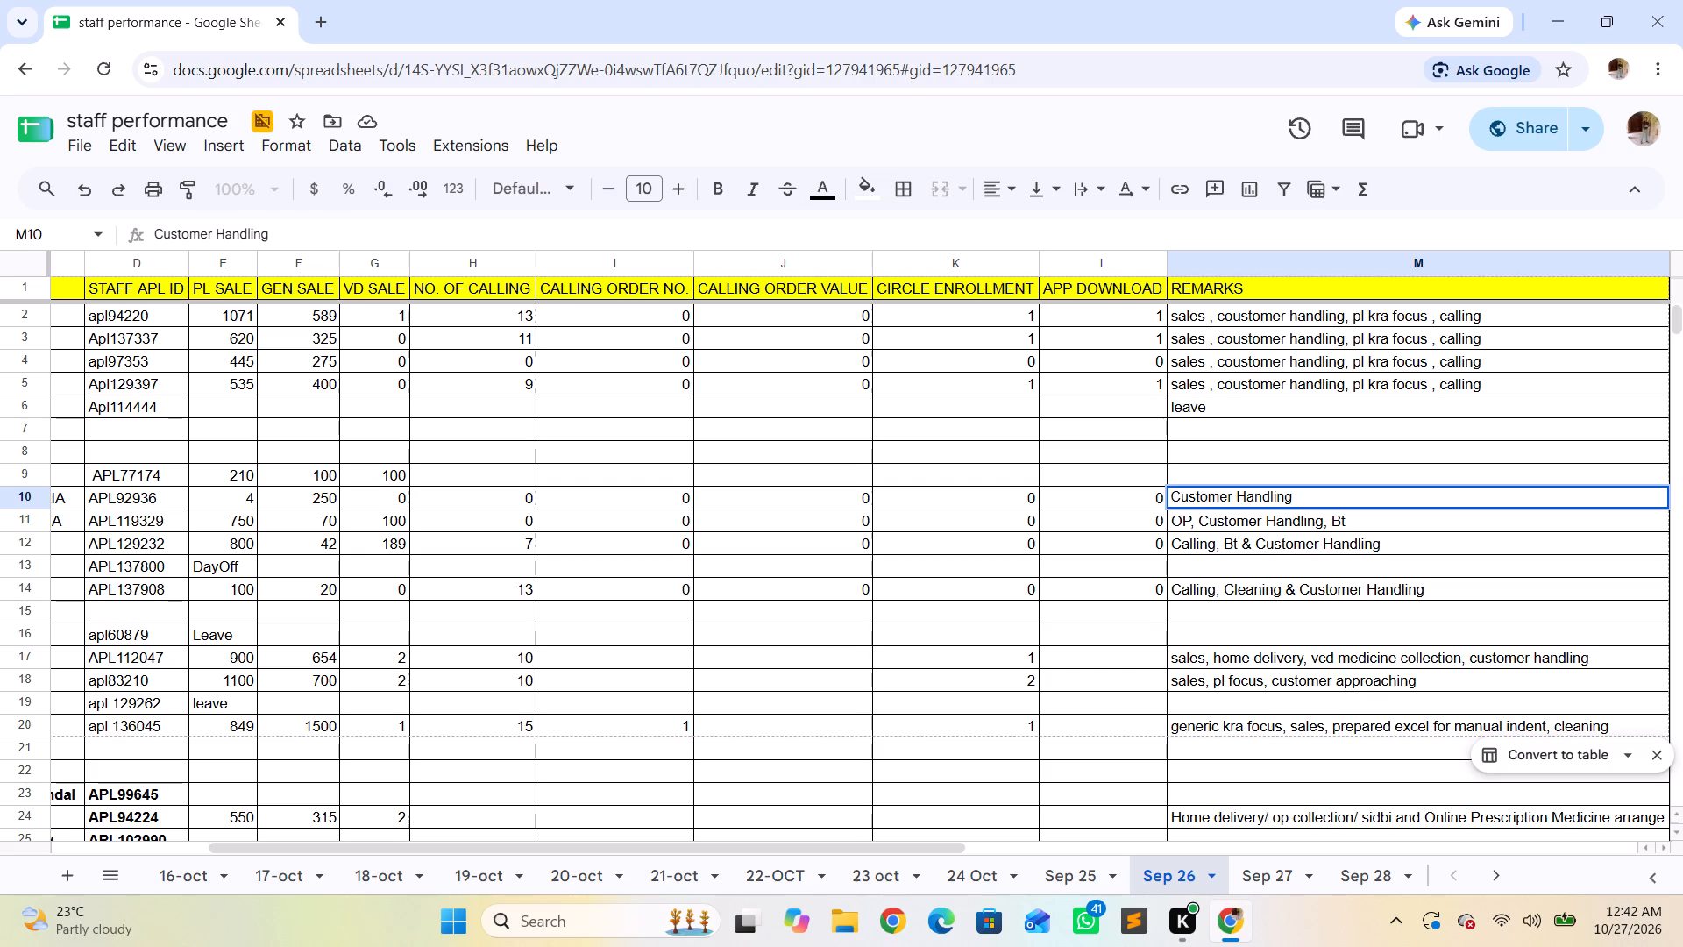
pyautogui.press(',')
pyautogui.press('space')
pyautogui.write('D')
pyautogui.write('istributr')
pyautogui.press('BackSpace')
pyautogui.write('e')
pyautogui.press('space')
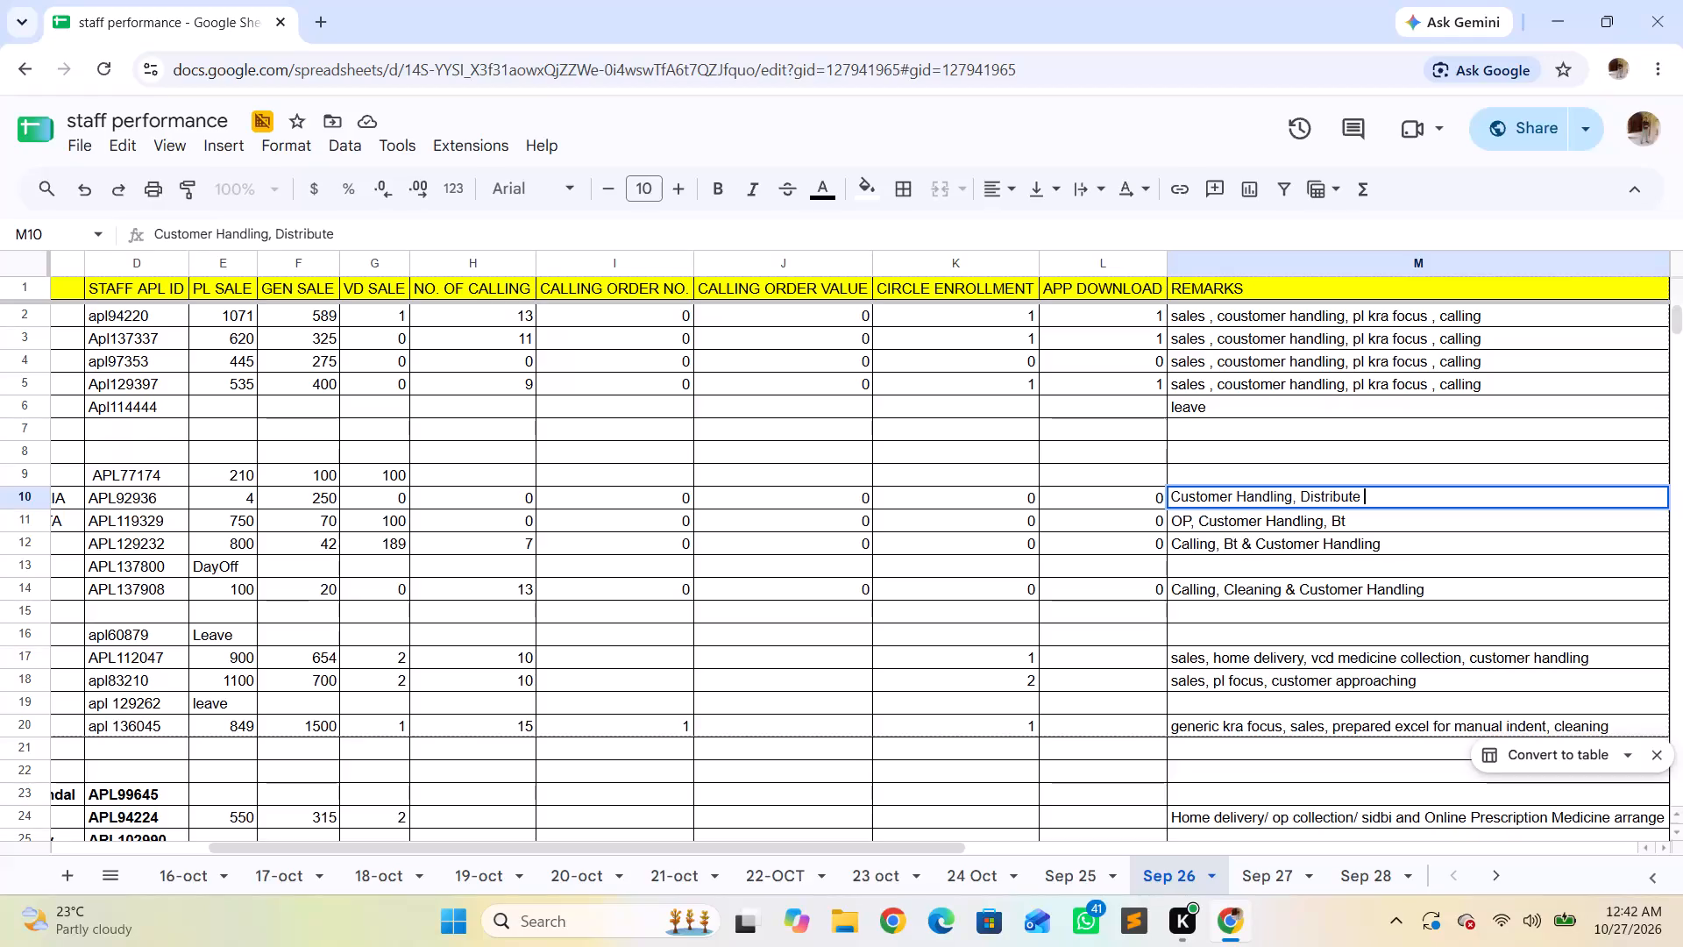
pyautogui.write('NM')
pyautogui.write('RC')
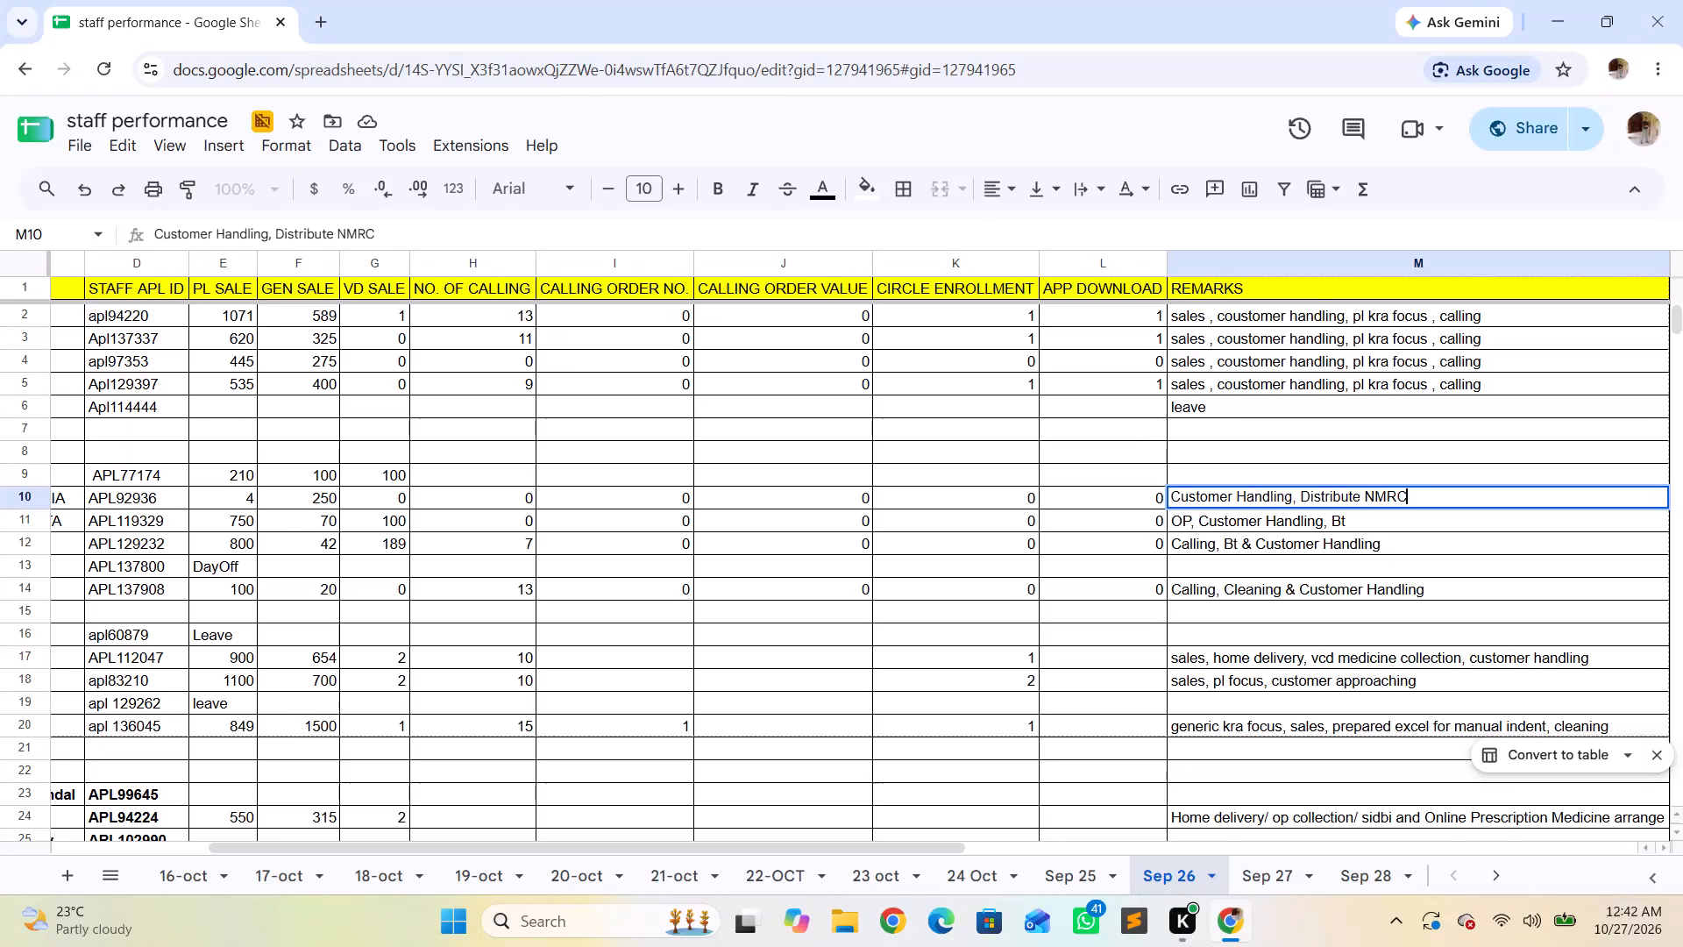
pyautogui.press('Up')
# In row 9, enter 8 for NO. OF CALLING and 0 for CALLING ORDER NO., CALLING ORDER VALUE, CIRCLE ENROLLMENT and APP DOWNLOAD.
pyautogui.press('Left')
pyautogui.press('Left')
pyautogui.press('Left')
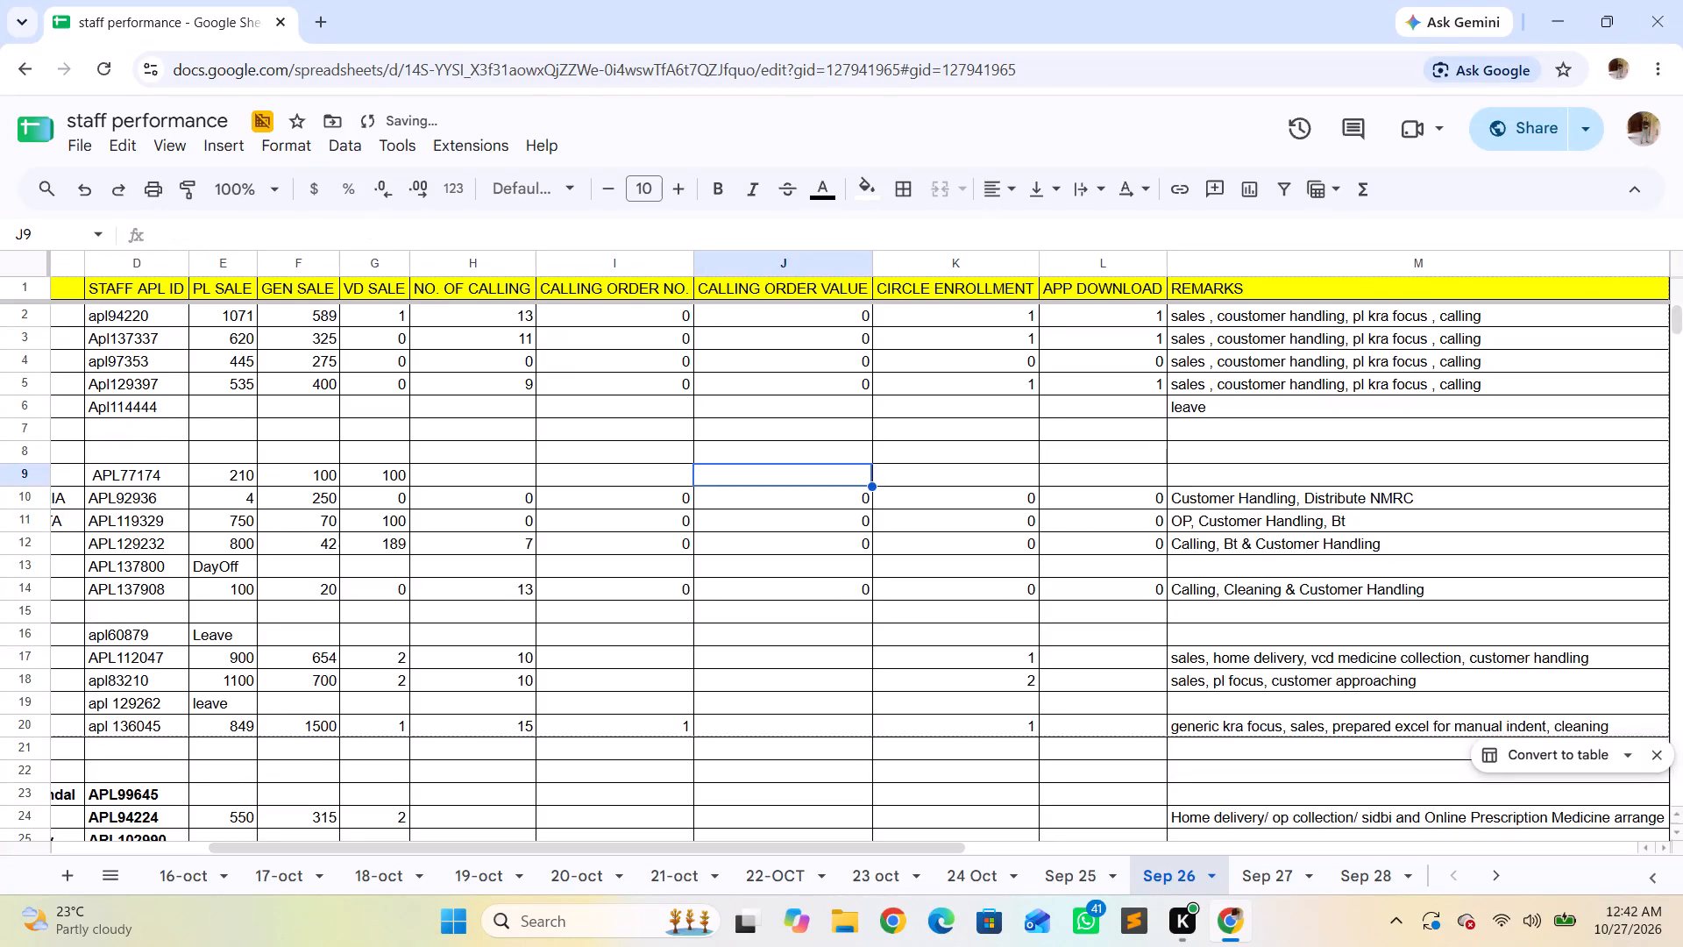
pyautogui.press('Left')
pyautogui.press('Left')
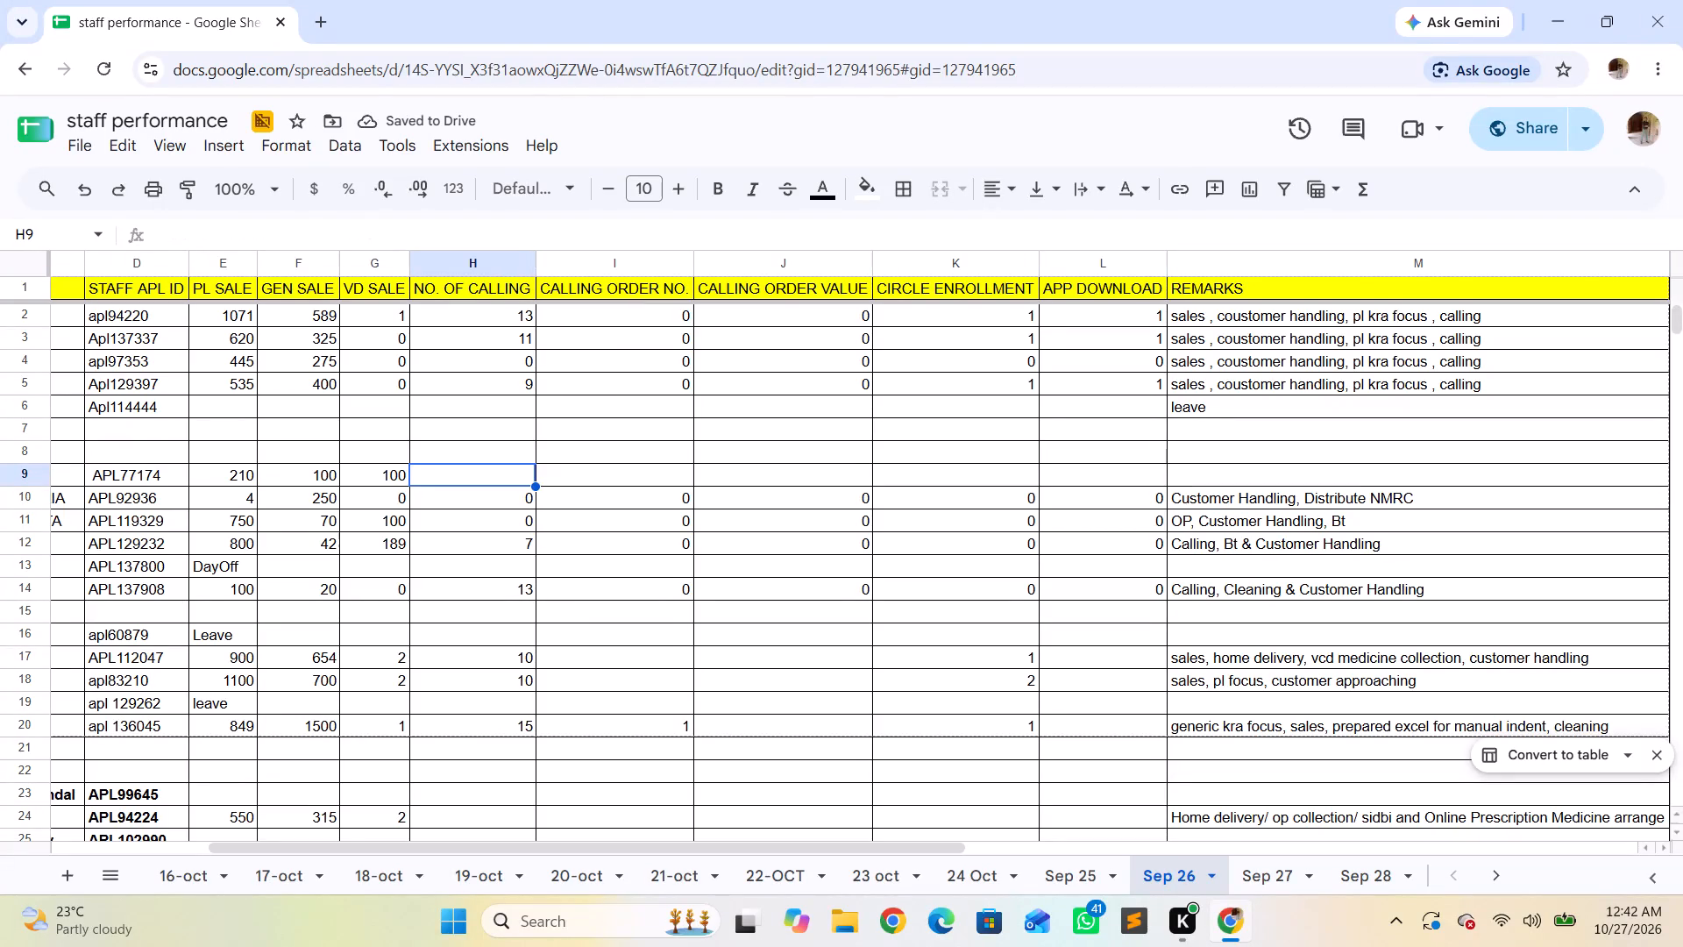
pyautogui.press('8')
pyautogui.press('Right')
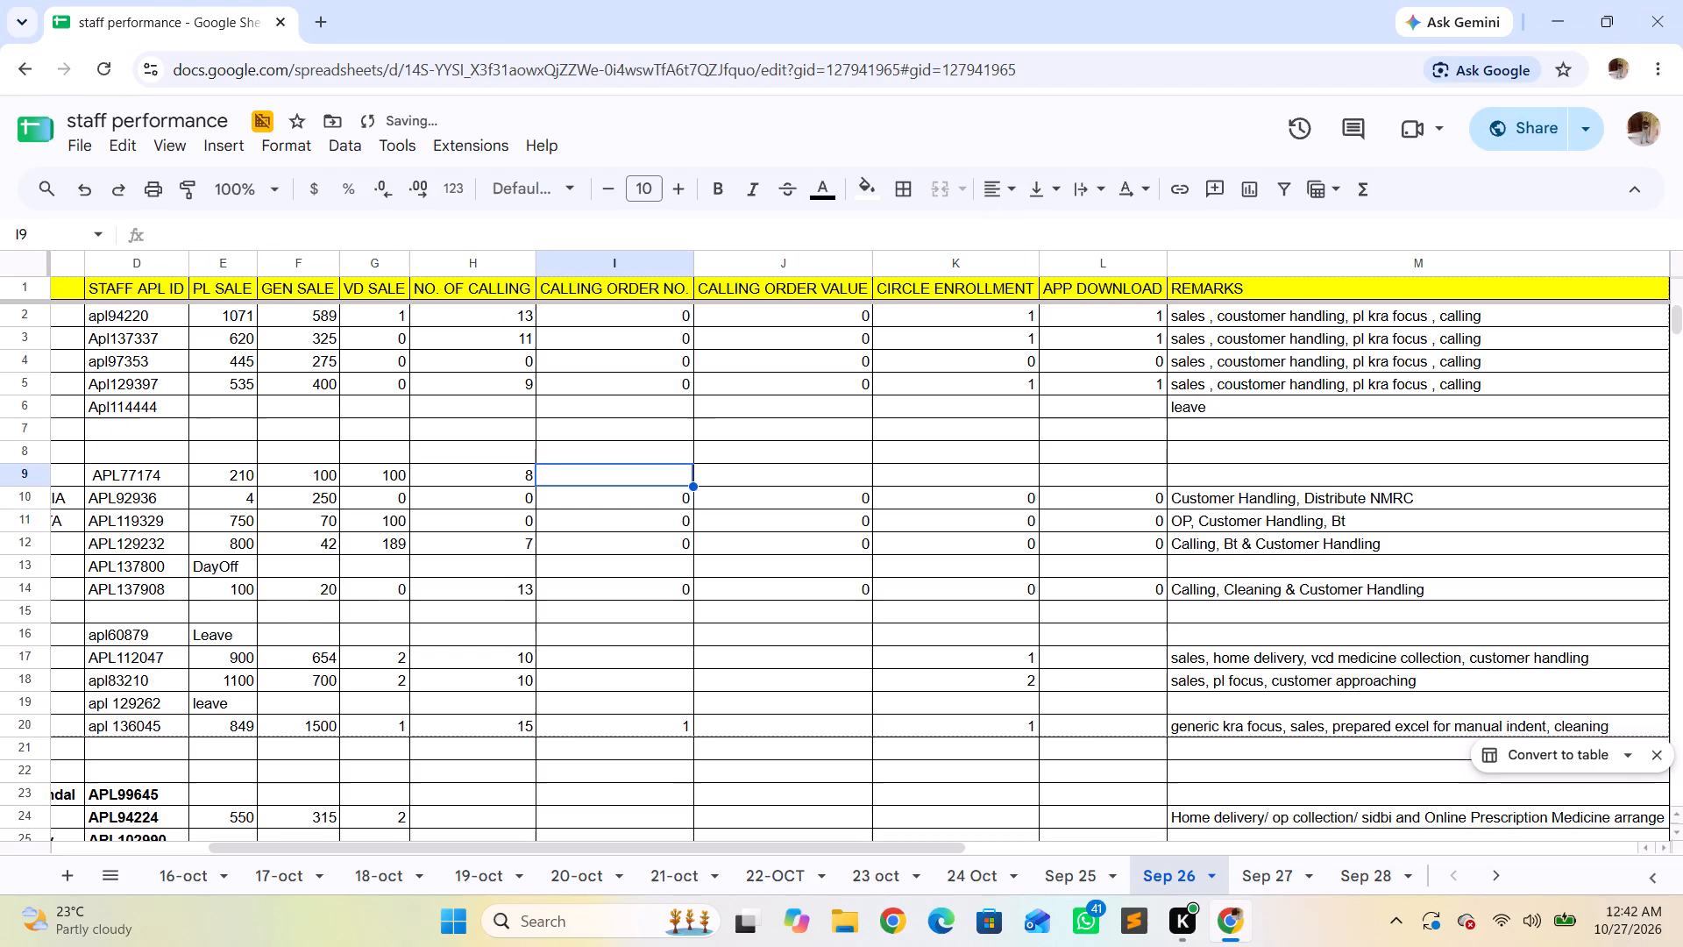
pyautogui.press('0')
pyautogui.press('Right')
pyautogui.press('0')
pyautogui.press('Right')
pyautogui.press('0')
pyautogui.press('Right')
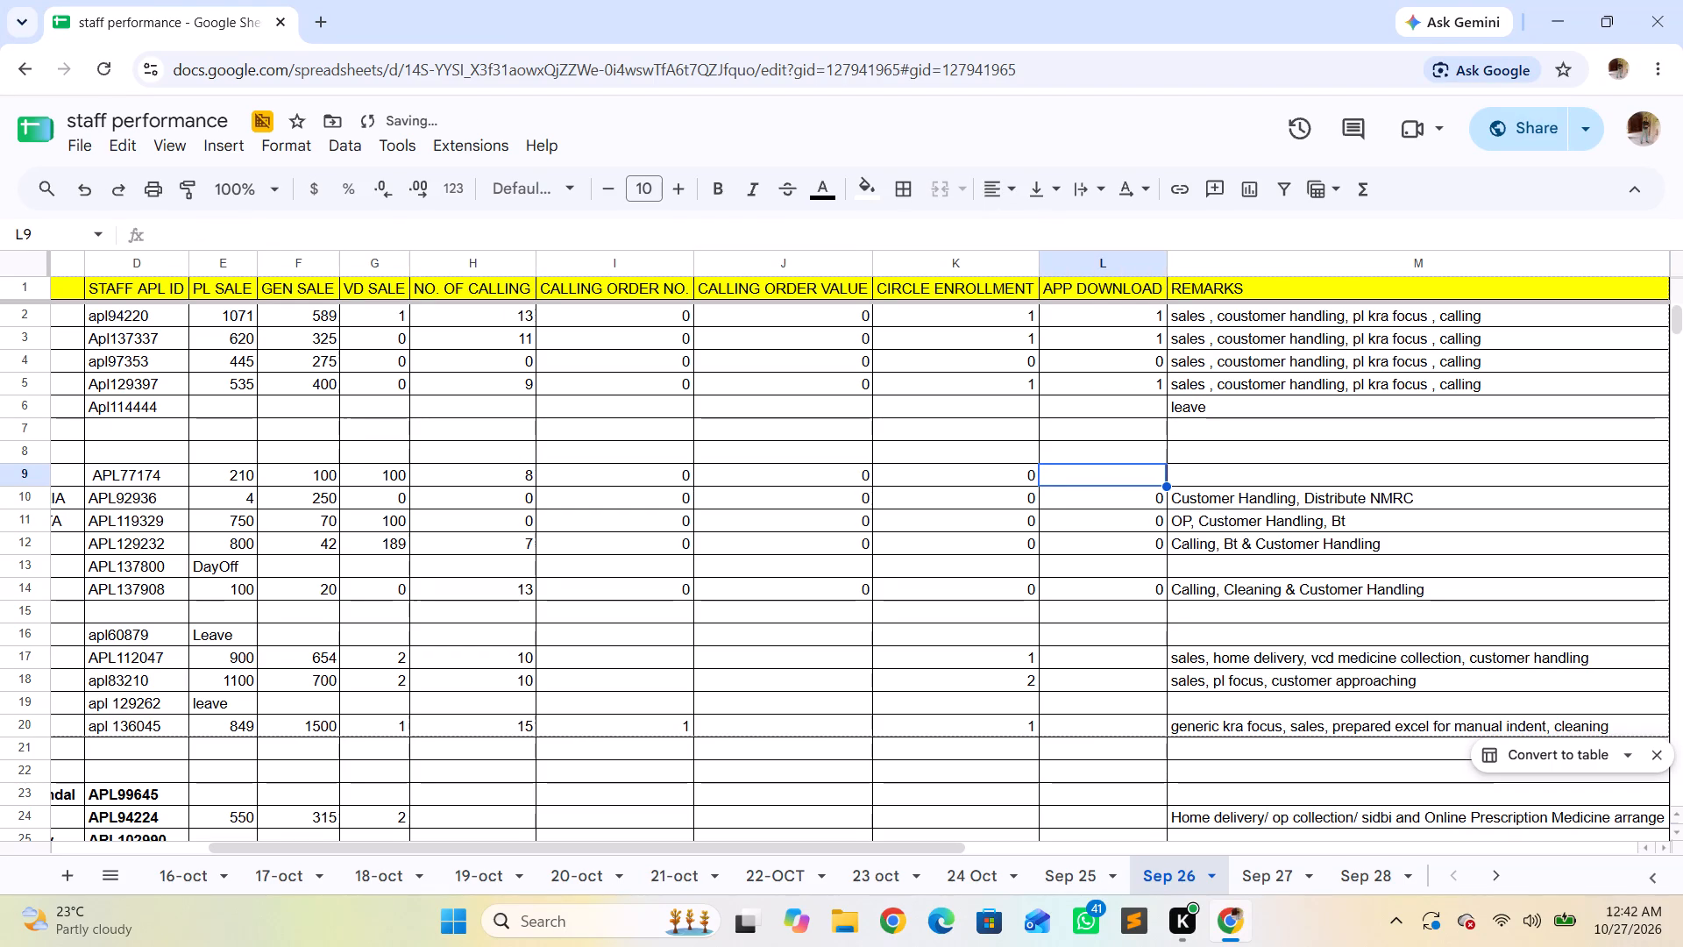
pyautogui.press('0')
pyautogui.press('Right')
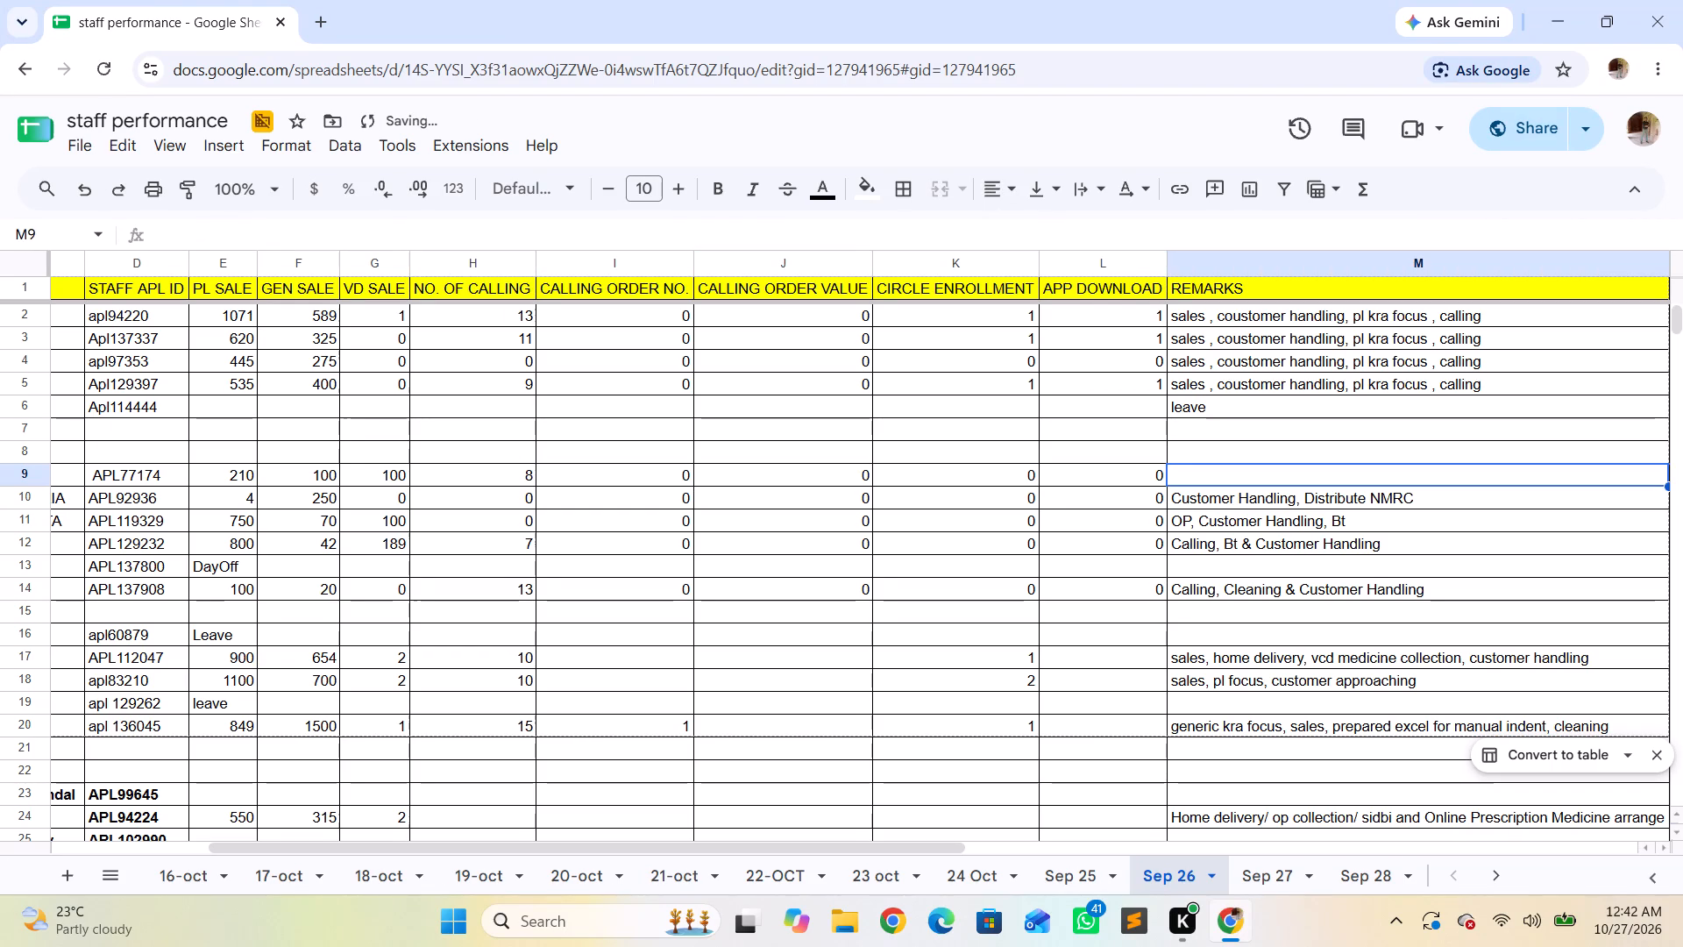
# Enter "Calling Inactive Customer, Customer Handling" as the remark in row 9.
pyautogui.write('Call')
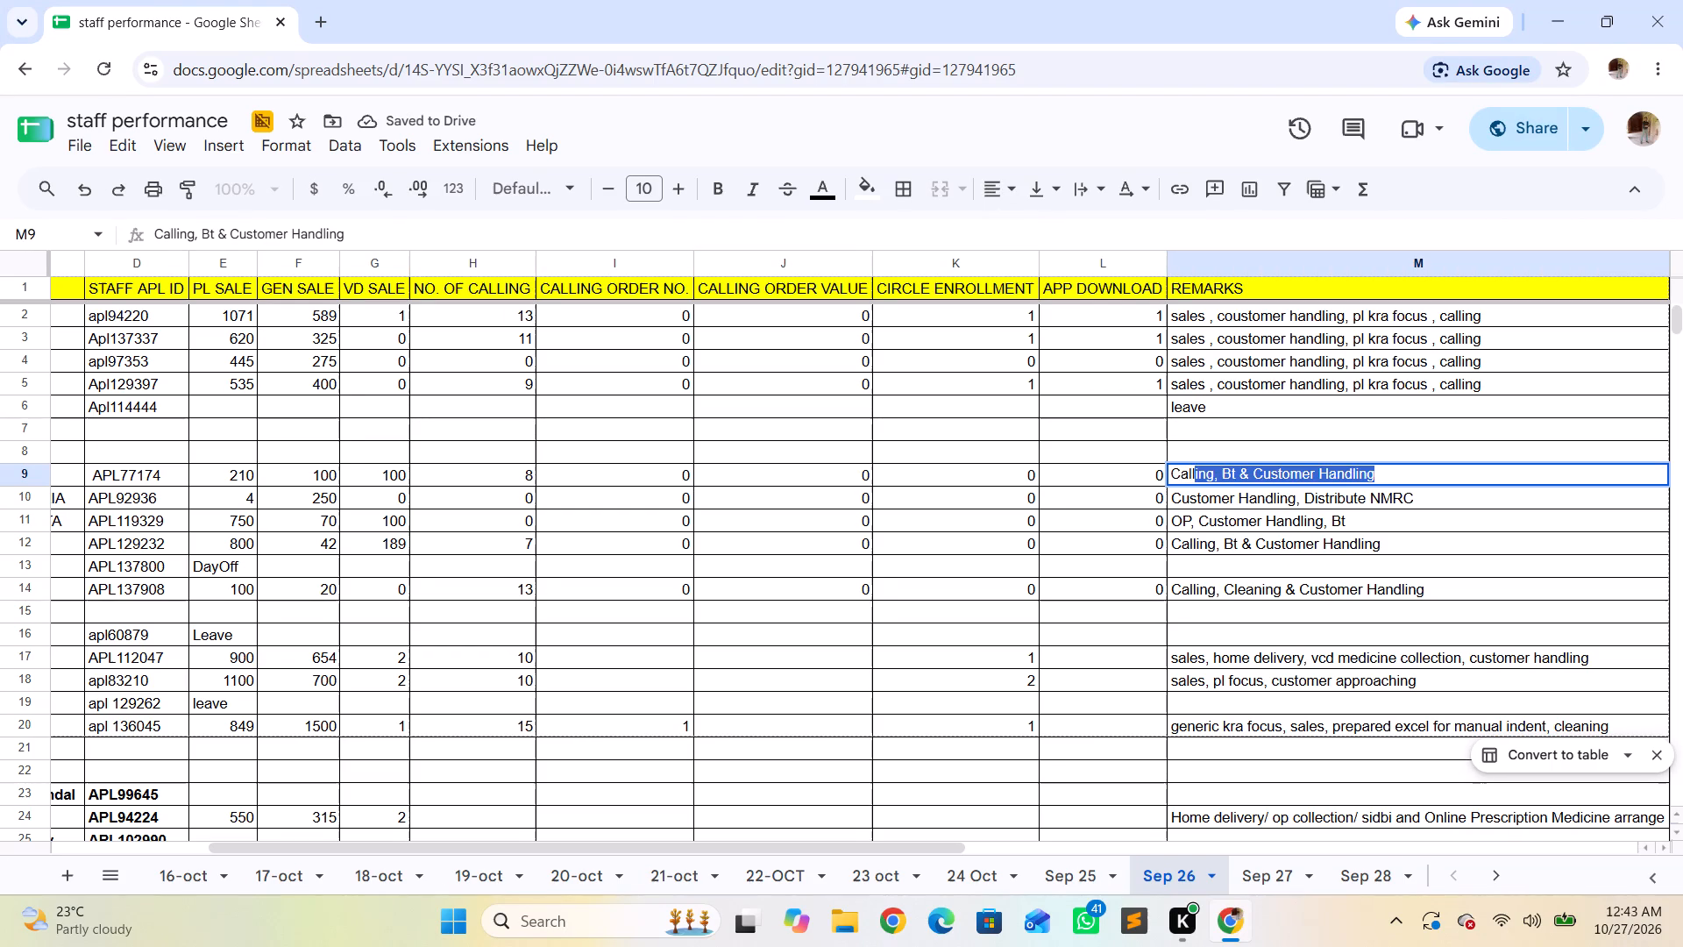
pyautogui.write('ing')
pyautogui.press('space')
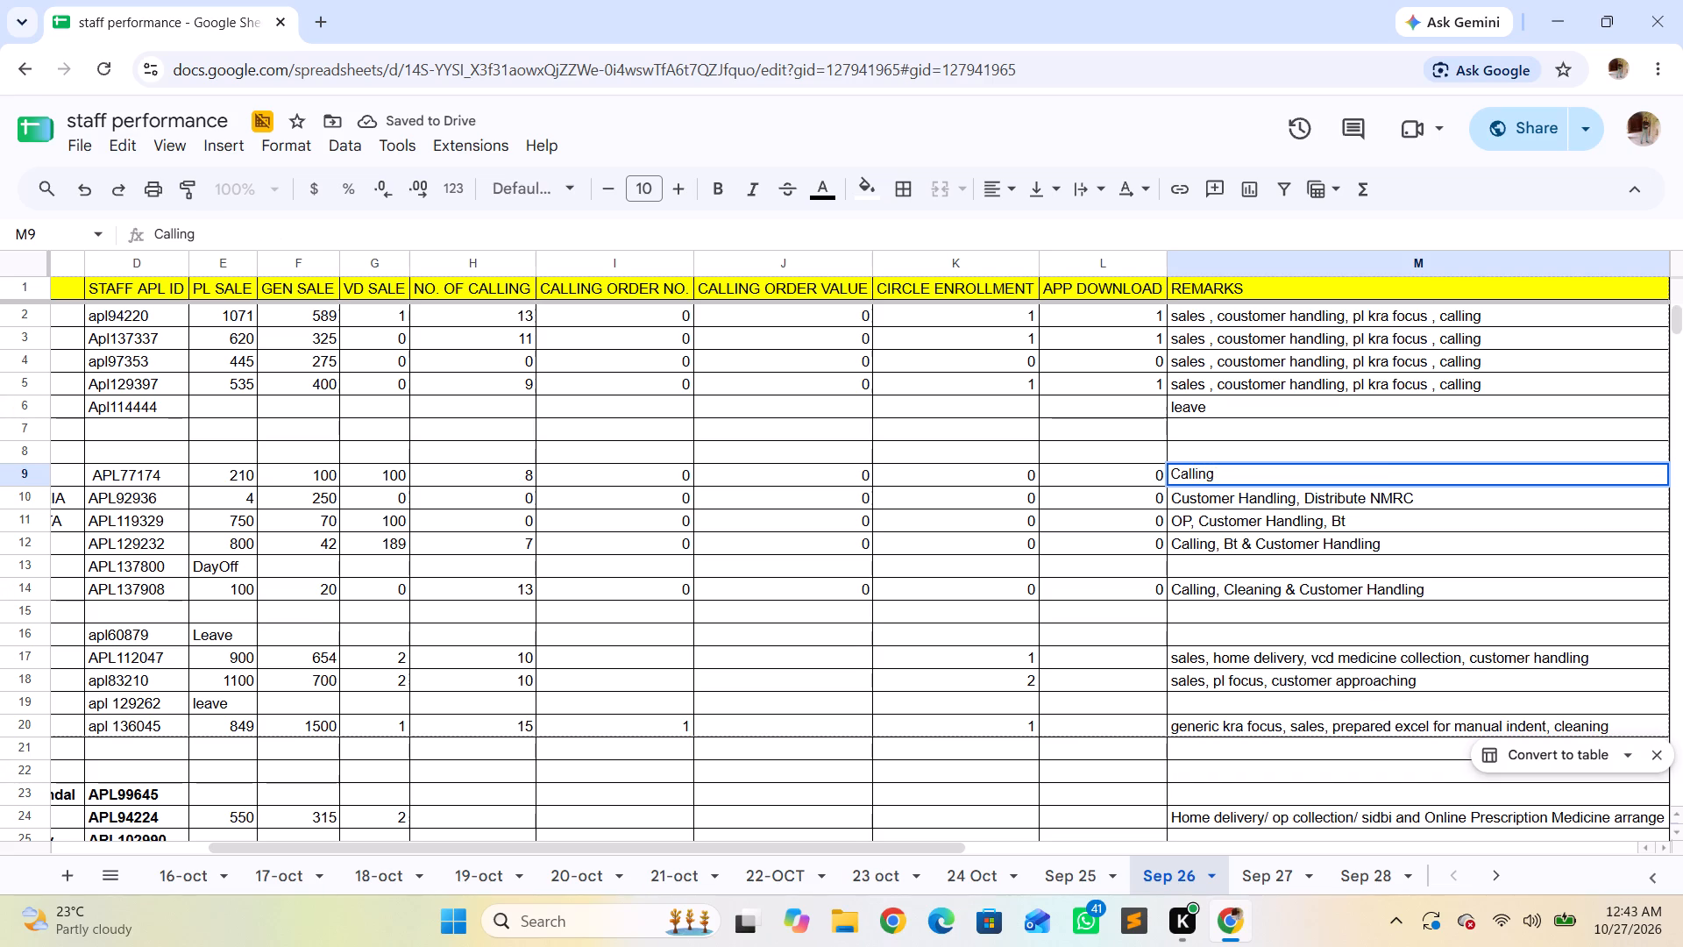
pyautogui.write('Inac')
pyautogui.write('tive')
pyautogui.press('space')
pyautogui.hotkey('shift', 'c')
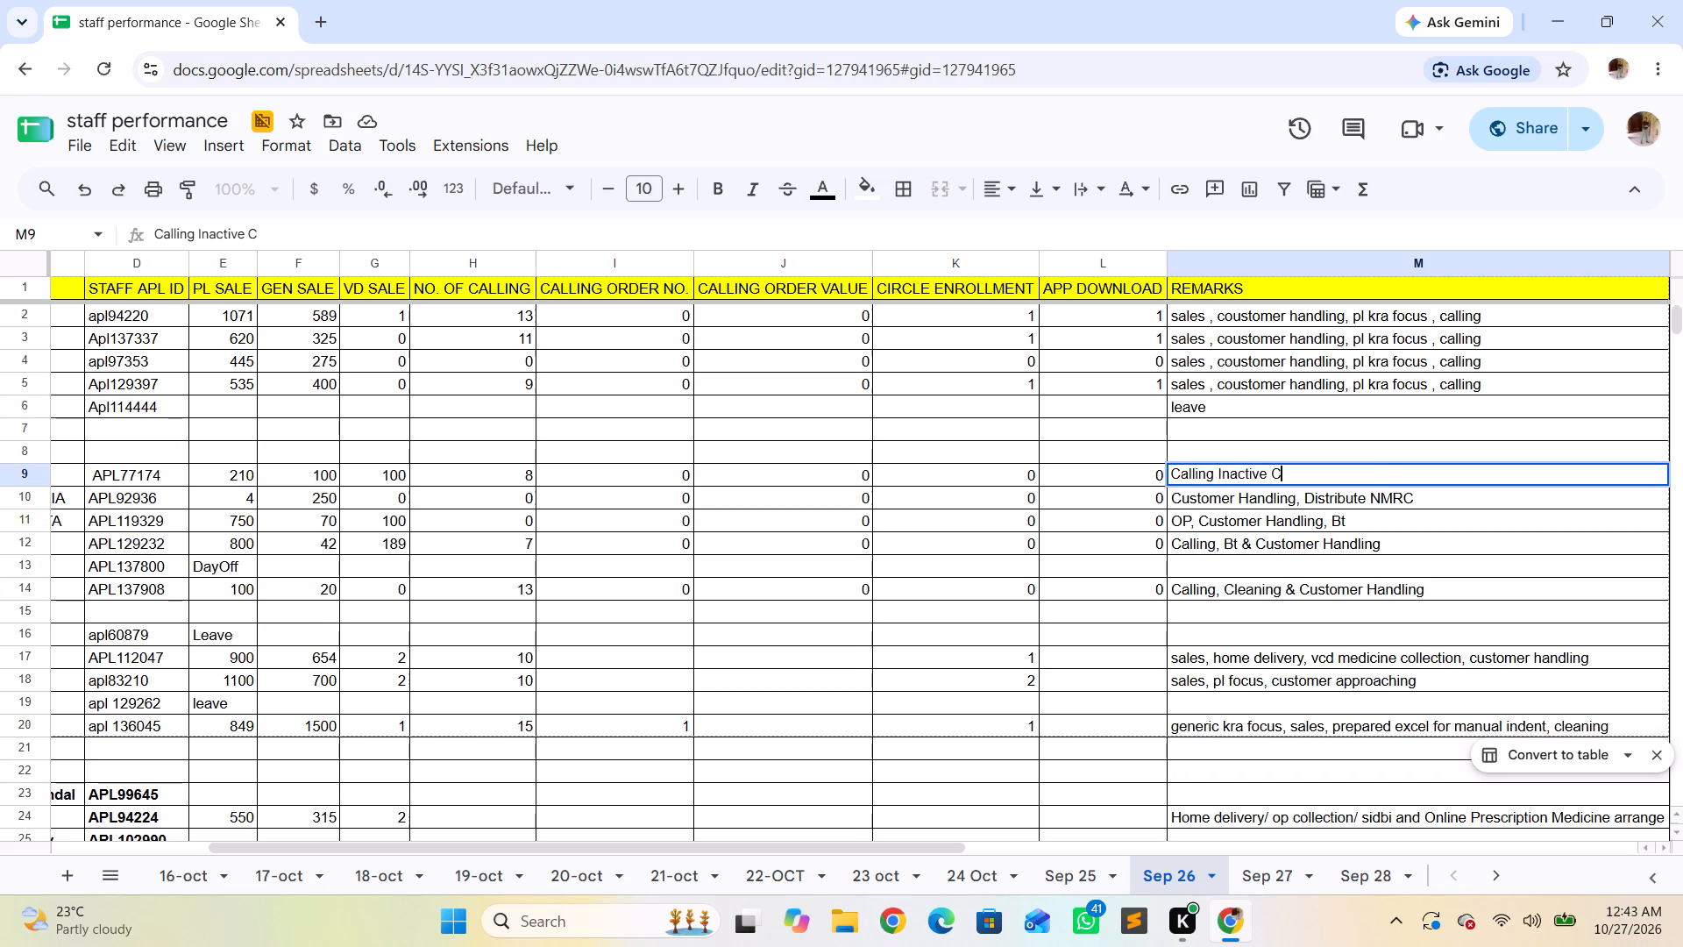
pyautogui.write('ustomer')
pyautogui.write(',')
pyautogui.press('space')
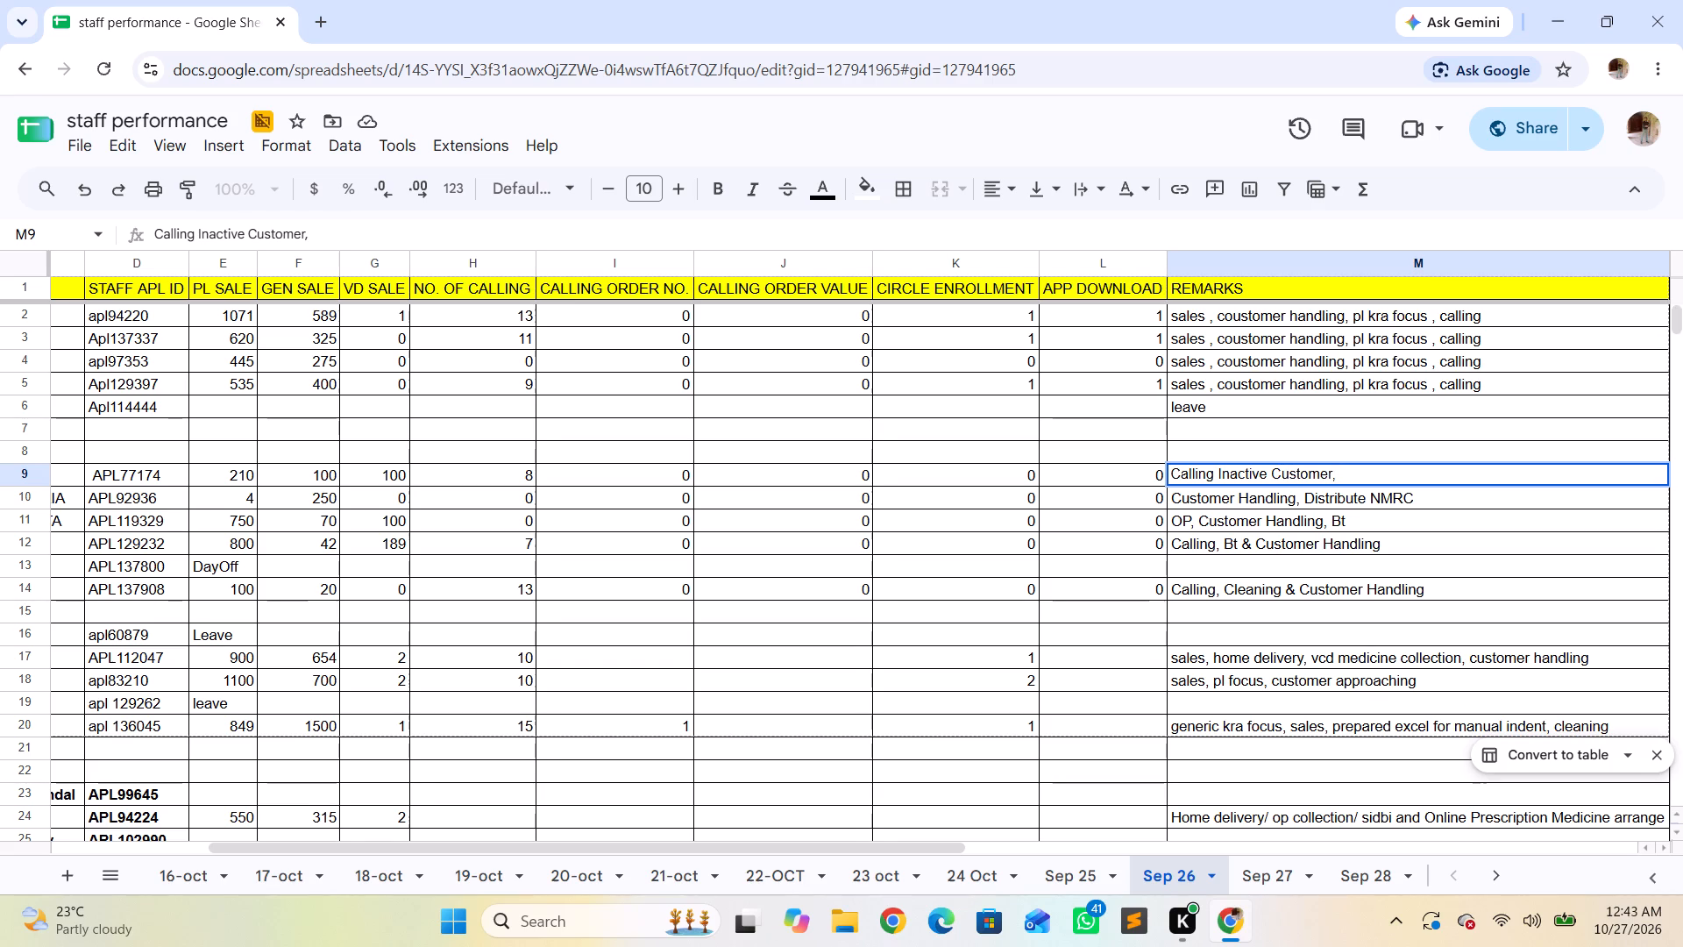
pyautogui.write('Customer')
pyautogui.press('space')
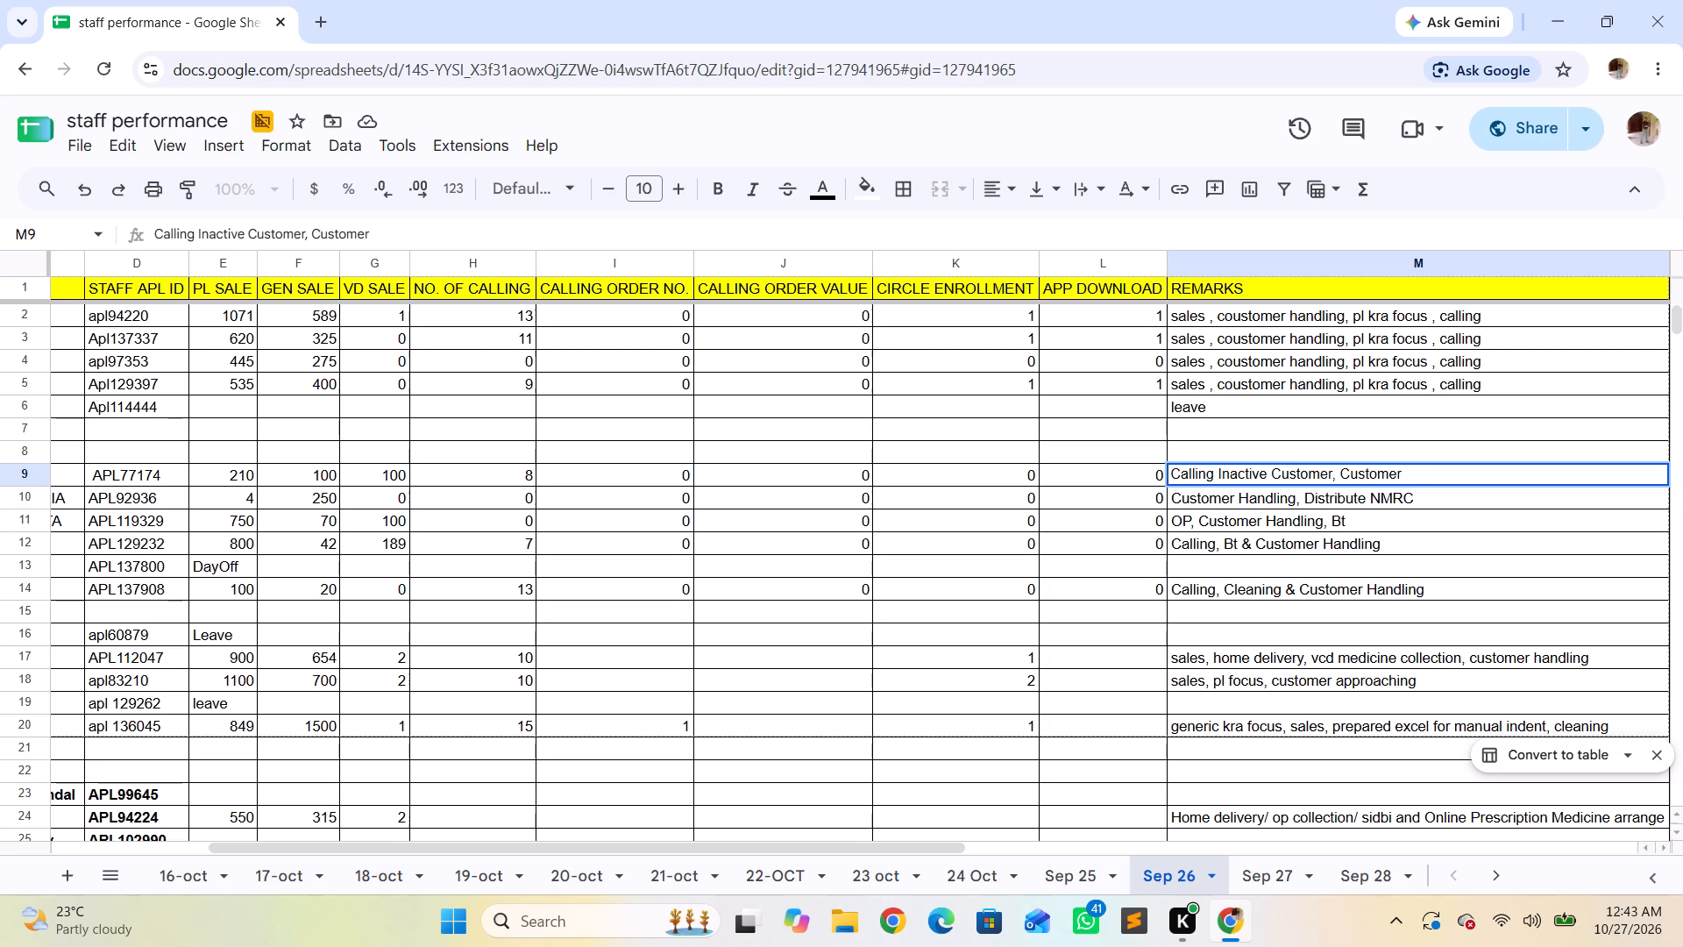
pyautogui.hotkey('shift', 'g')
pyautogui.hotkey('shift', 'BackSpace')
pyautogui.press('h')
pyautogui.press('BackSpace')
pyautogui.hotkey('shift', 'h')
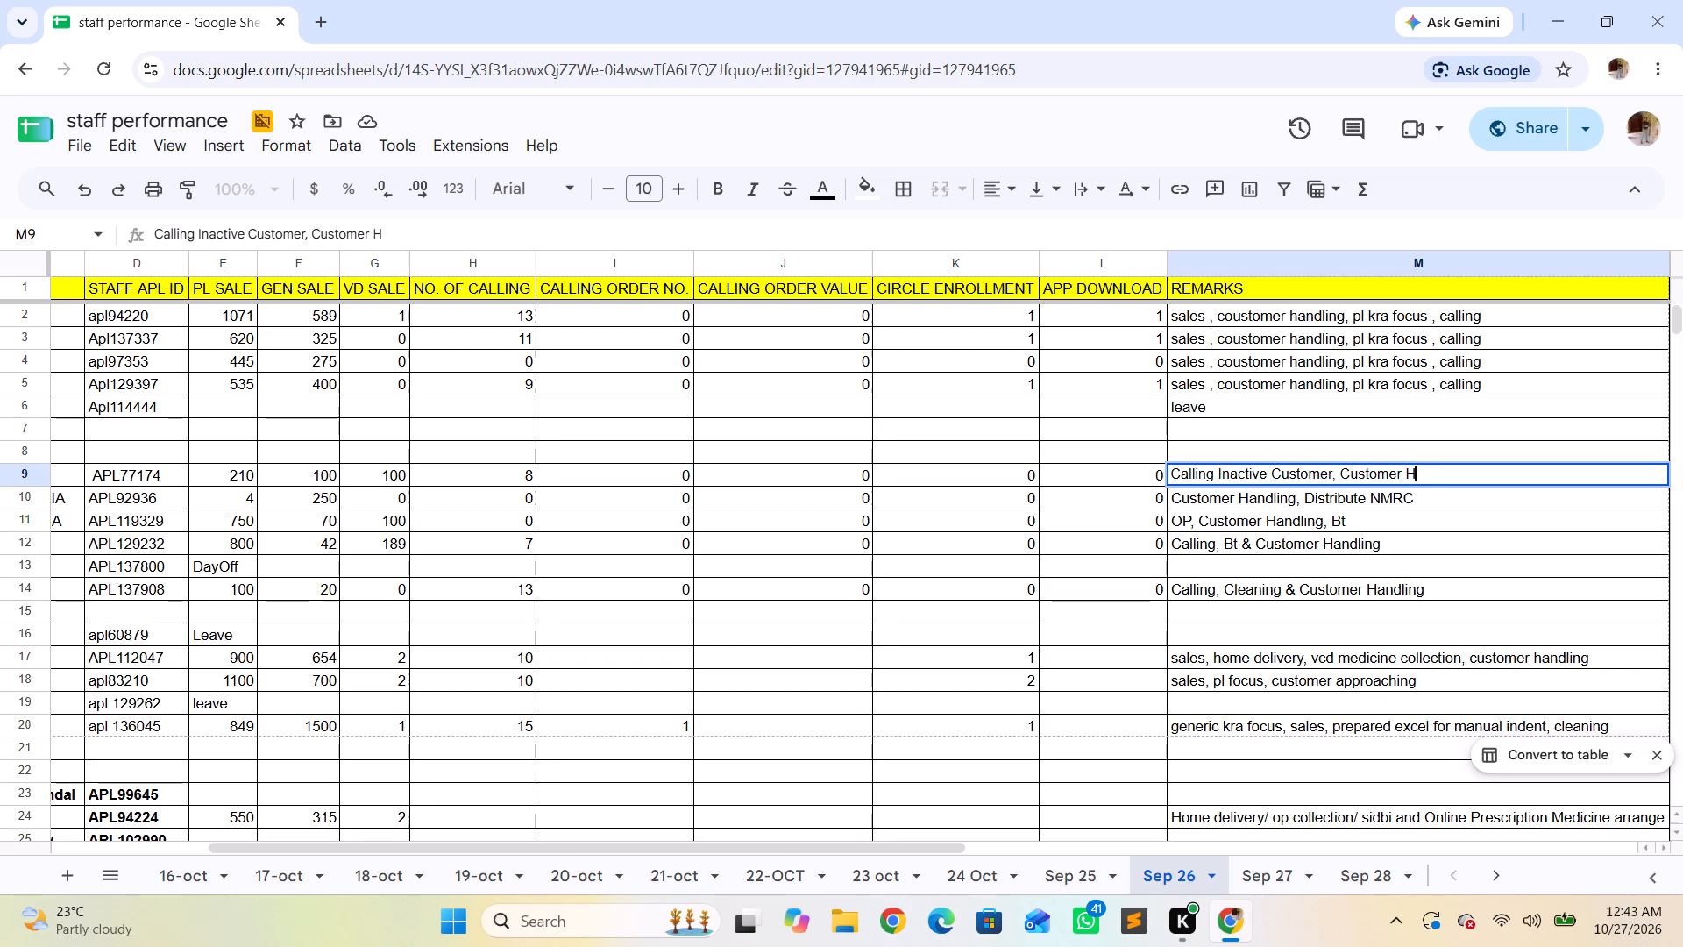
pyautogui.write('andling')
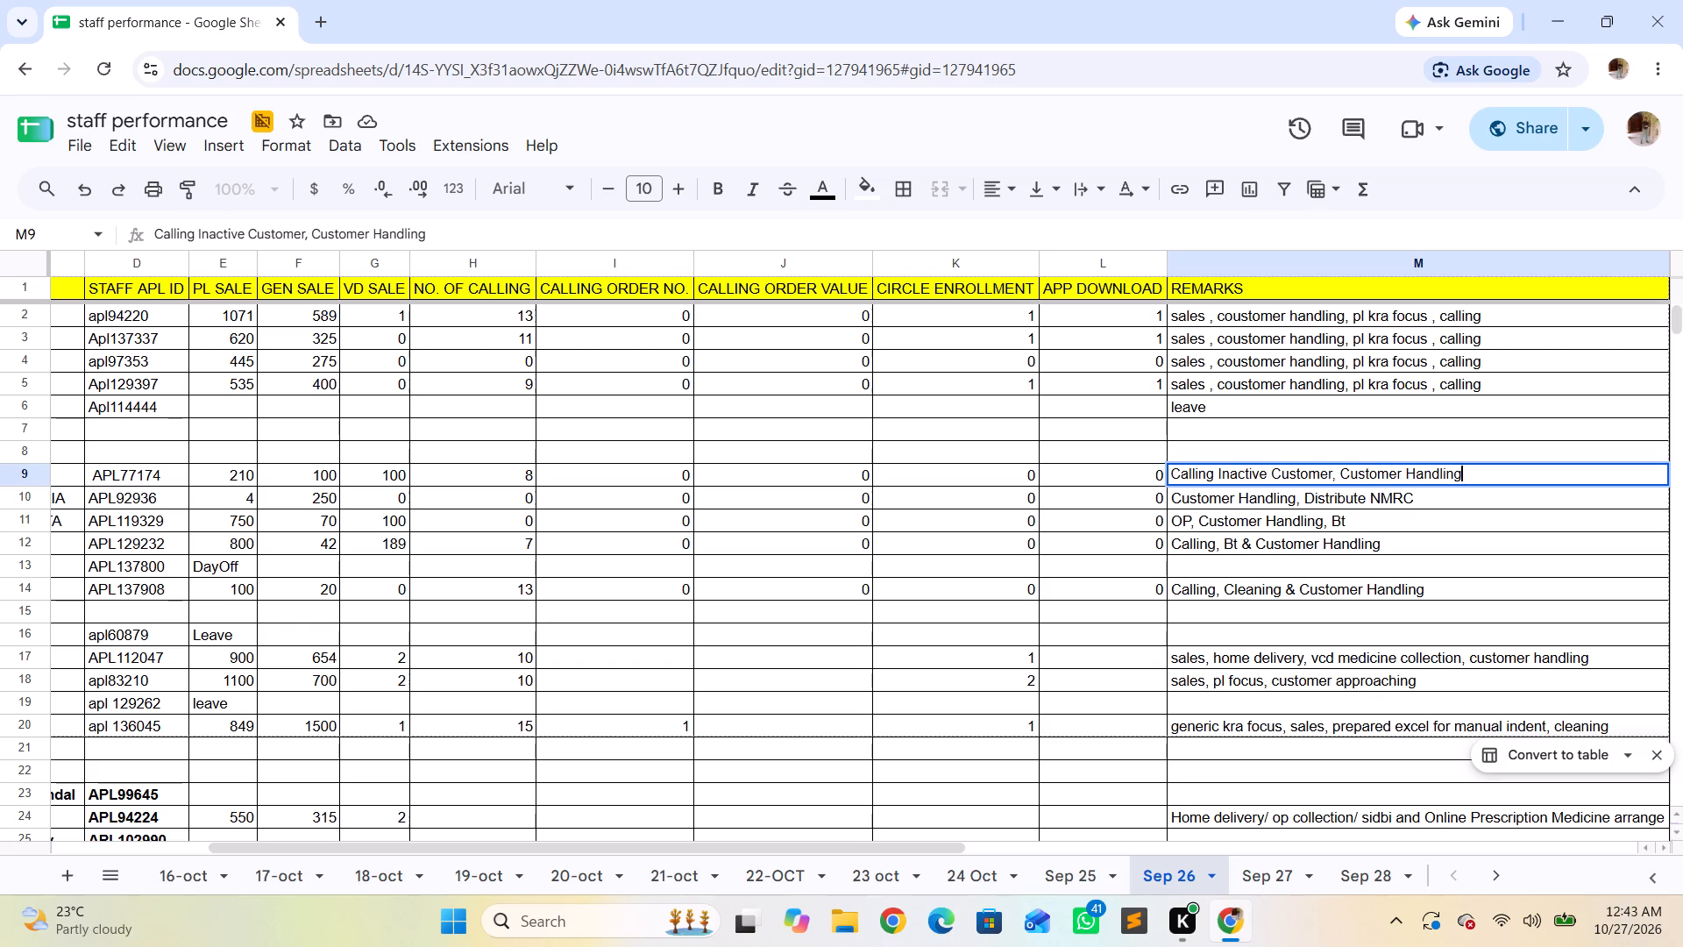
pyautogui.press('Down')
# Review the Lokhra rows and the other branches' entries on the Sep 26 sheet.
pyautogui.press('Down')
pyautogui.press('Down')
pyautogui.press('Down')
pyautogui.press('Down')
pyautogui.press('Up')
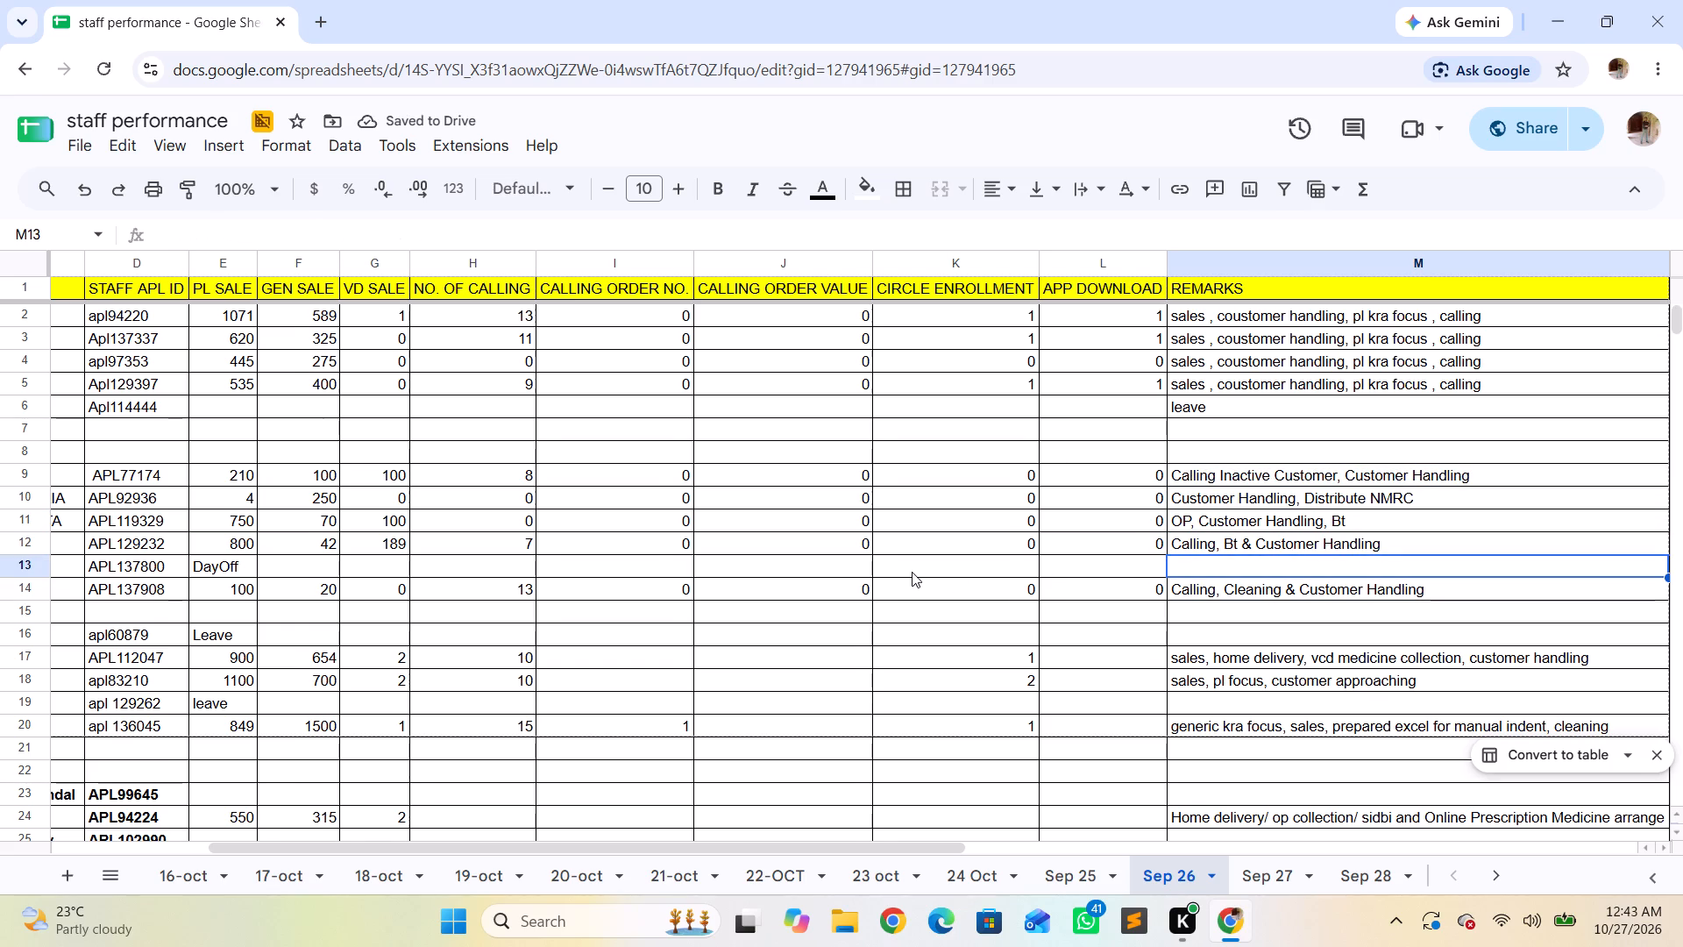
pyautogui.hscroll(7, 912, 572)
pyautogui.scroll(2, 912, 572)
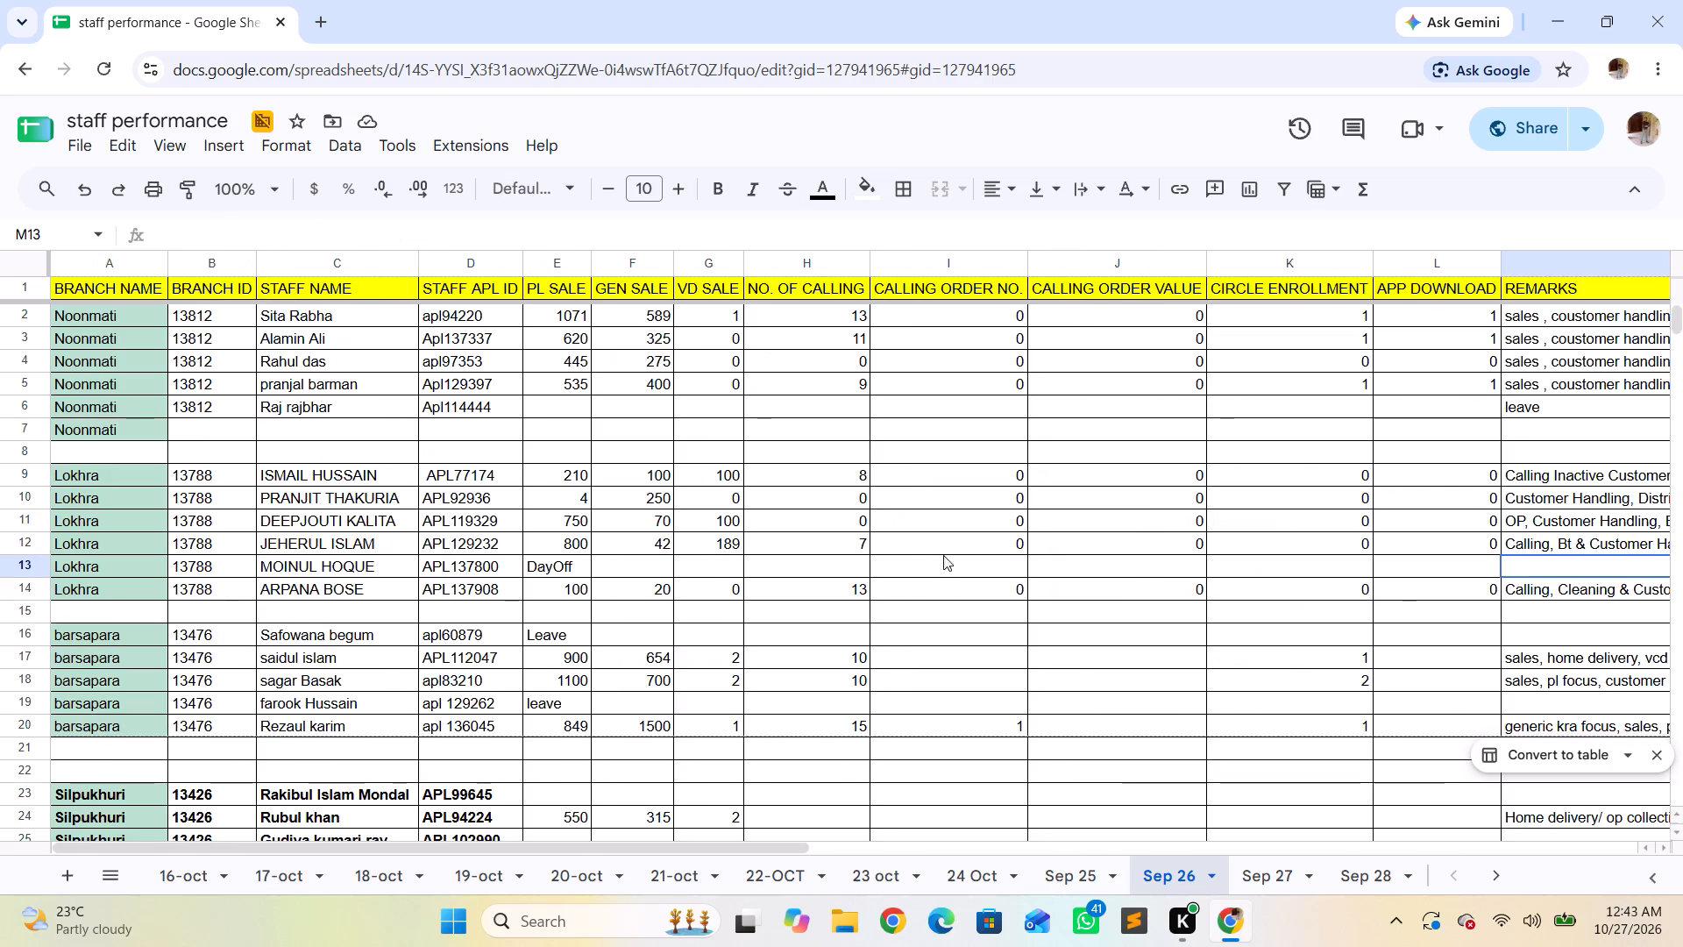
pyautogui.scroll(1, 1209, 693)
pyautogui.hscroll(5, 1209, 693)
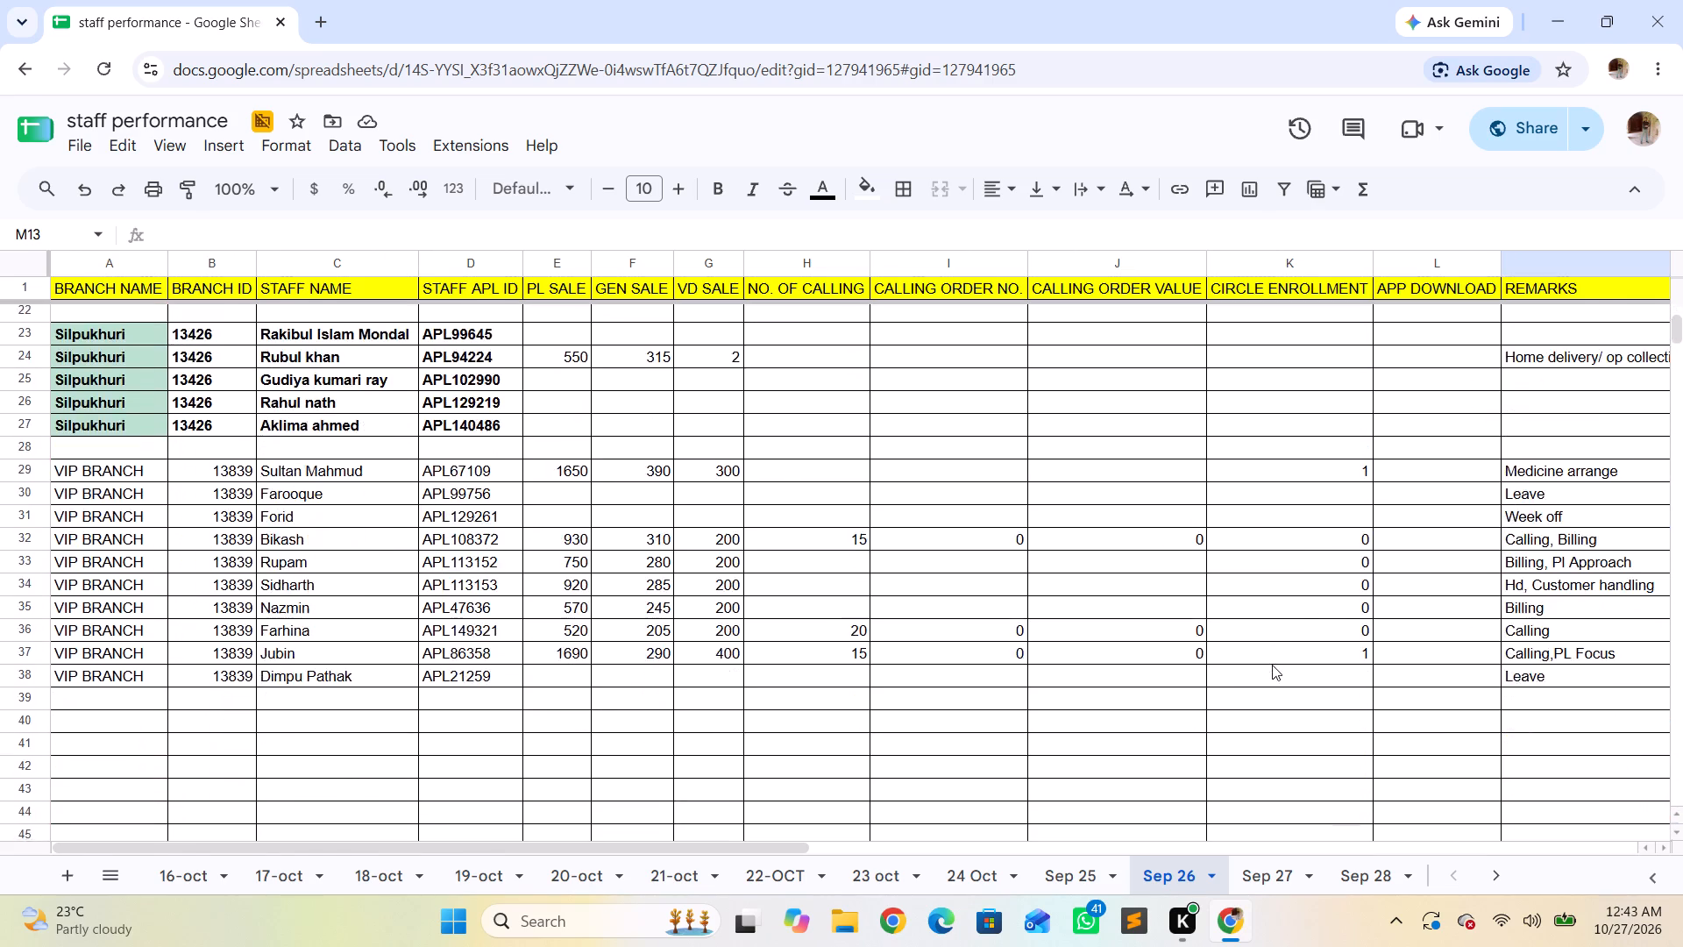
pyautogui.hscroll(1, 1272, 665)
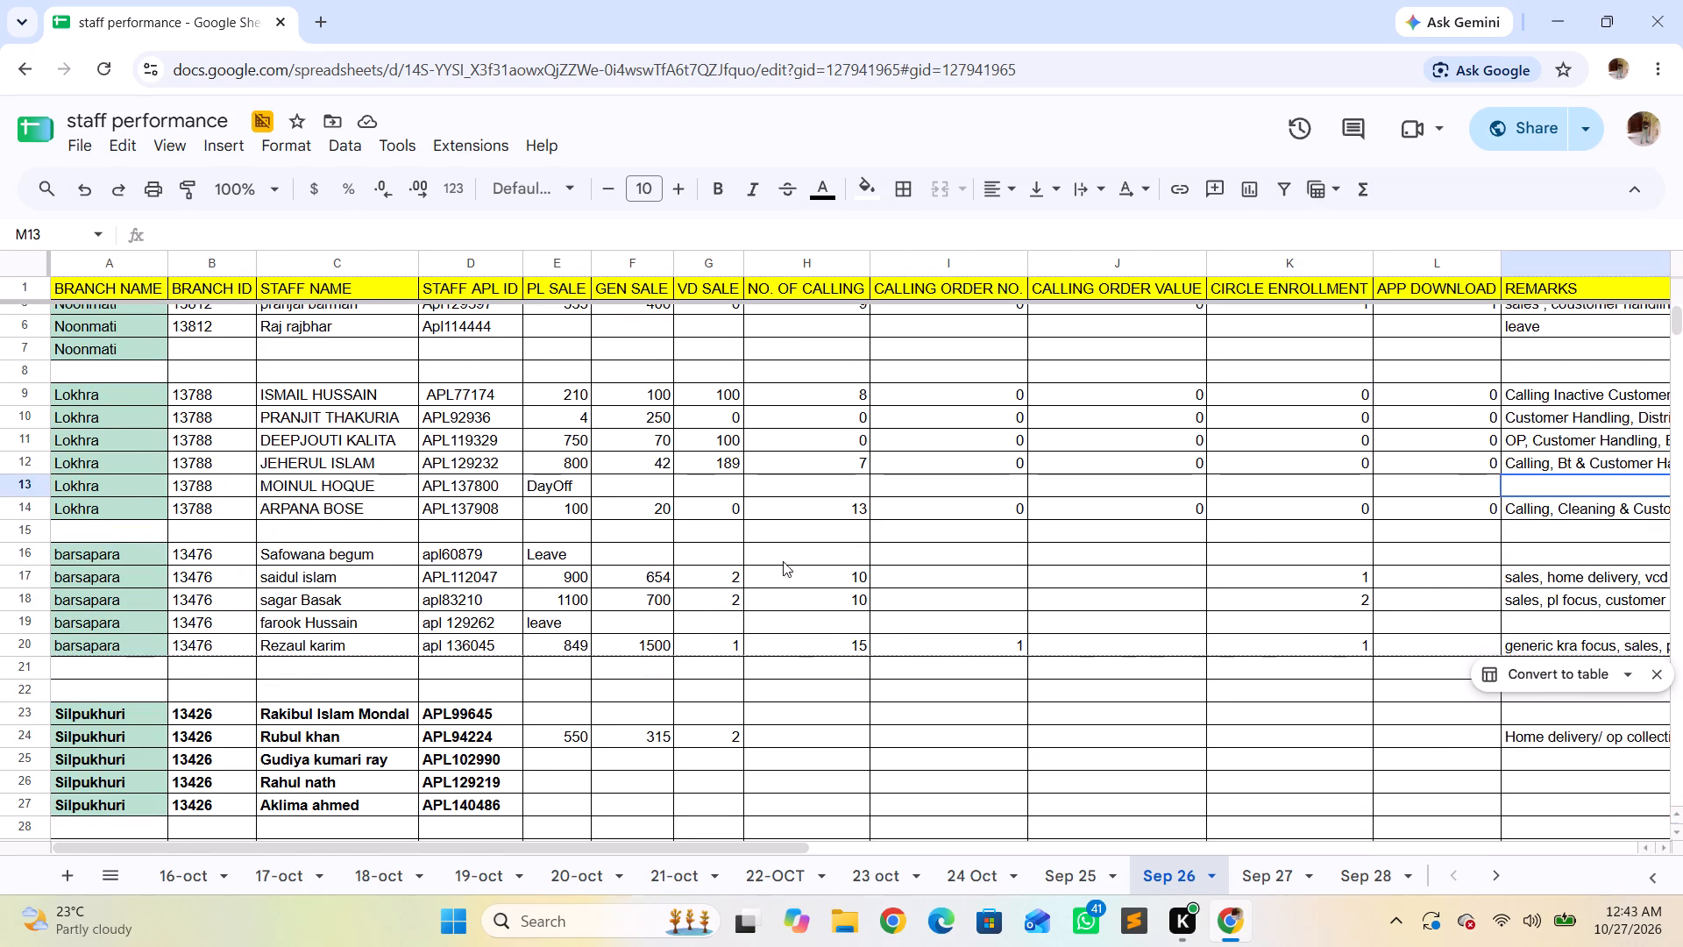
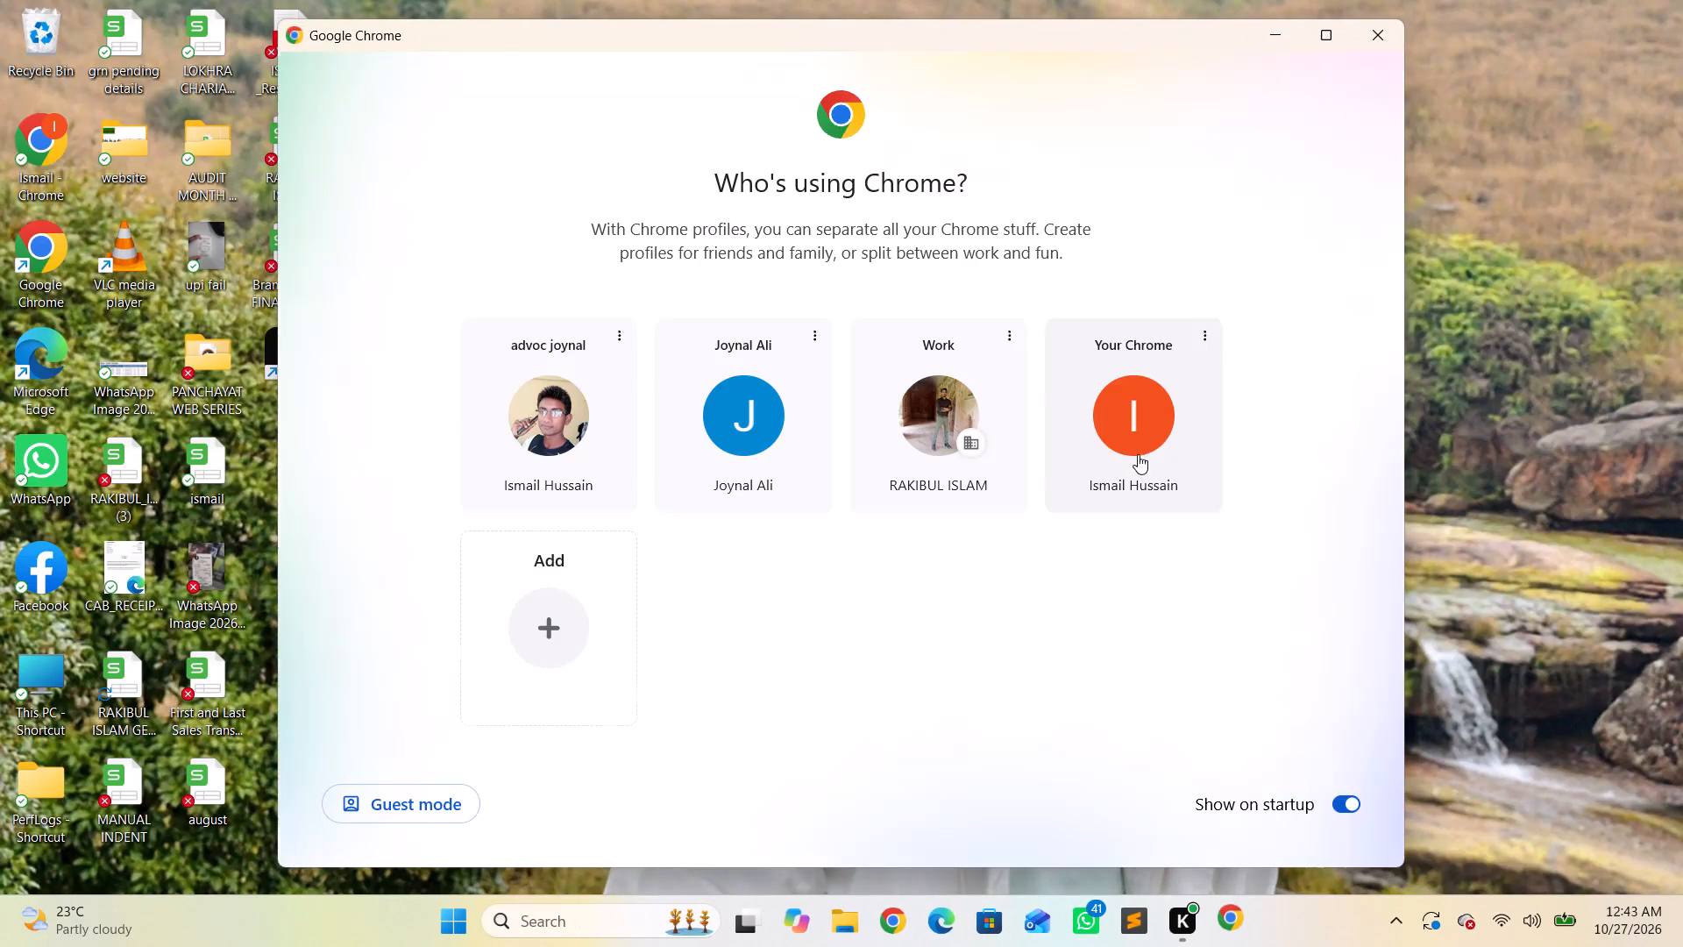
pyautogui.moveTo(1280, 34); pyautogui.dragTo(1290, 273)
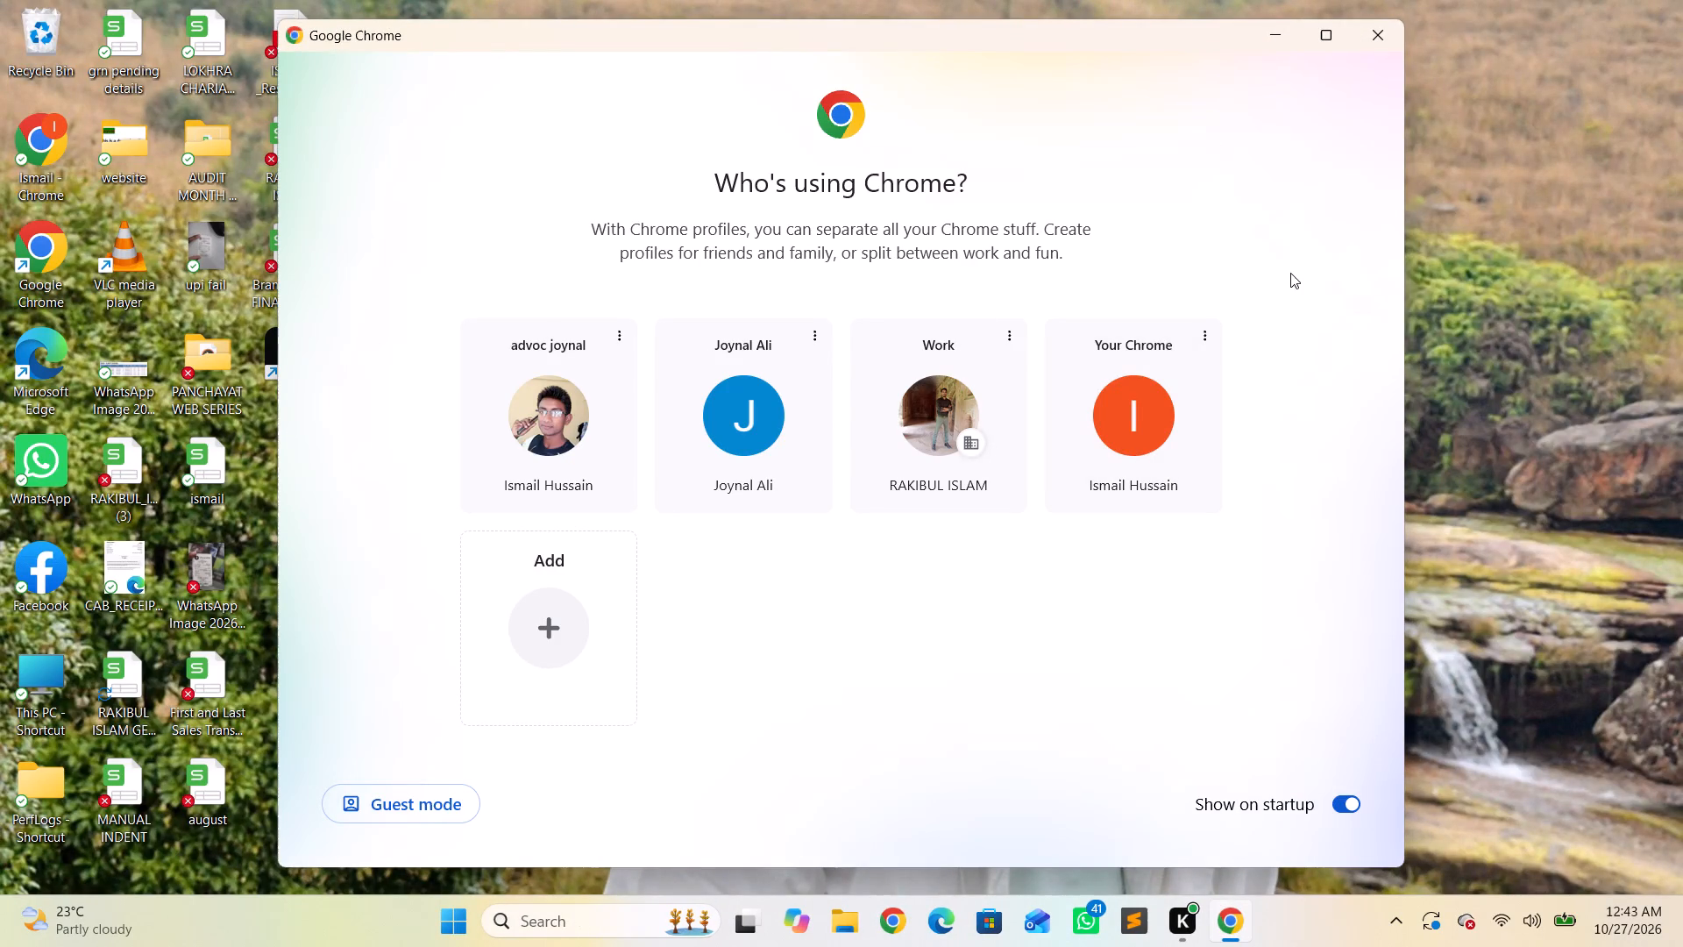